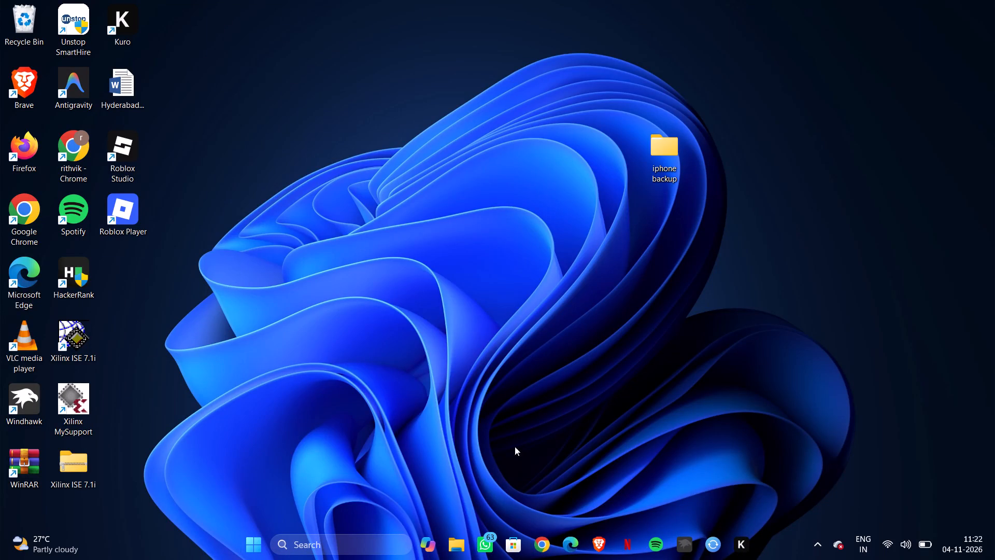
Open WhatsApp from the desktop.
left_click(491, 540)
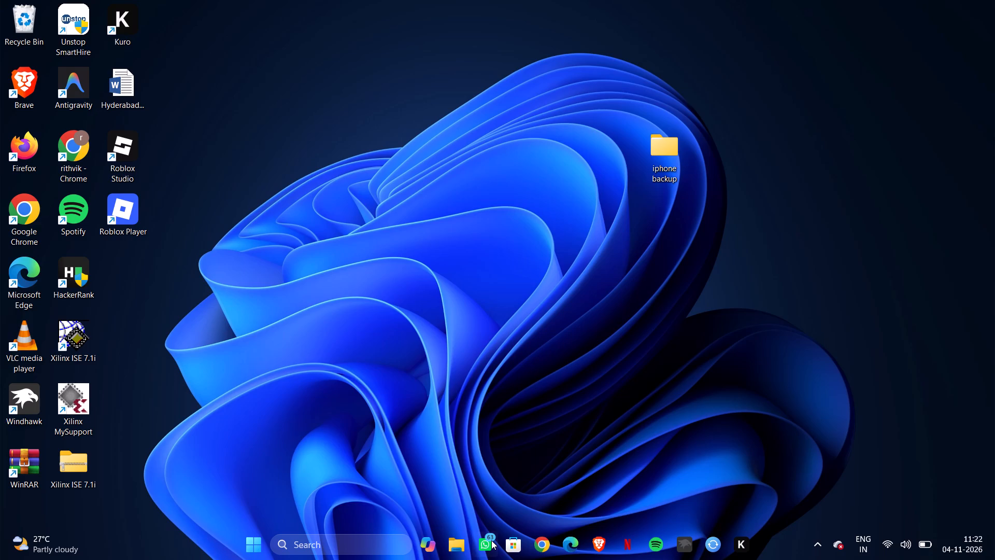
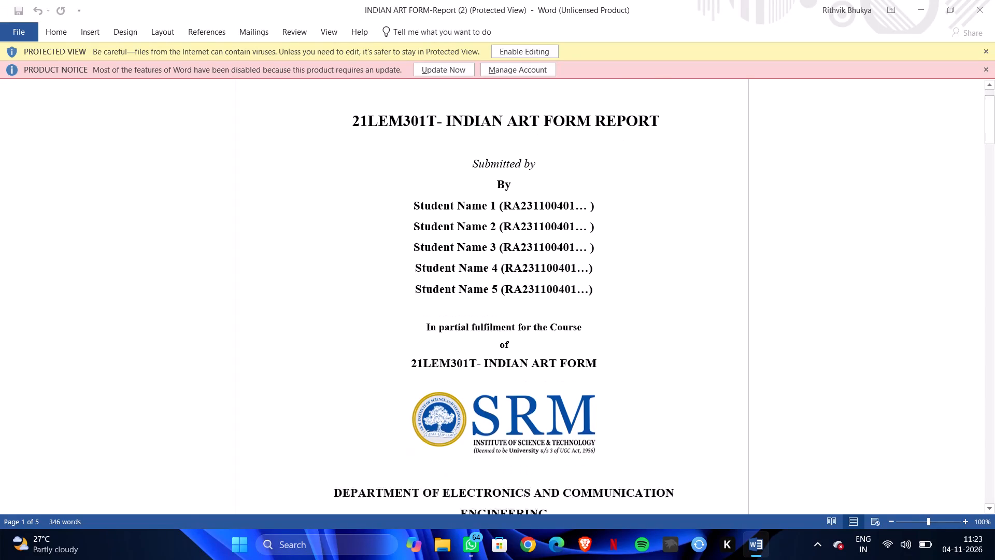
Look through the cover page of the Indian Art Form report in Word, from the title to the submission date.
scroll(544, 184, "down", 1)
scroll(544, 184, "up", 2)
scroll(544, 184, "down", 1)
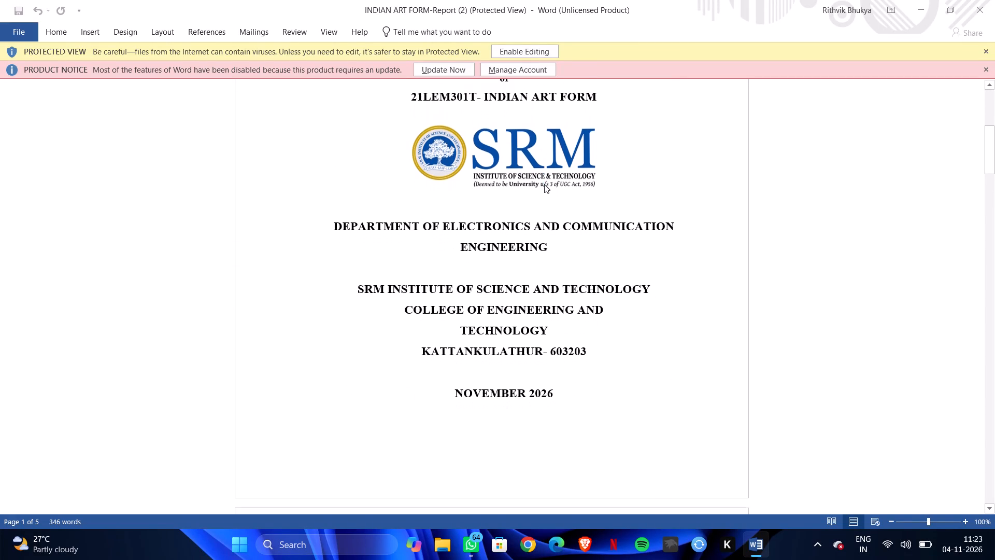
scroll(544, 184, "down", 1)
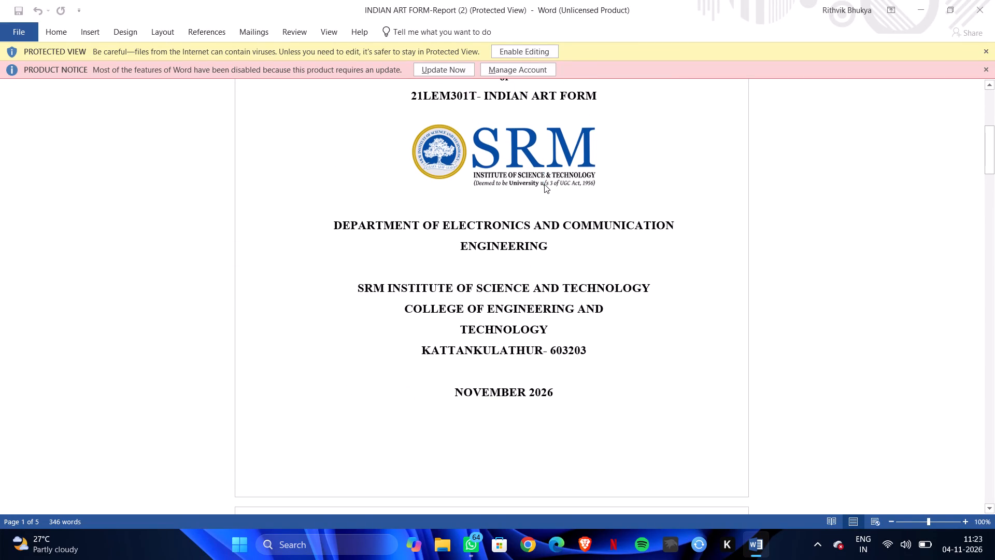
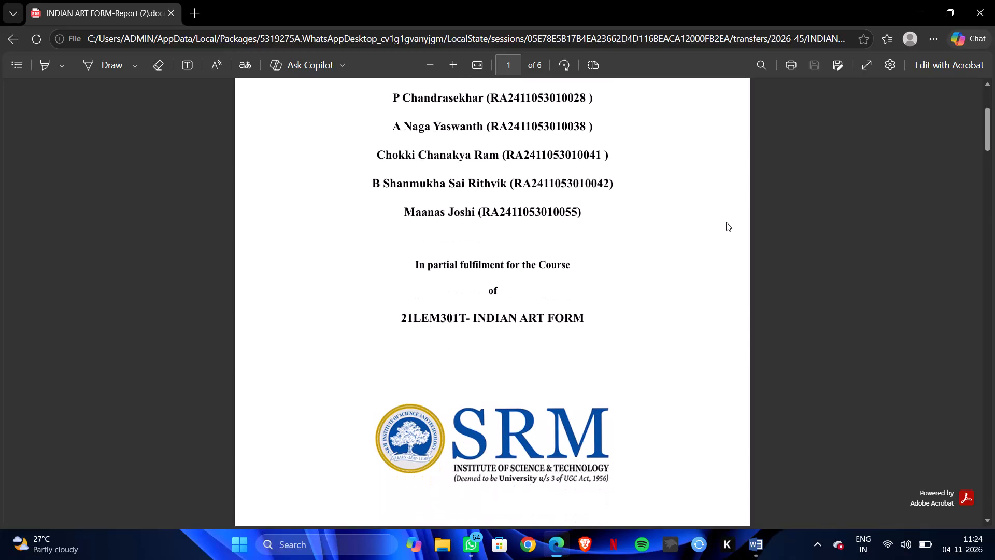
Switch to the INDIAN ART FORM-Report (2) document in Word and enable editing in it.
scroll(726, 222, "up", 2)
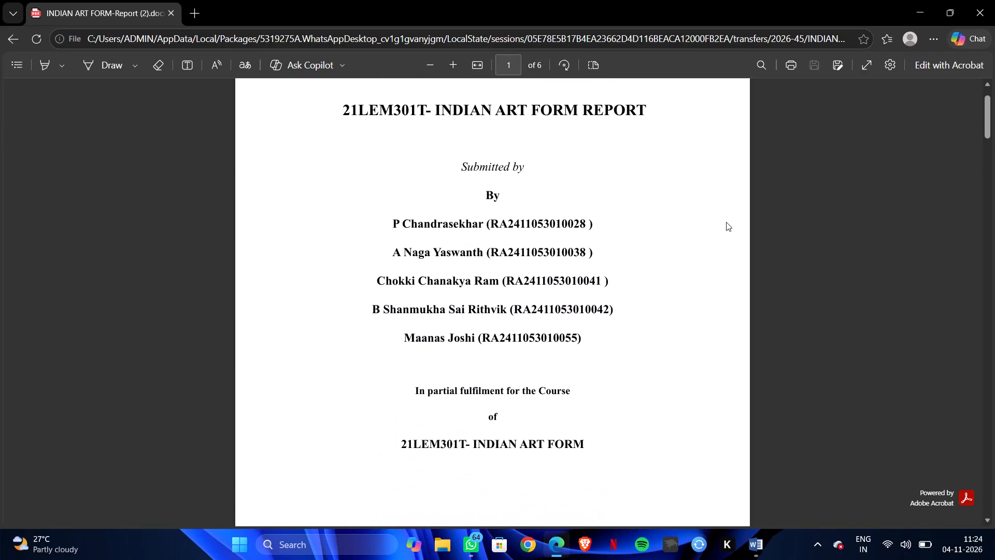
left_click(759, 544)
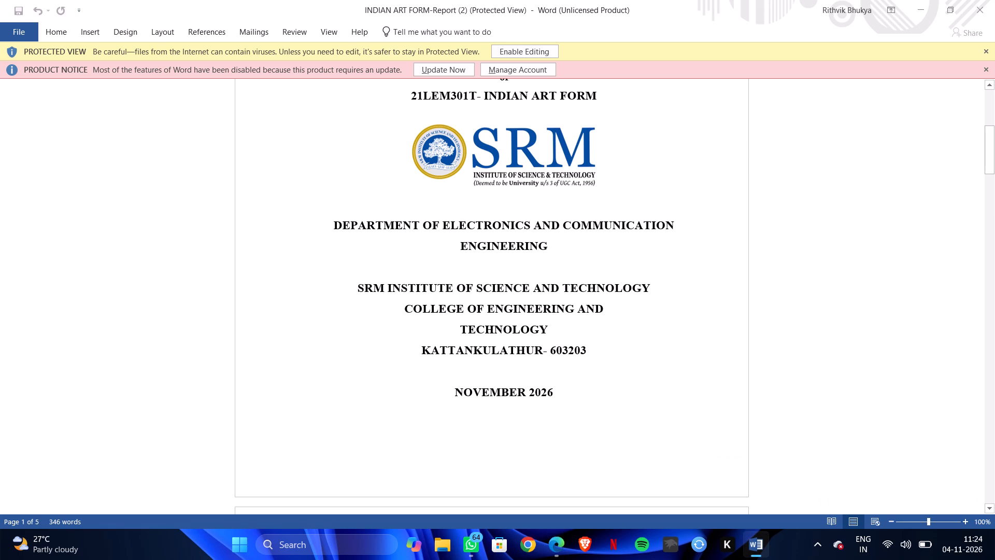
scroll(573, 352, "down", 3)
scroll(573, 352, "up", 4)
scroll(573, 352, "down", 1)
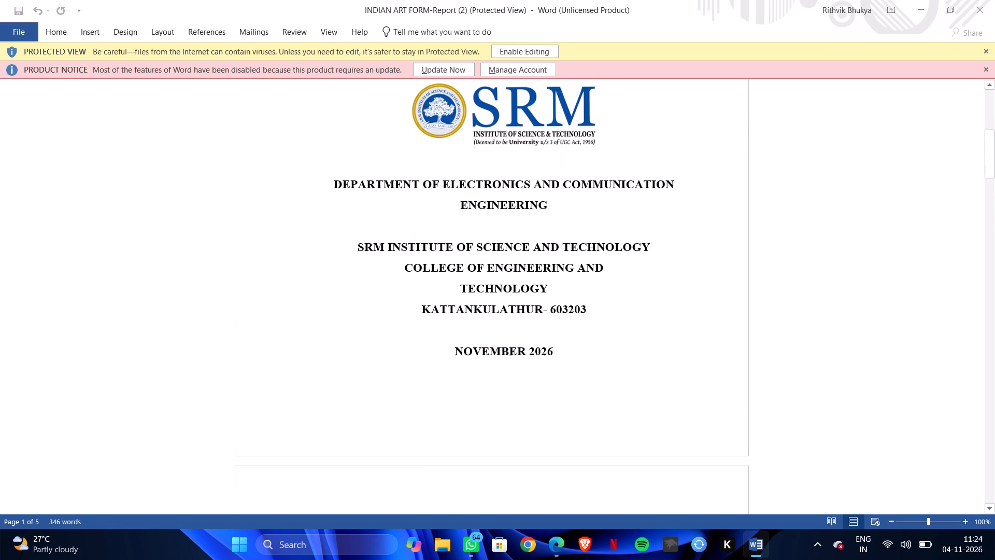
left_click(510, 52)
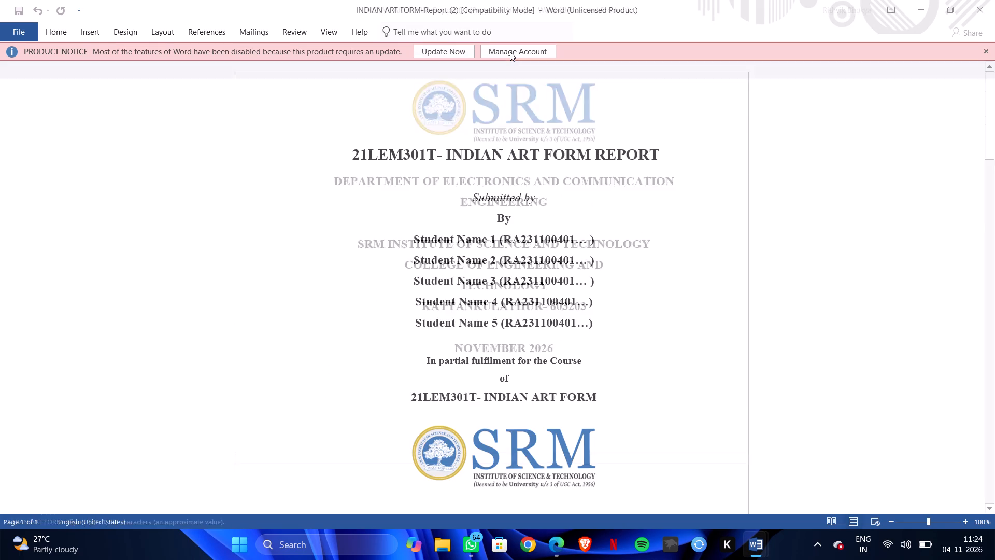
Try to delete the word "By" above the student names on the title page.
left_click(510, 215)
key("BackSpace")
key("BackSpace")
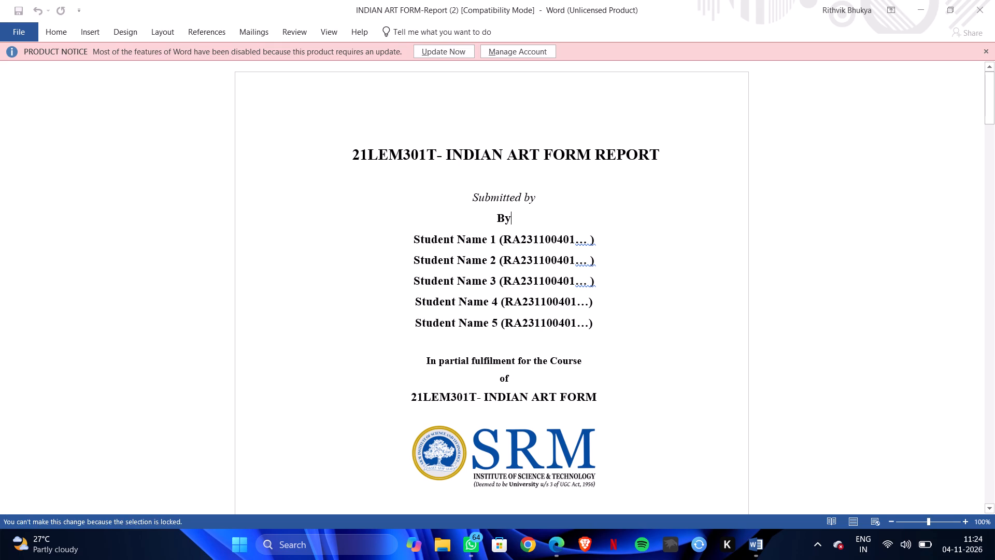
Compare the title page and bonafide certificate of the Word template with the filled-in report PDF in Edge.
scroll(563, 263, "down", 2)
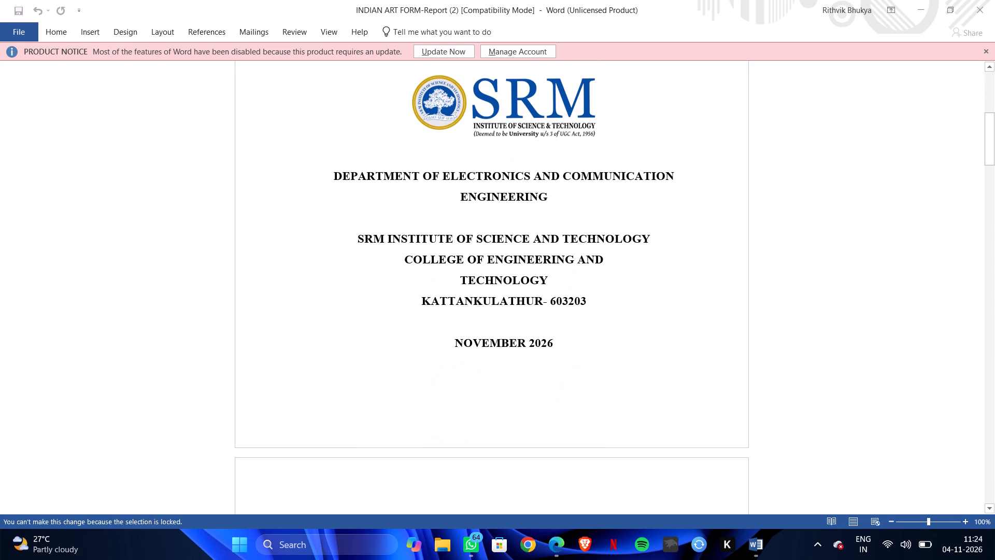
scroll(563, 263, "down", 1)
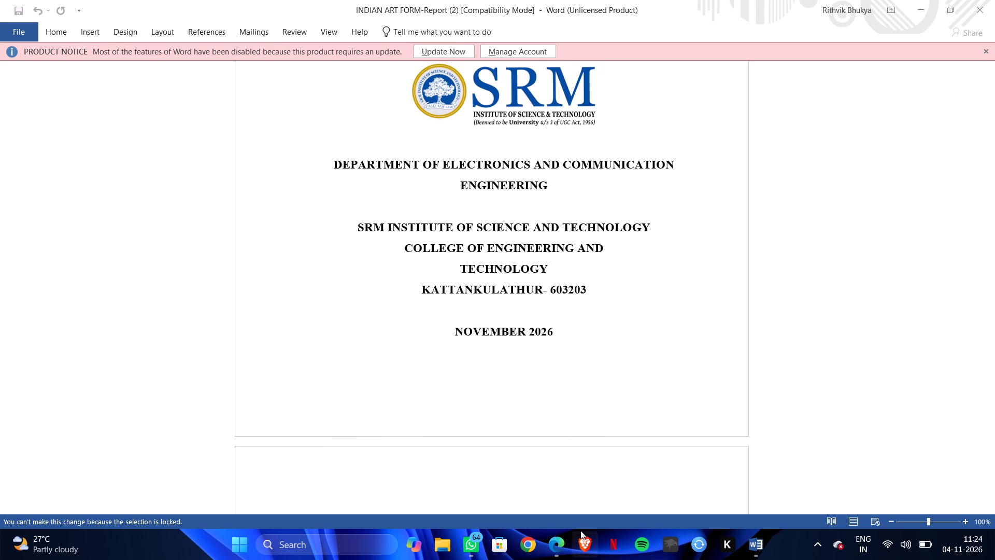
left_click(559, 542)
scroll(549, 454, "down", 2)
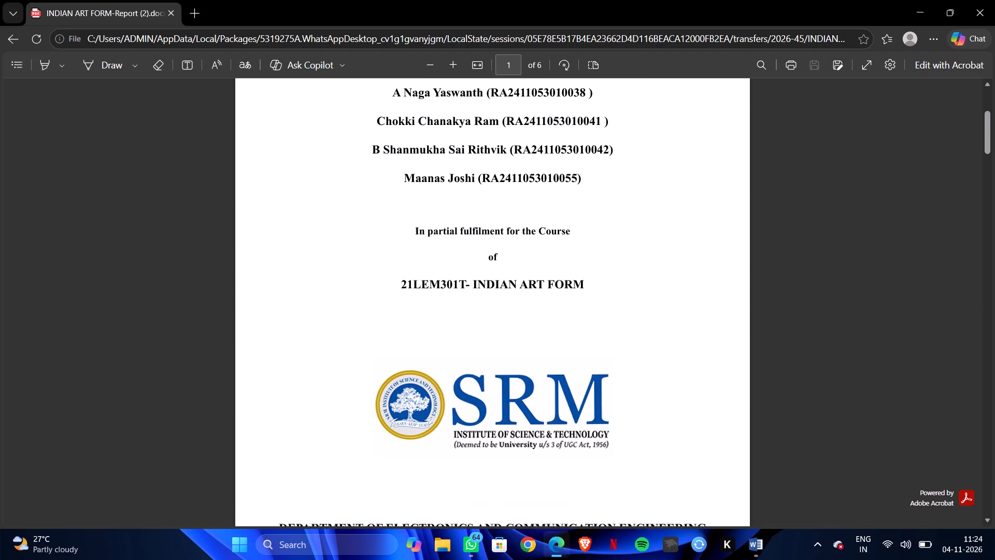
scroll(549, 454, "down", 3)
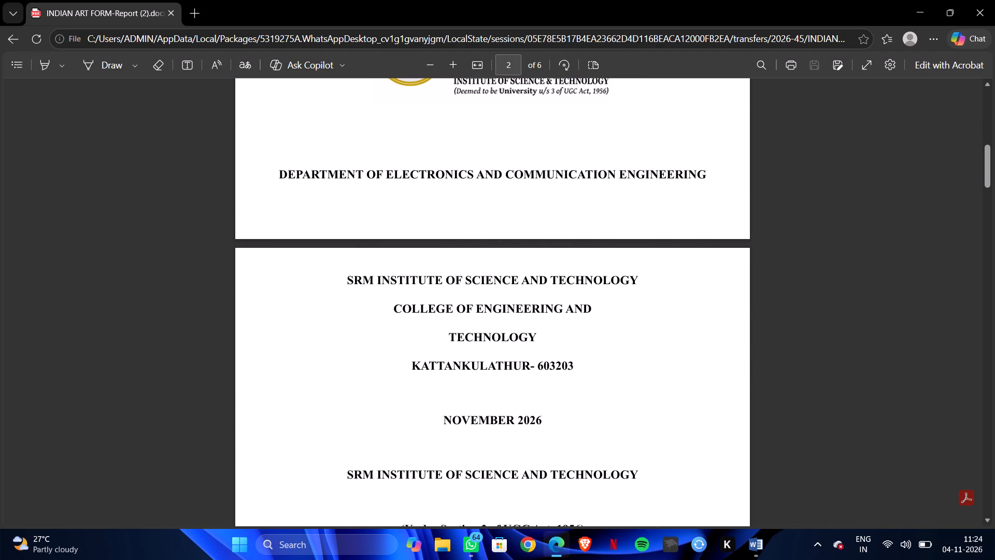
scroll(549, 454, "down", 2)
scroll(549, 454, "up", 1)
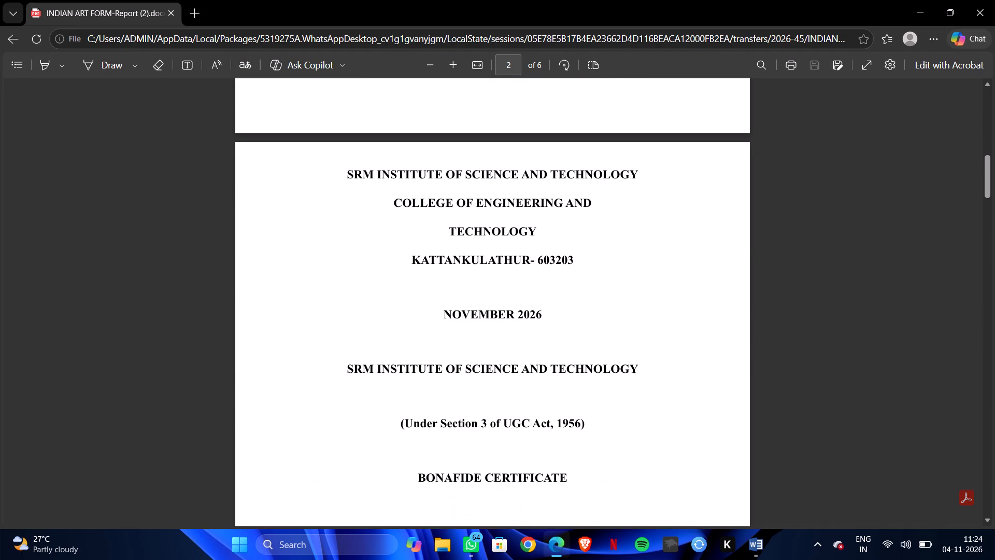
left_click(763, 548)
scroll(558, 374, "down", 2)
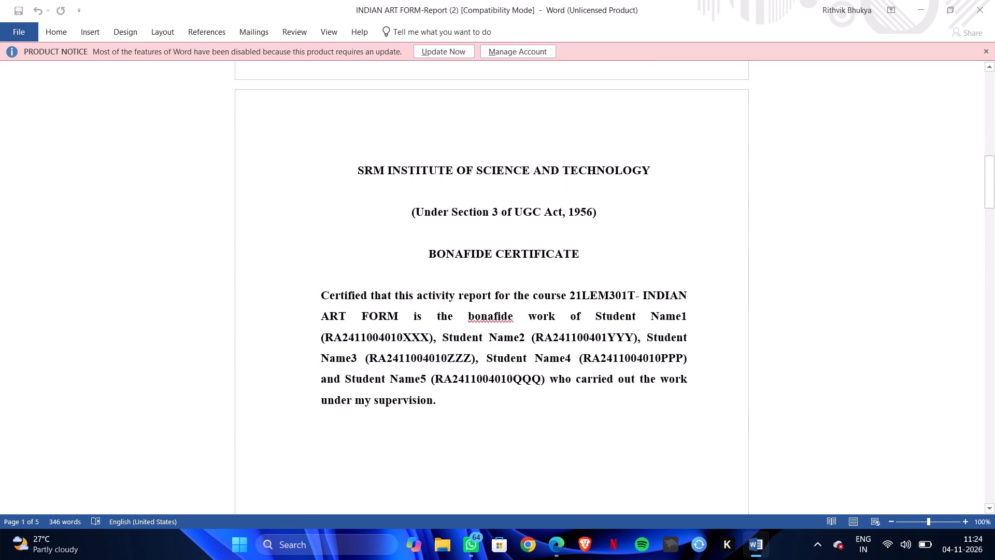
left_click(553, 538)
scroll(527, 320, "down", 1)
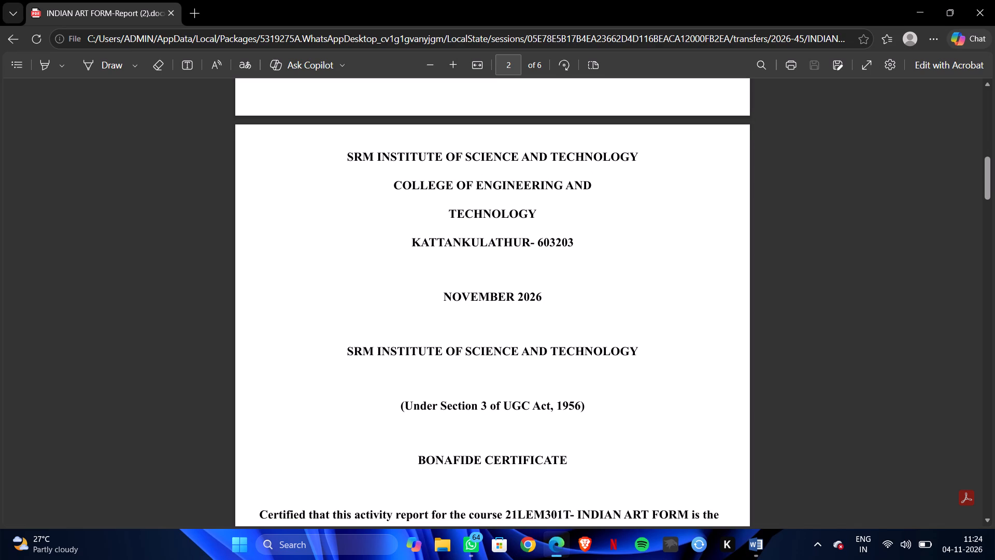
scroll(527, 320, "down", 1)
scroll(527, 320, "up", 4)
scroll(527, 320, "down", 3)
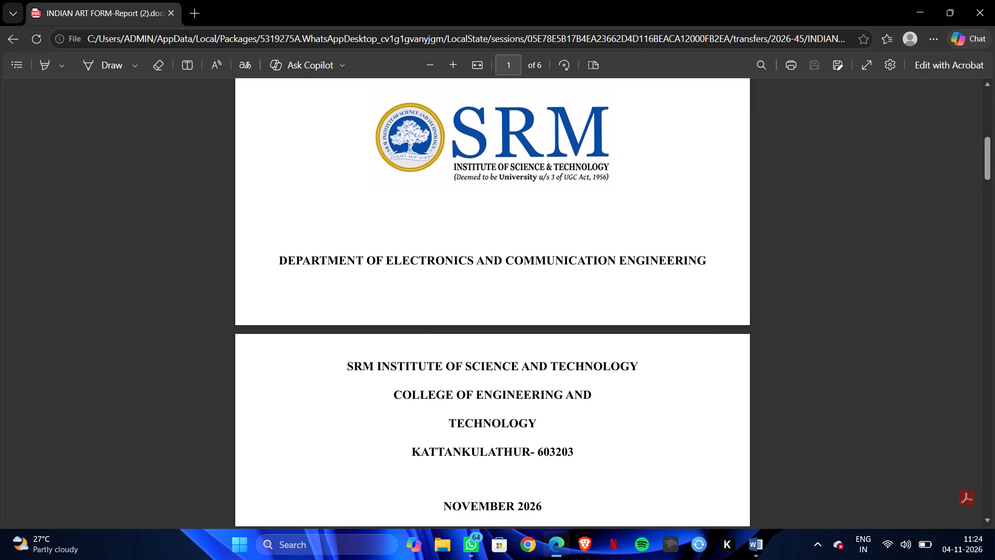
scroll(527, 320, "down", 2)
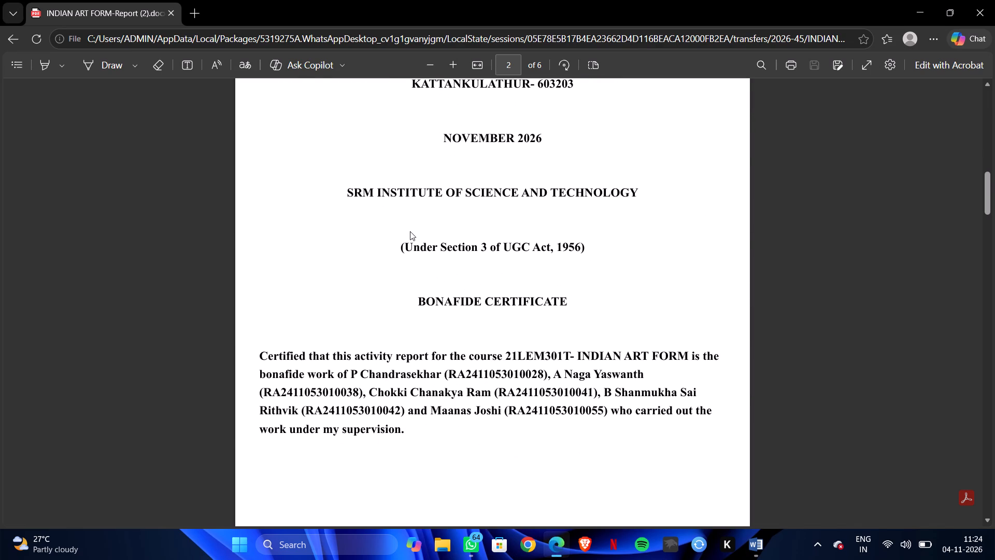
scroll(410, 231, "up", 2)
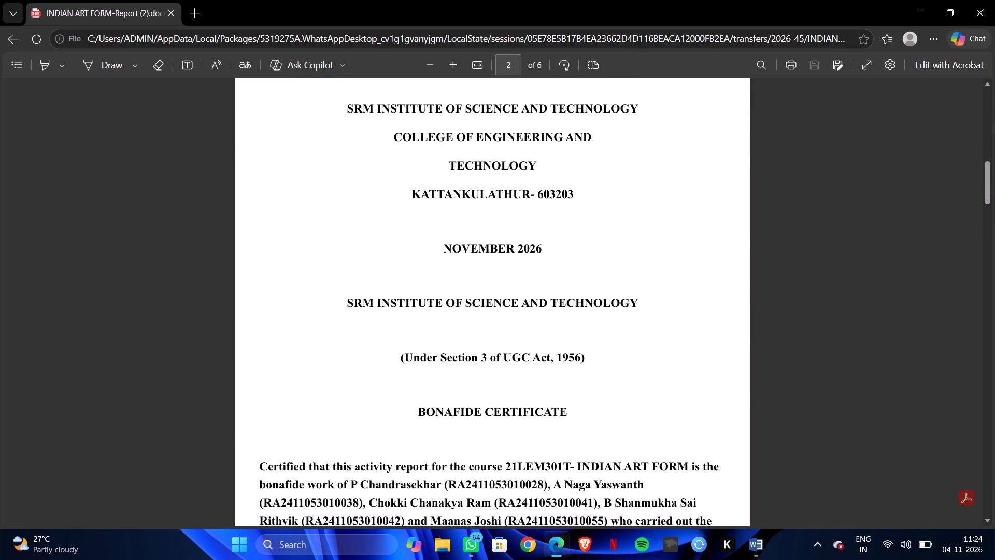
scroll(589, 225, "up", 7)
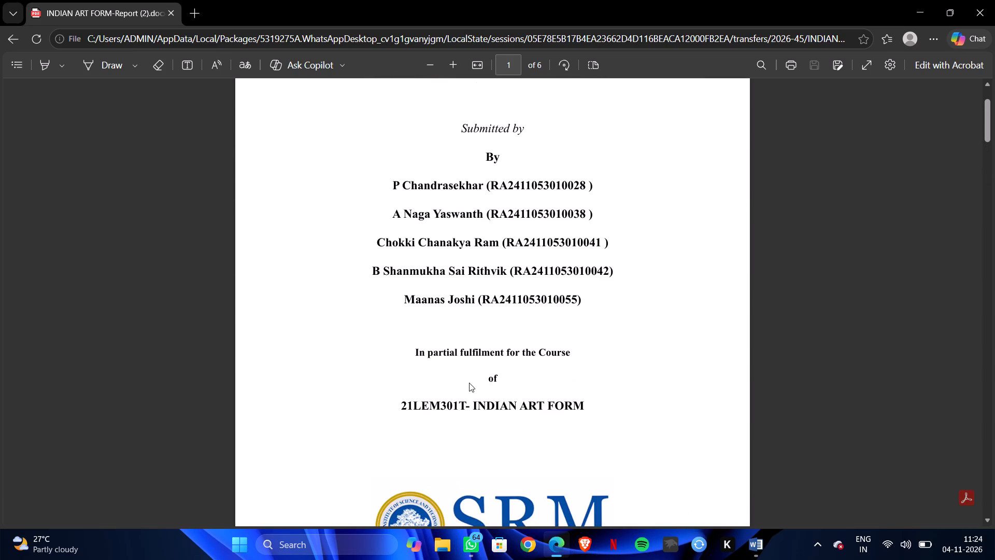
Switch to Chrome and open it with the profile that has the red "R" avatar.
double_click(532, 541)
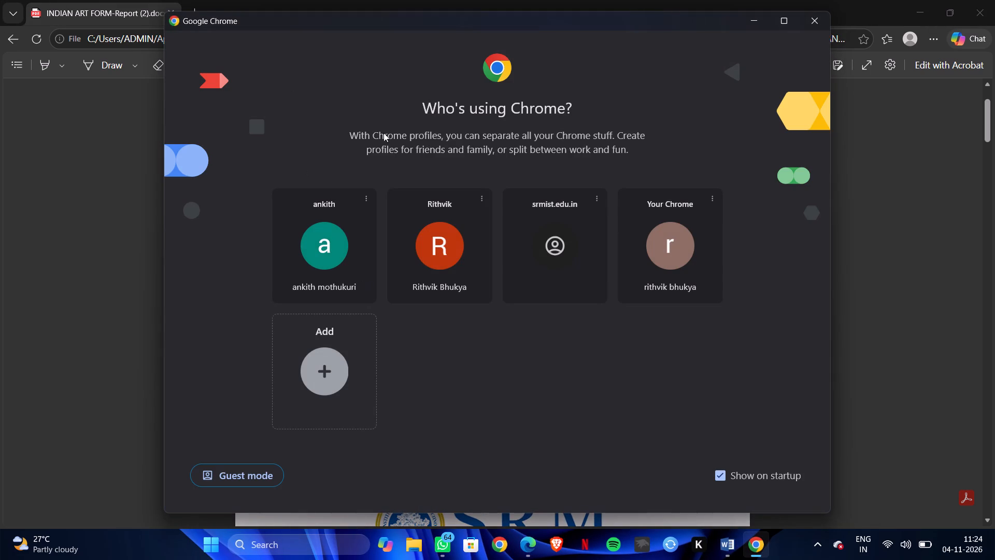
left_click(482, 228)
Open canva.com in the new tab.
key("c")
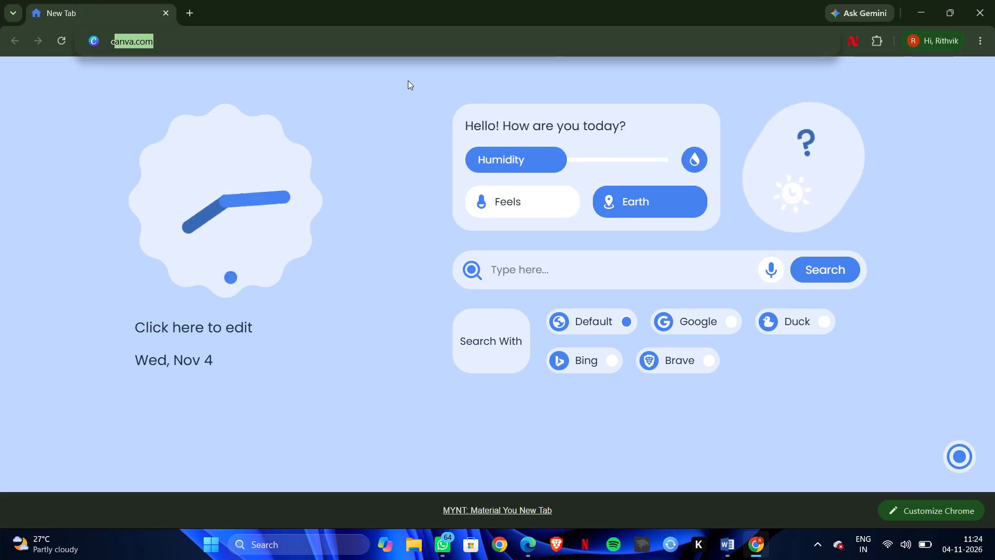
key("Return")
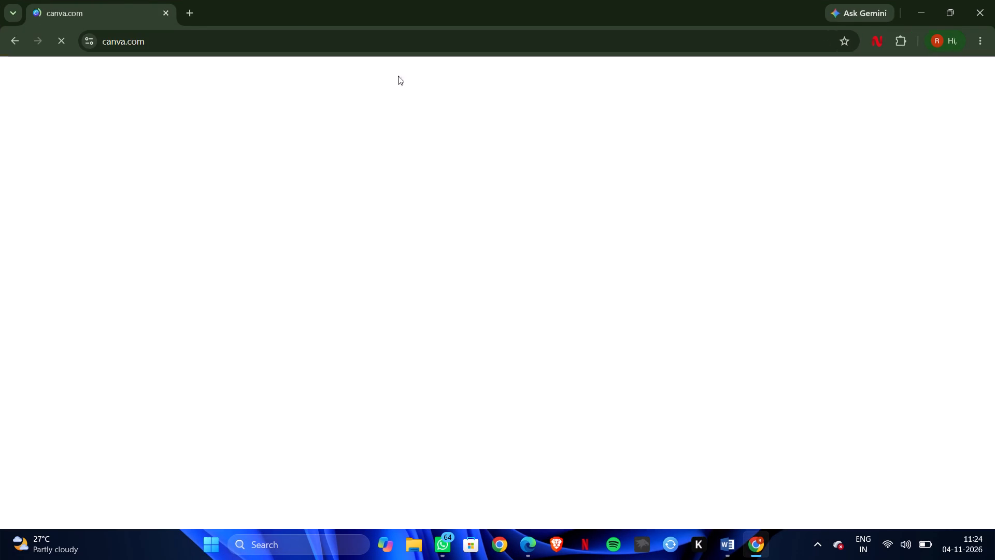
Search for "word" in a new tab, open Microsoft Word for the Web from the results, and close the Canva tab.
left_click(186, 16)
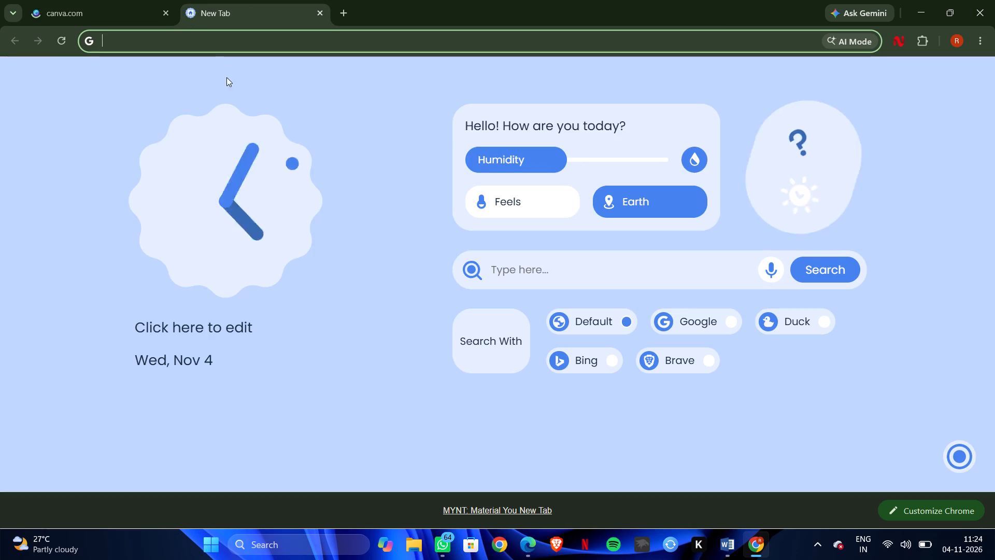
type("word")
key("Return")
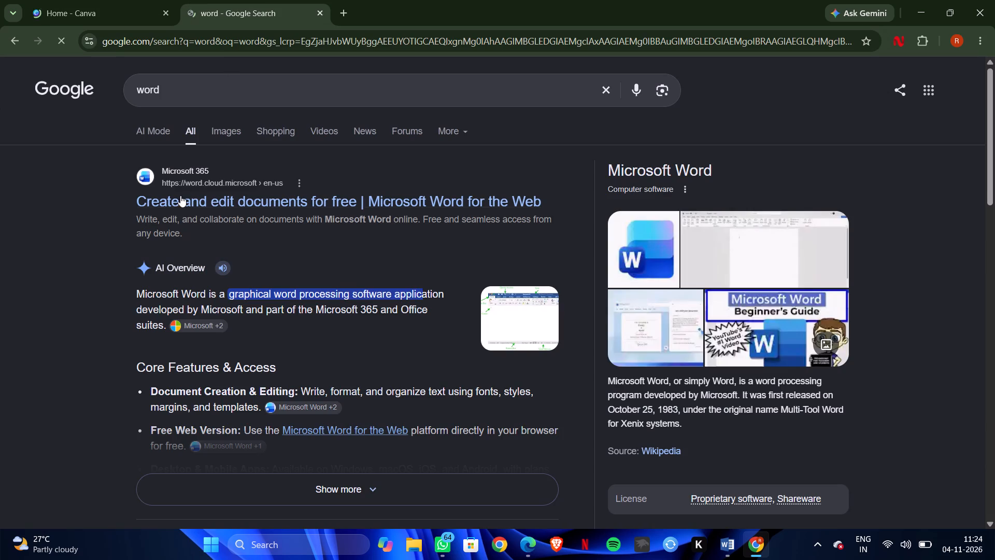
double_click(179, 201)
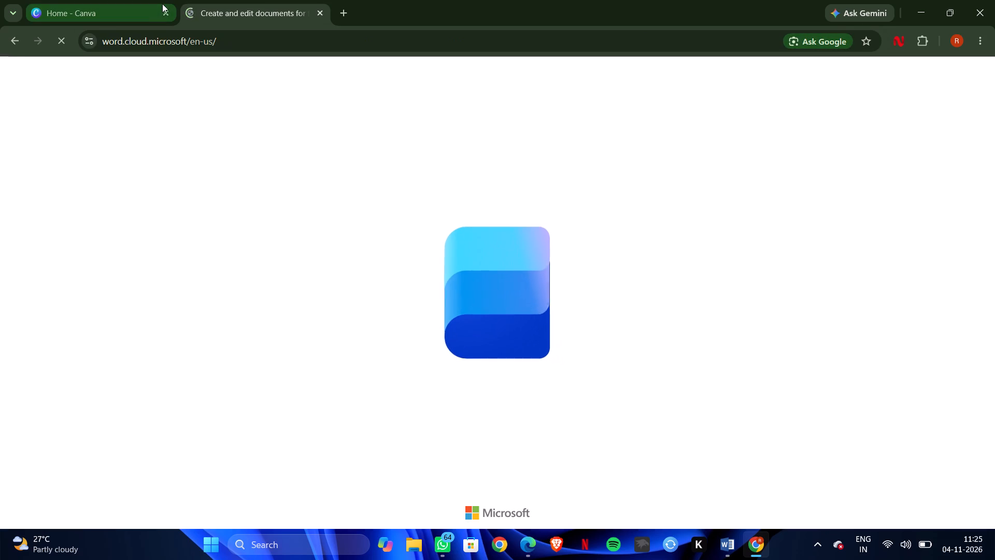
left_click(163, 10)
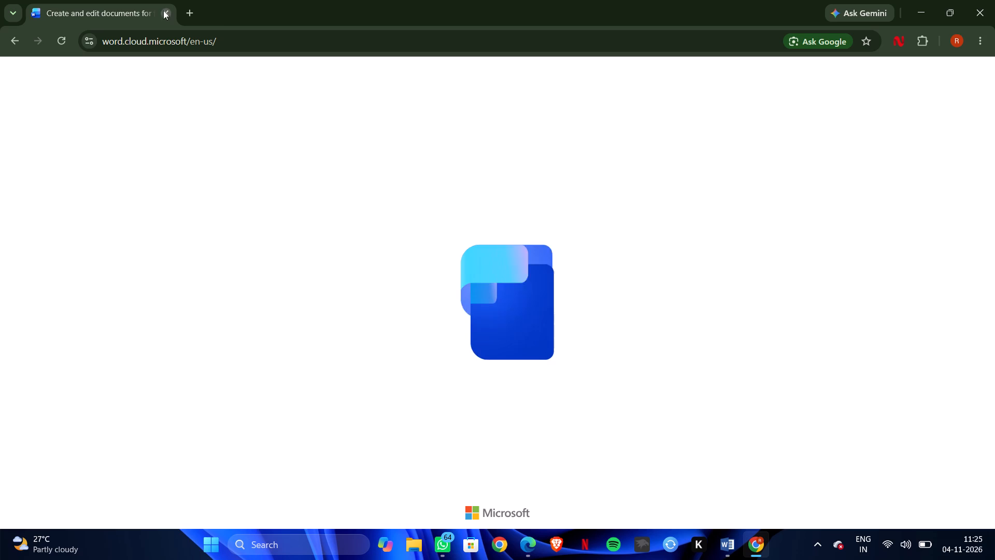
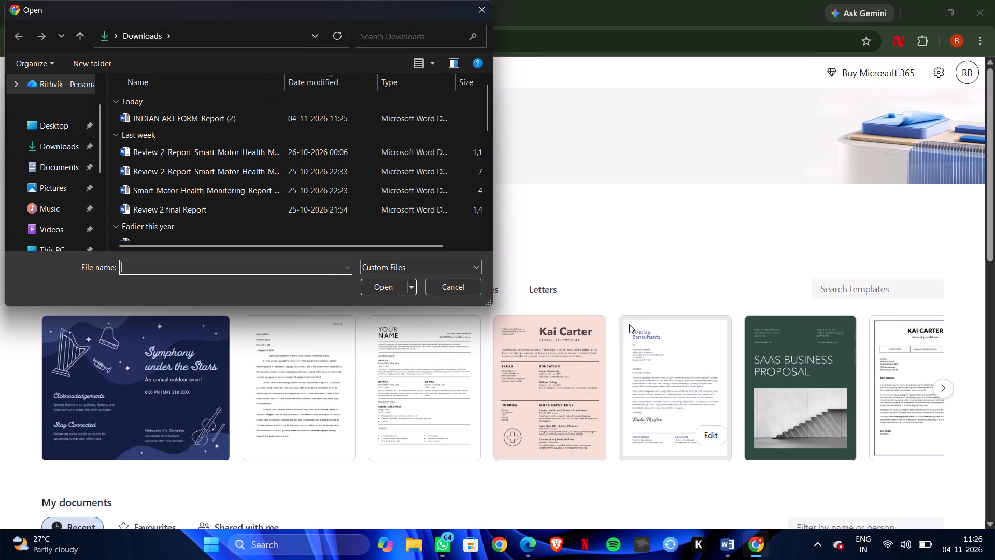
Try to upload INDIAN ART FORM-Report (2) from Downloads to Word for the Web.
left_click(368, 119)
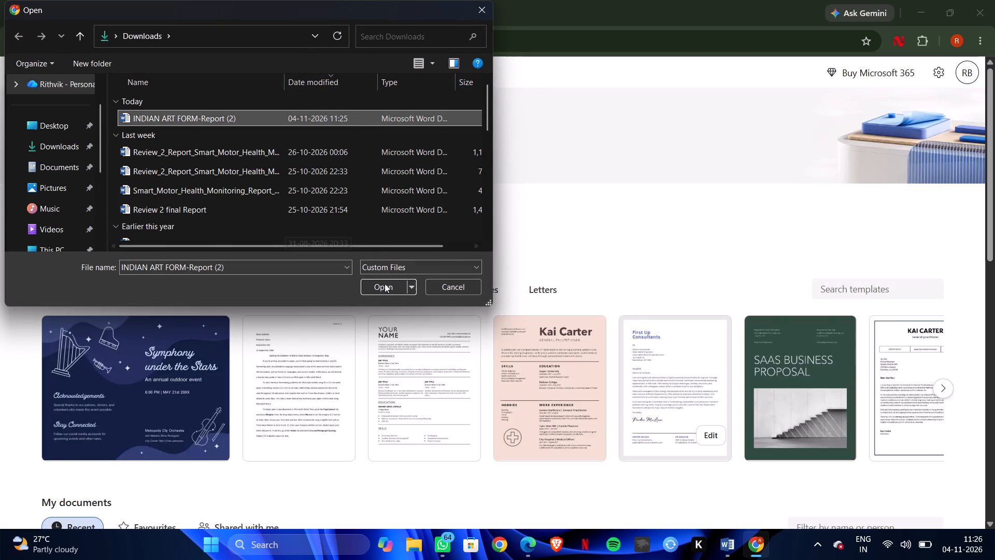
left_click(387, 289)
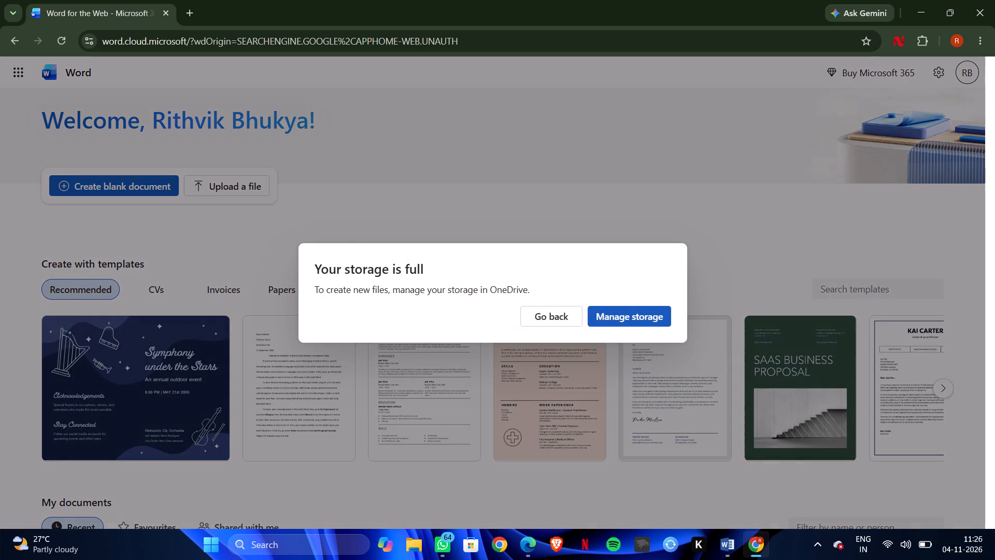
Go to OneDrive's storage management and bring up the largest OneDrive files to free up space, postponing the storage purchase.
left_click(610, 309)
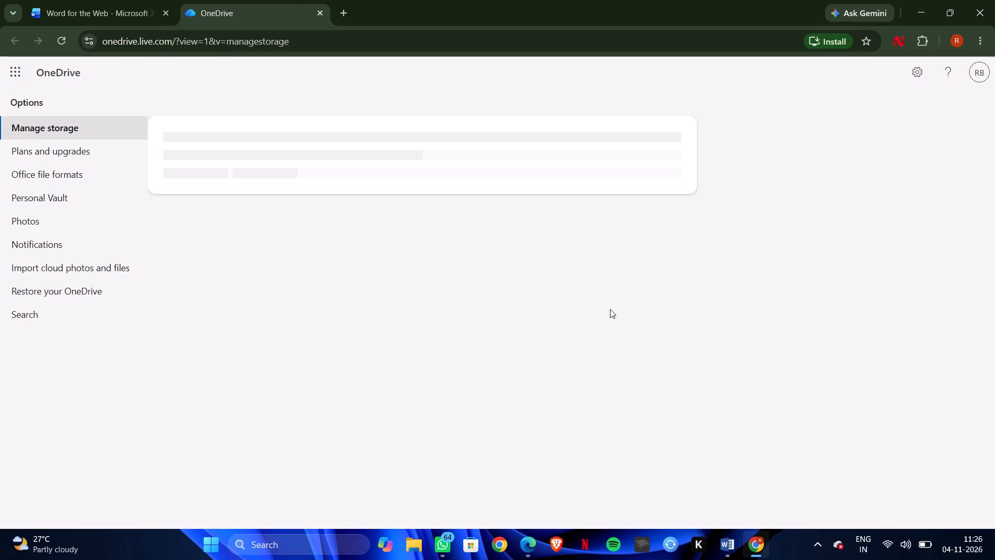
left_click_drag(610, 309, 609, 309)
left_click_drag(609, 309, 616, 371)
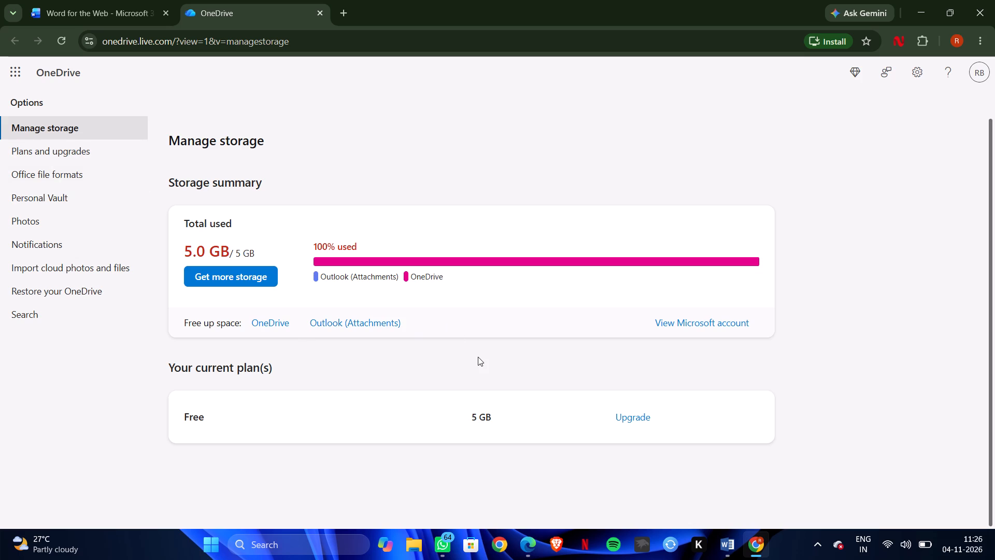
left_click(264, 324)
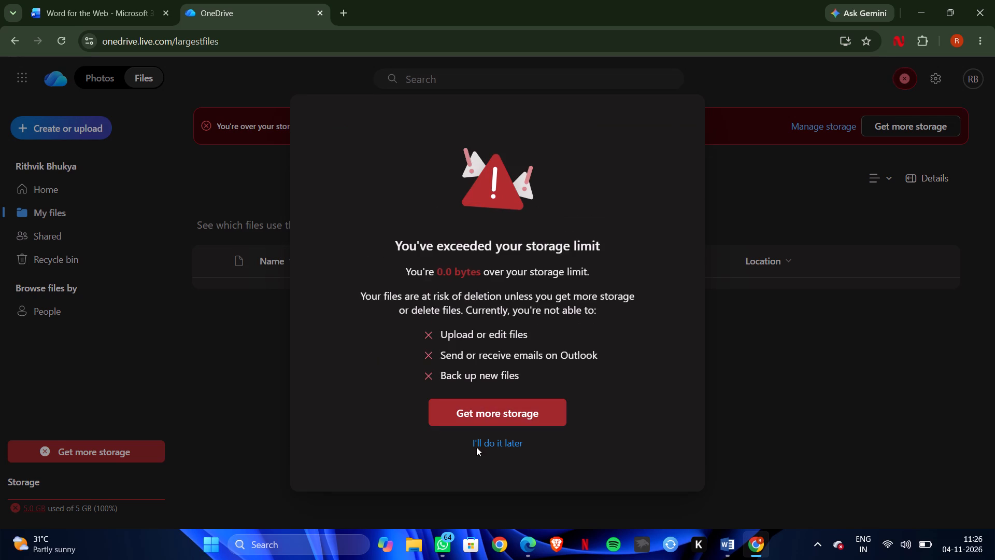
left_click(484, 447)
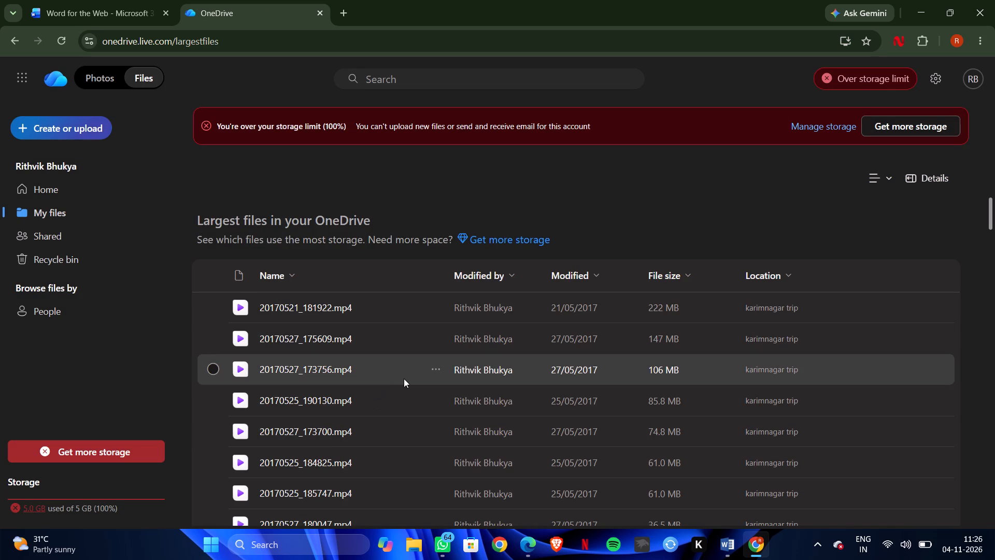
Look through the list of largest OneDrive files for something that can be removed to free up storage.
left_click(209, 306)
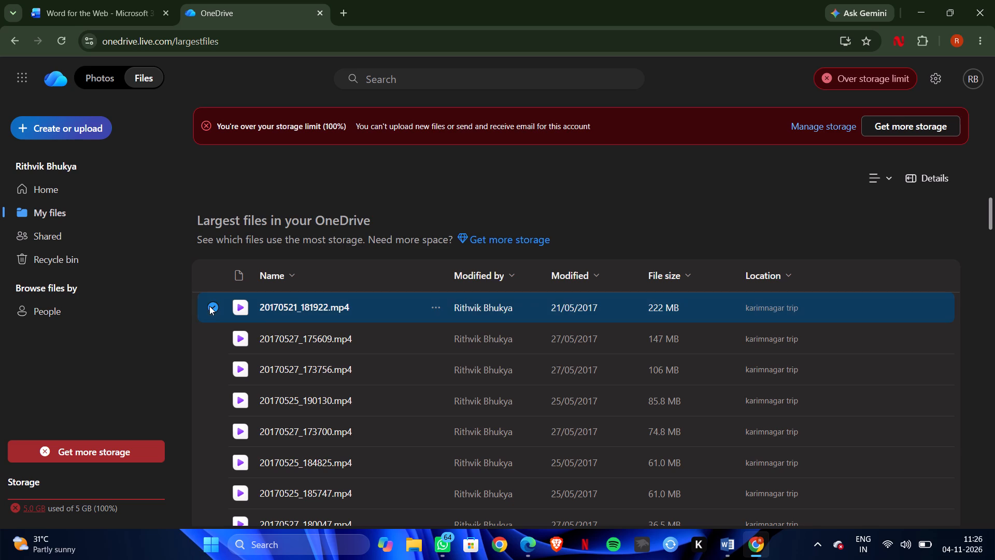
left_click(209, 309)
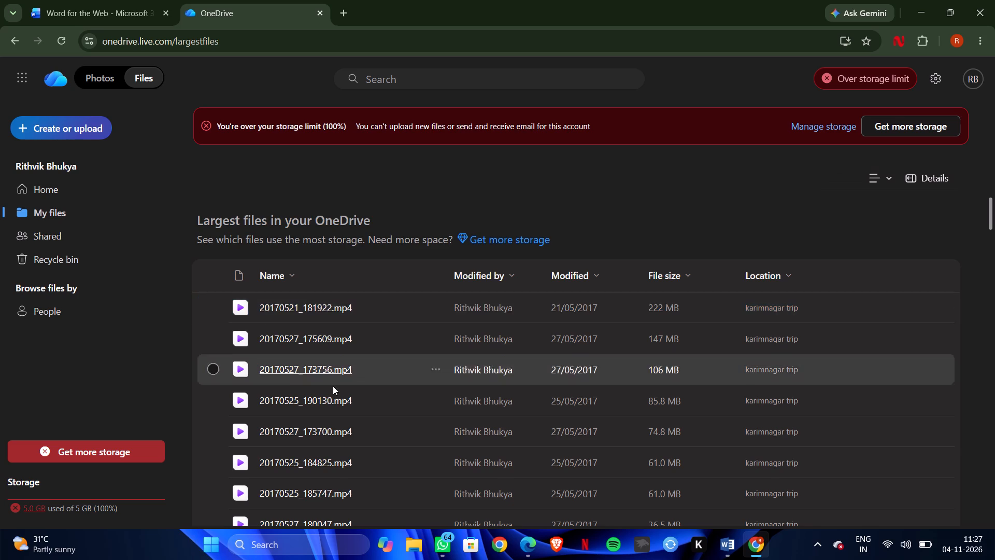
scroll(333, 386, "down", 10)
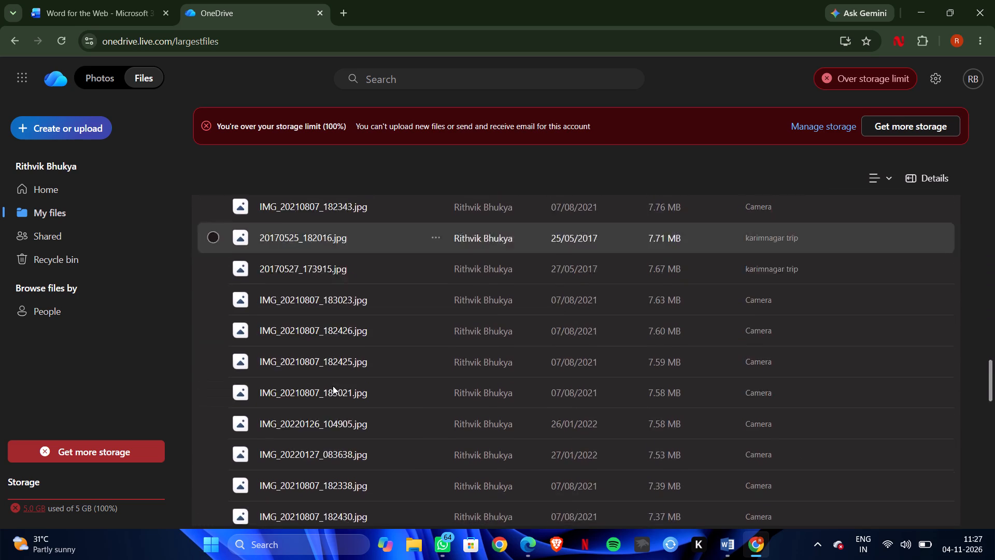
scroll(333, 386, "down", 10)
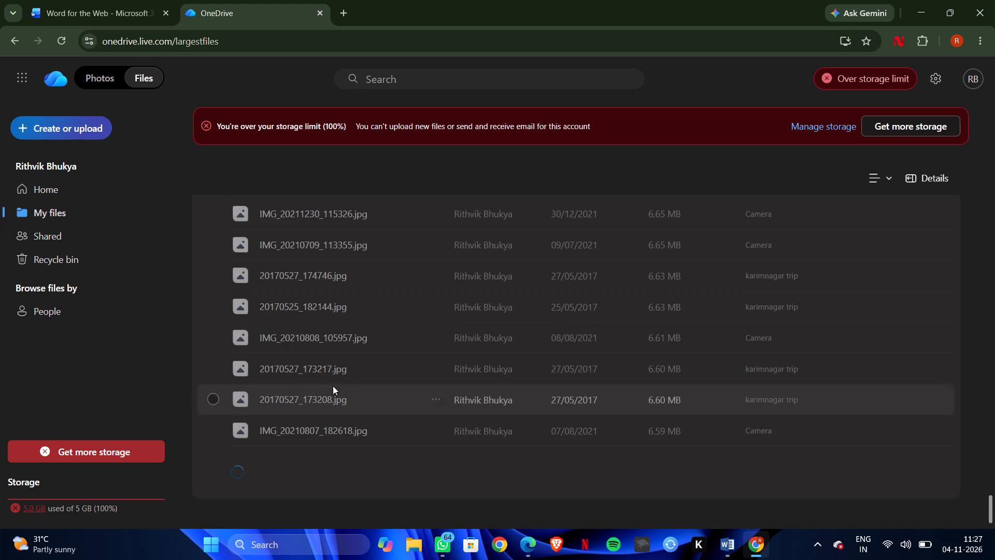
scroll(333, 386, "down", 6)
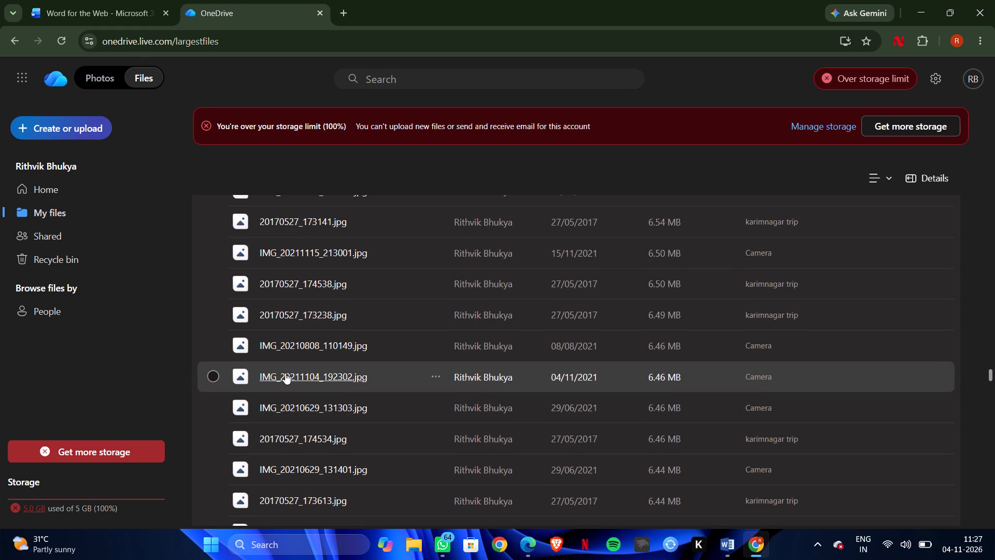
scroll(285, 373, "down", 1)
scroll(285, 373, "right", 5)
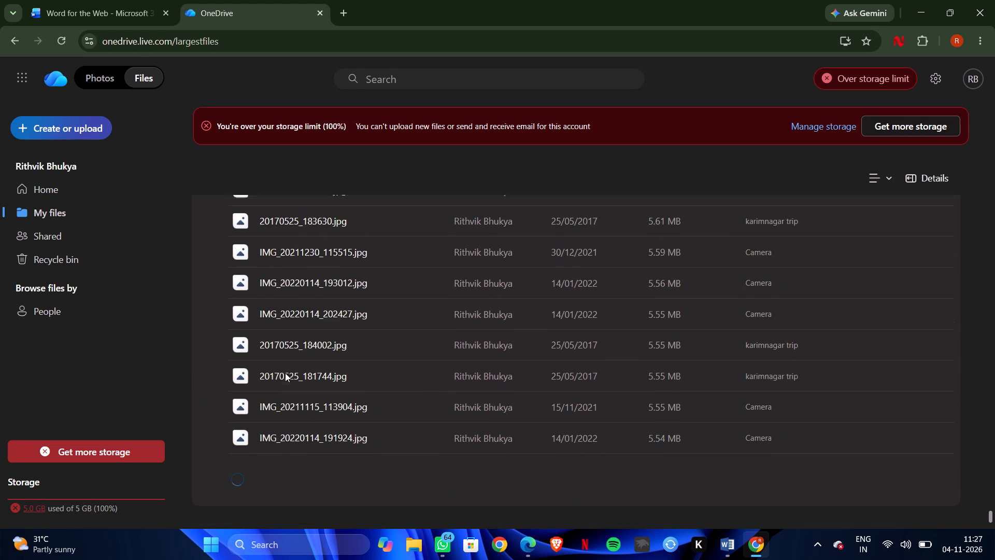
scroll(285, 373, "down", 1)
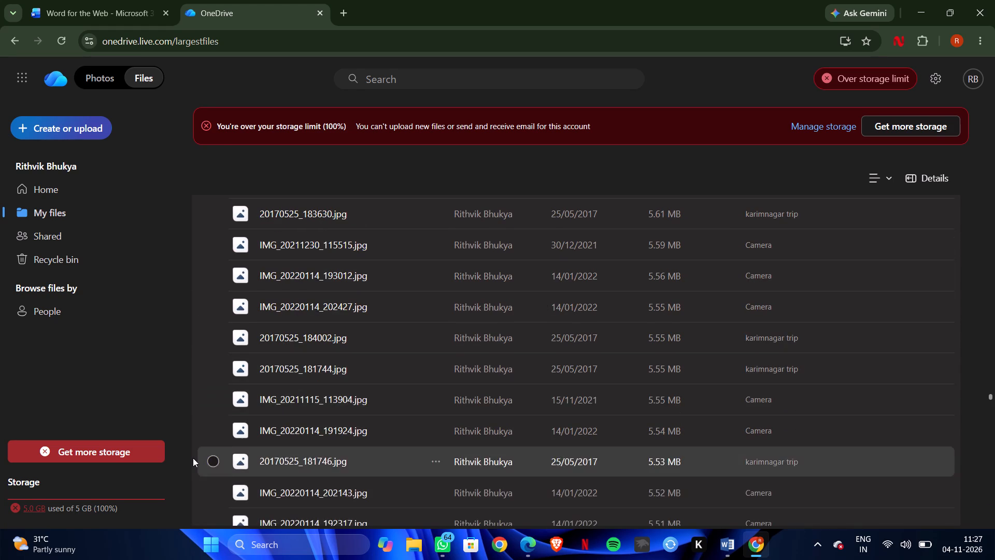
scroll(193, 458, "right", 19)
scroll(193, 458, "right", 11)
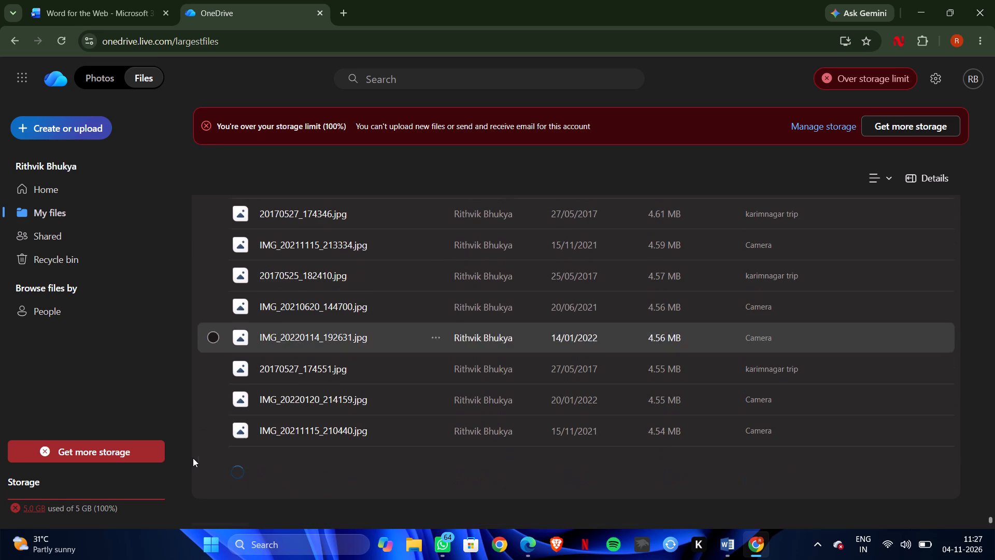
scroll(193, 458, "right", 14)
scroll(305, 446, "right", 6)
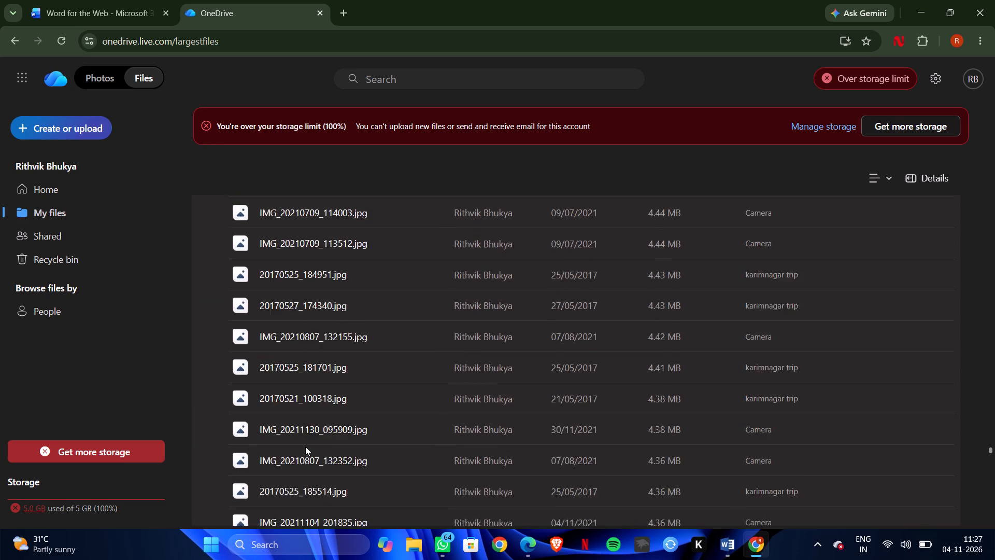
scroll(305, 446, "right", 15)
scroll(464, 403, "right", 5)
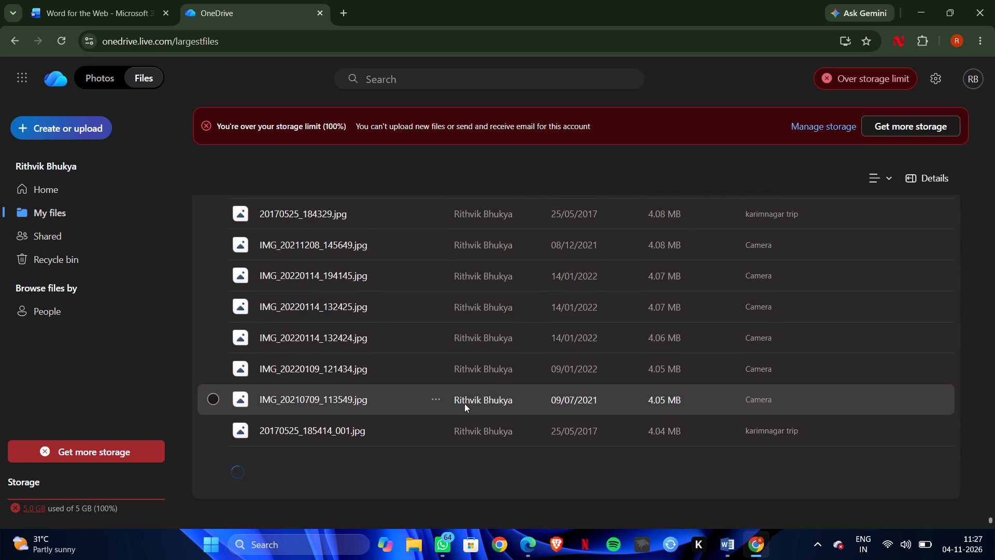
scroll(464, 403, "right", 4)
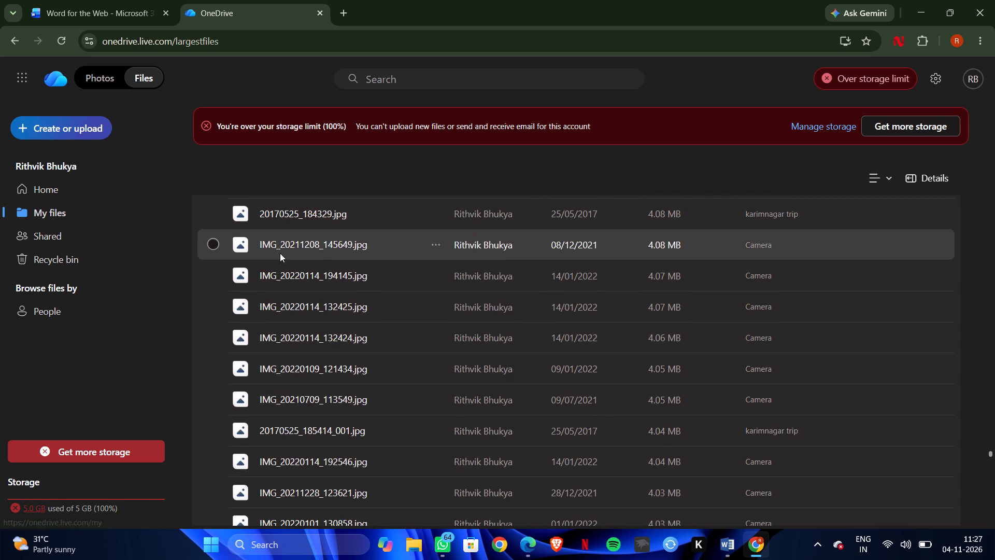
scroll(369, 372, "down", 4)
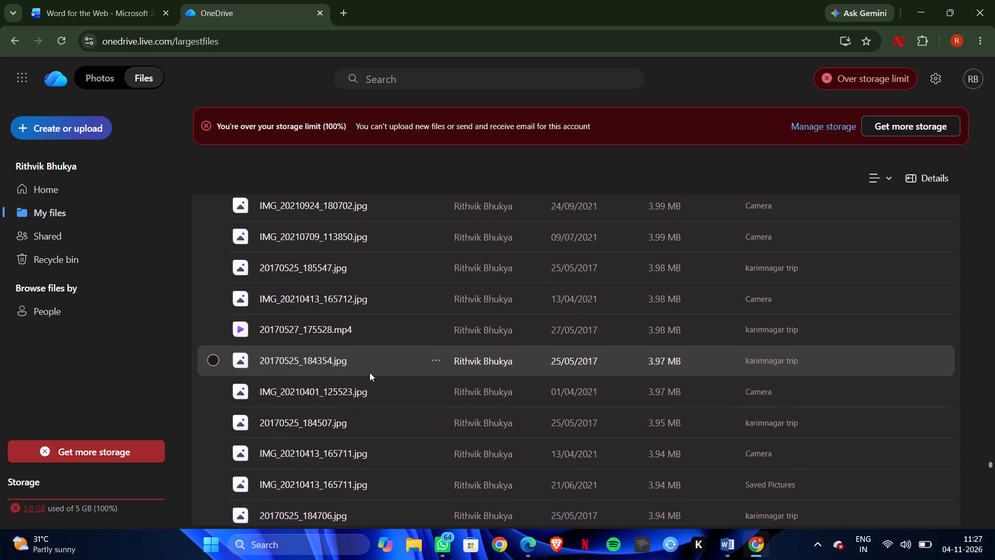
scroll(432, 313, "up", 11)
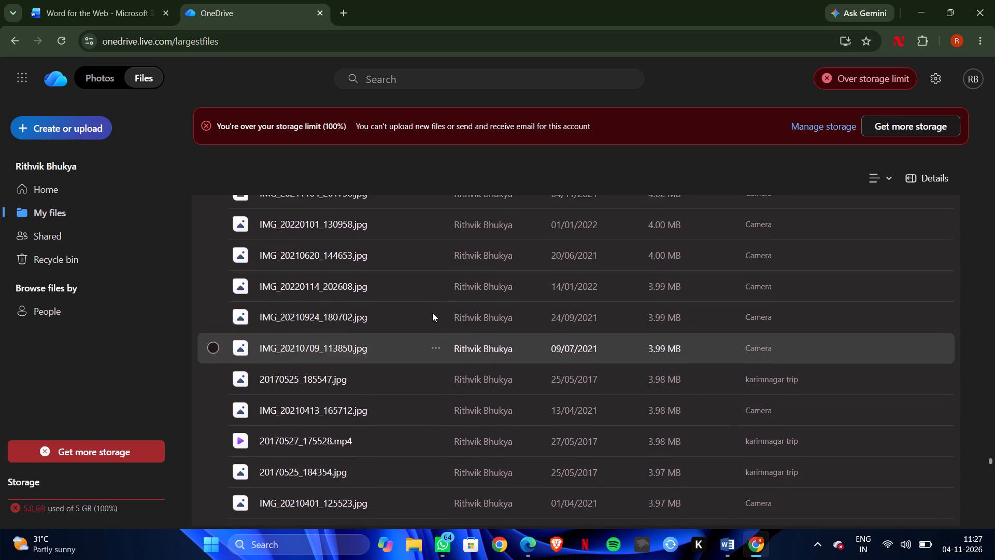
scroll(432, 313, "up", 20)
scroll(432, 313, "up", 14)
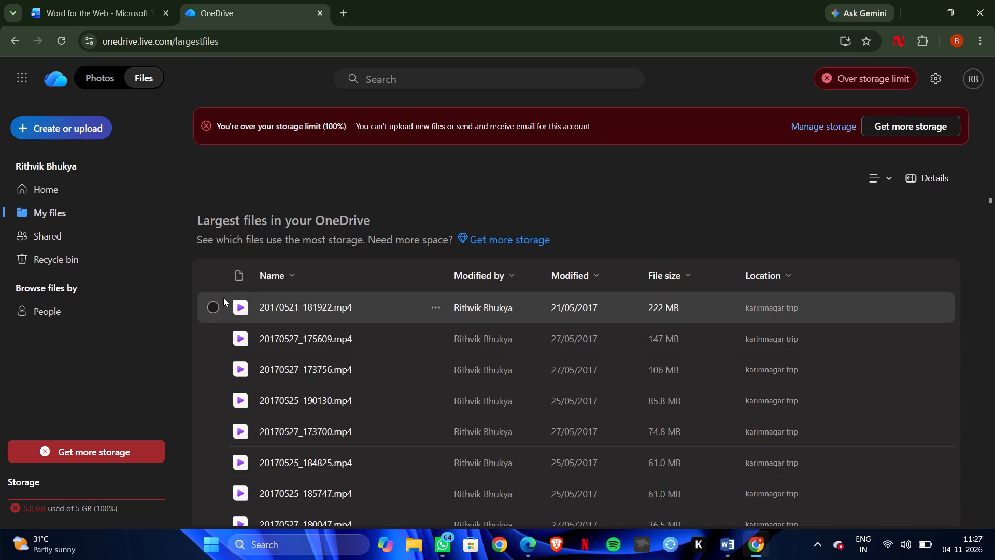
Delete the largest video, 20170521_181922.mp4, from OneDrive.
left_click(206, 305)
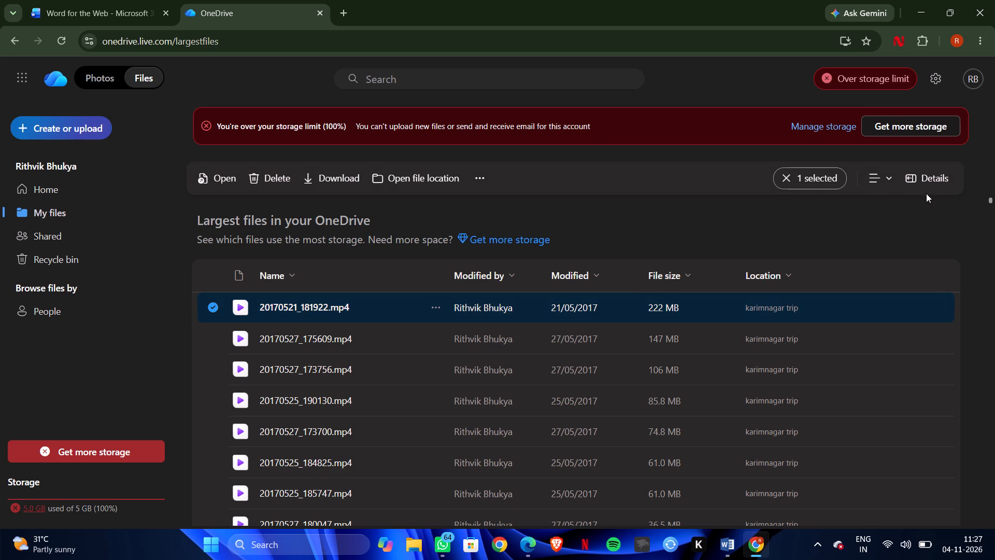
left_click(259, 183)
left_click(544, 348)
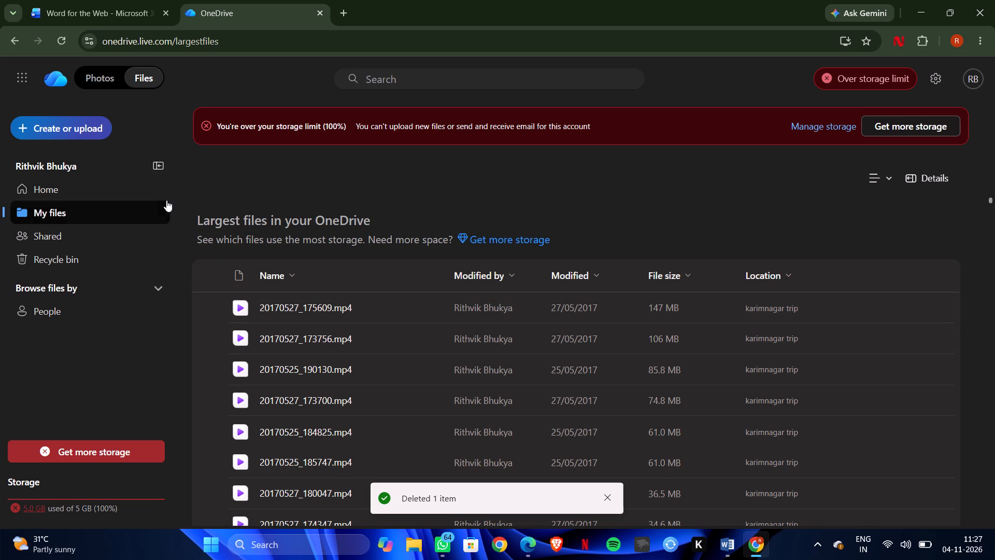
Permanently delete 20170521_181922.mp4 from the OneDrive recycle bin.
left_click(94, 245)
left_click(91, 252)
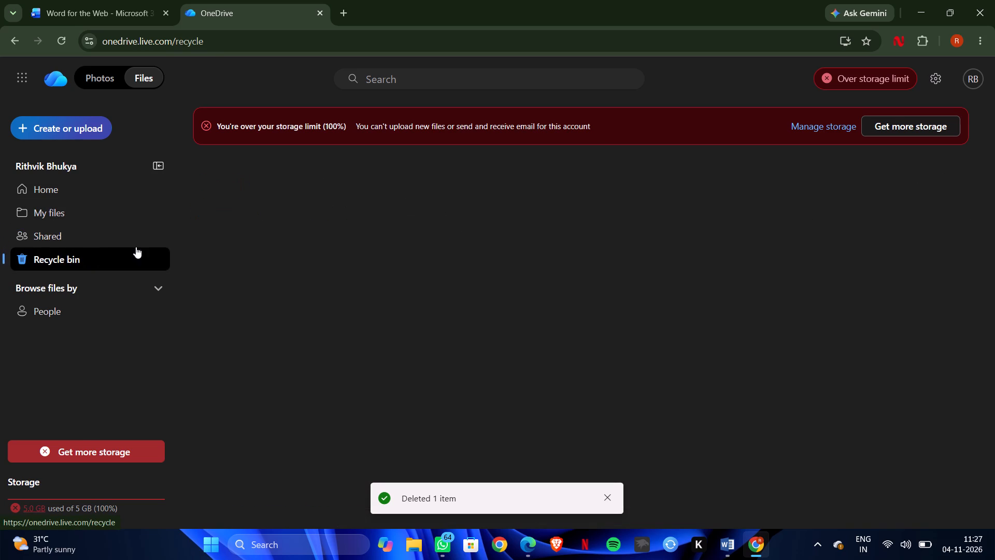
scroll(295, 311, "down", 4)
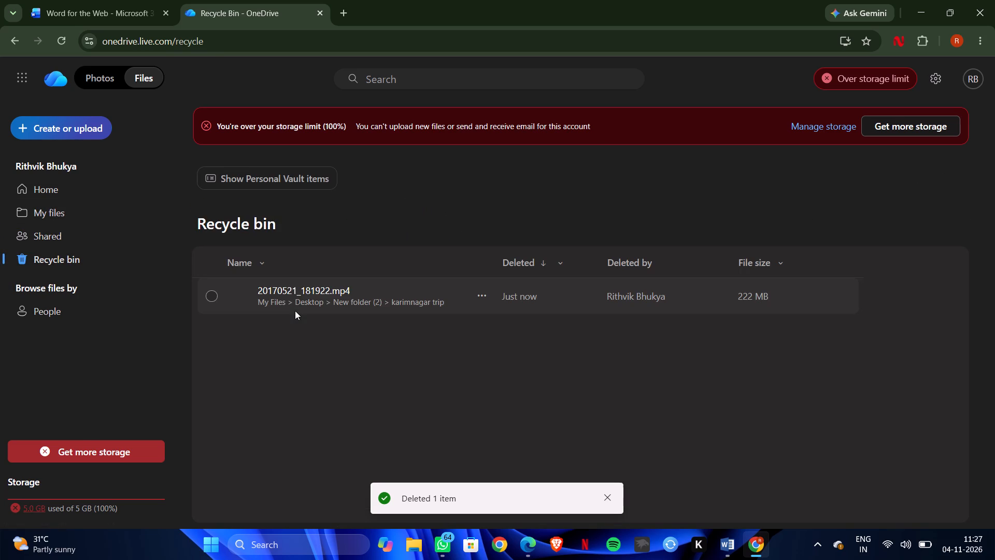
left_click(217, 293)
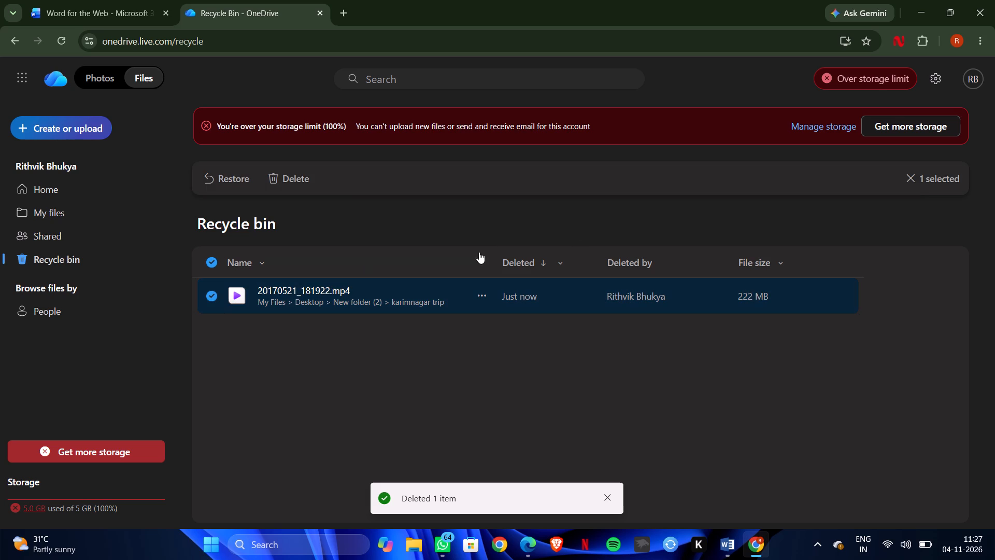
left_click(291, 185)
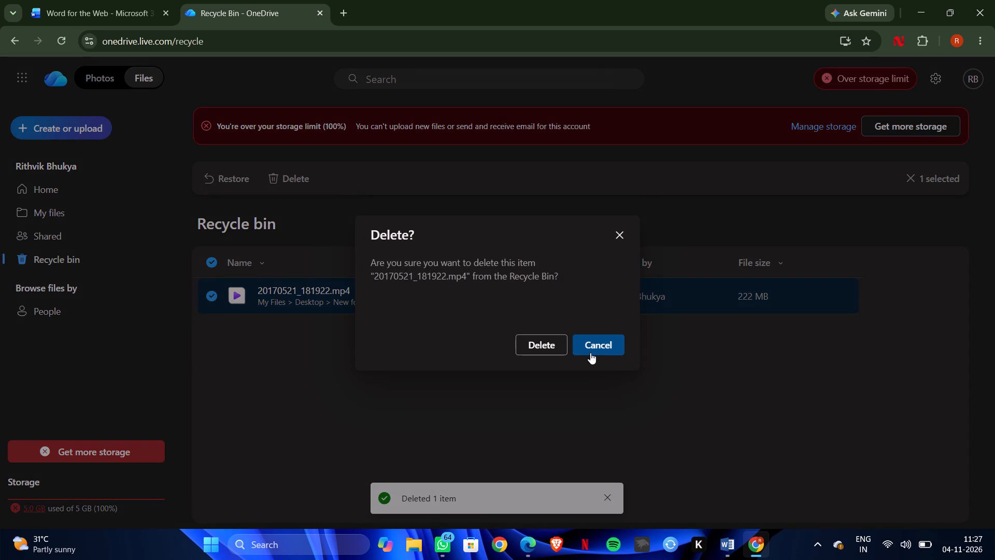
left_click(553, 348)
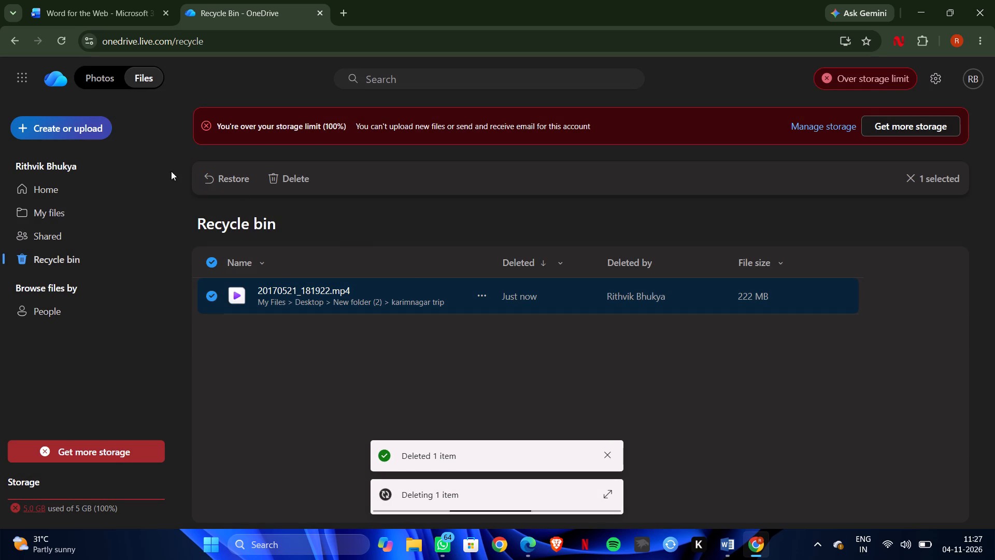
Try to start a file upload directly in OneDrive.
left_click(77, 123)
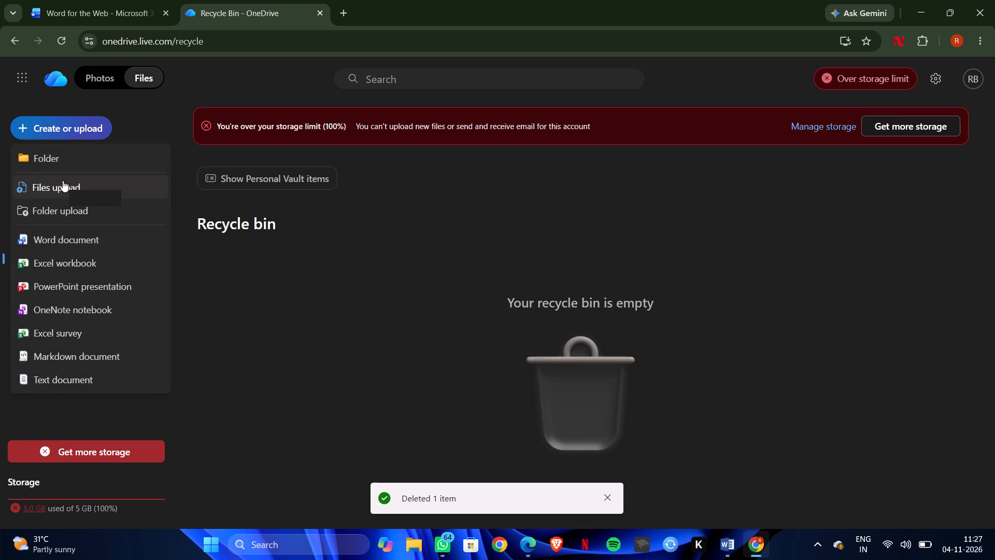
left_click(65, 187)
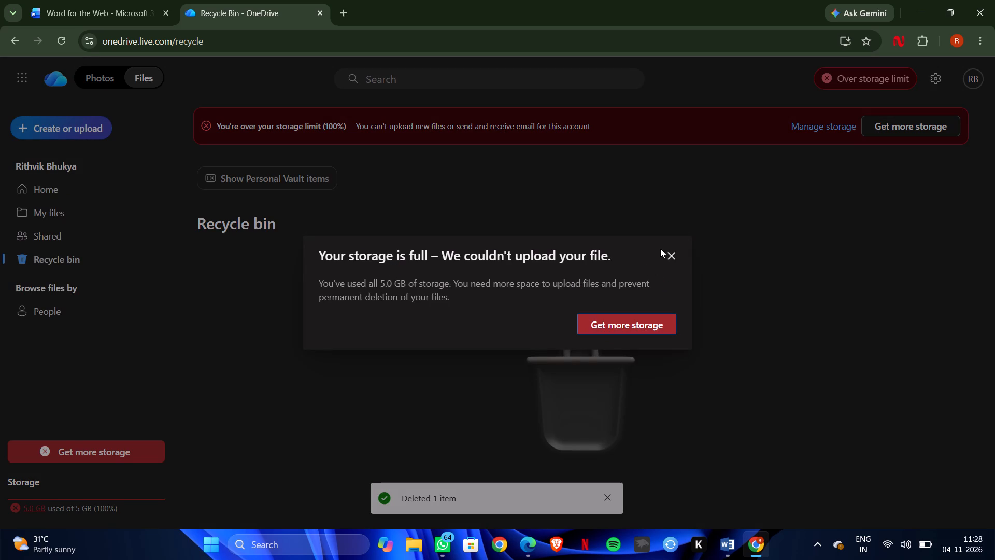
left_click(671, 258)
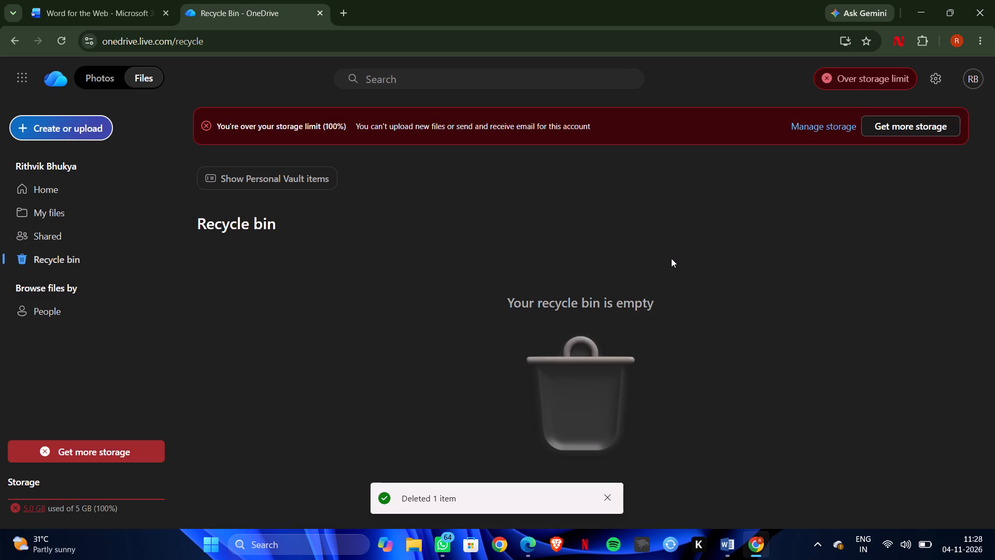
Return to Word for the Web, reload the page and upload INDIAN ART FORM-Report (2) from Downloads.
left_click(88, 8)
left_click(52, 43)
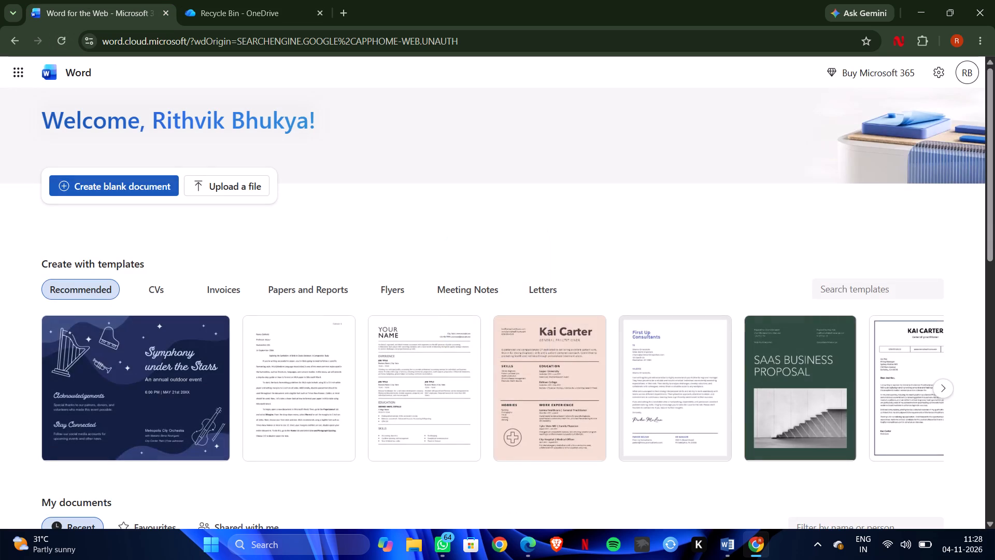
left_click(220, 180)
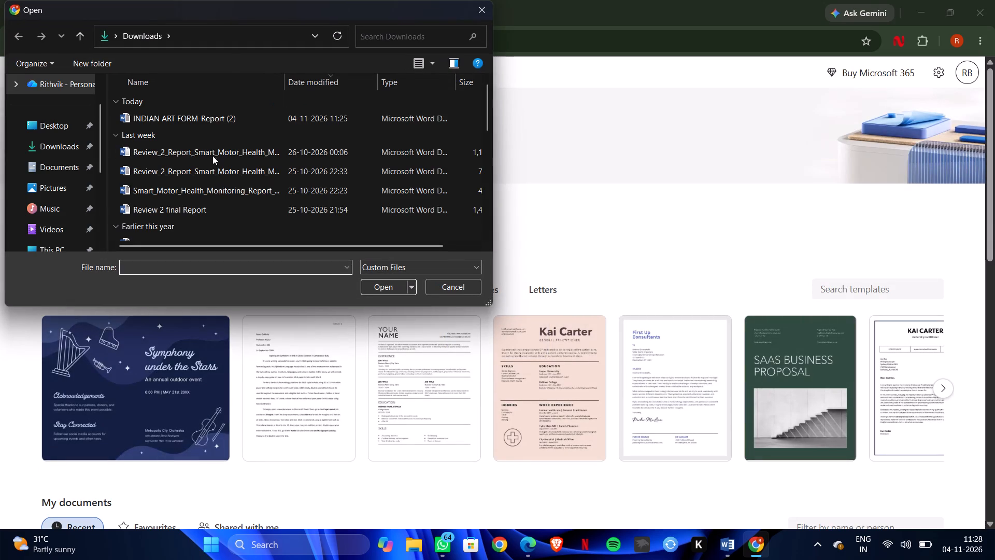
left_click(209, 116)
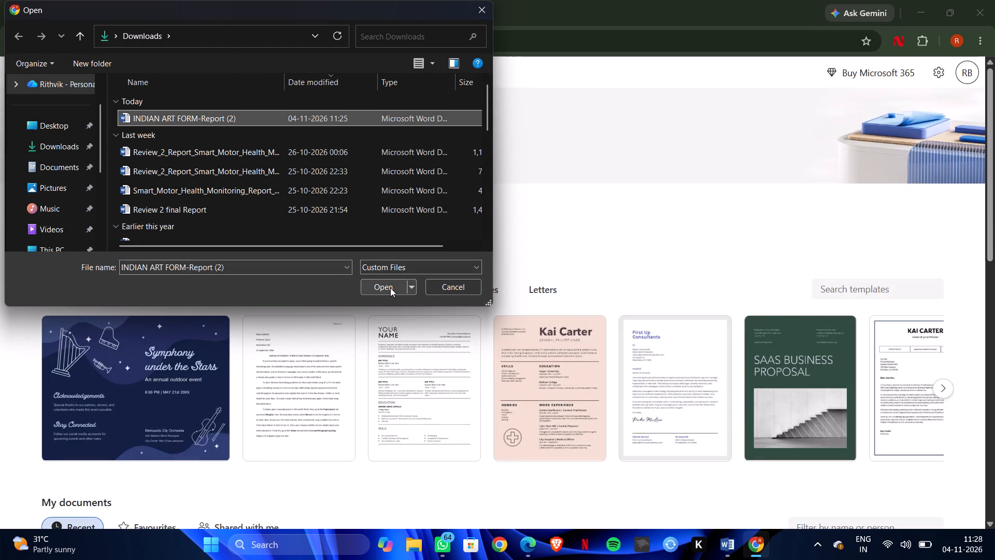
left_click(390, 288)
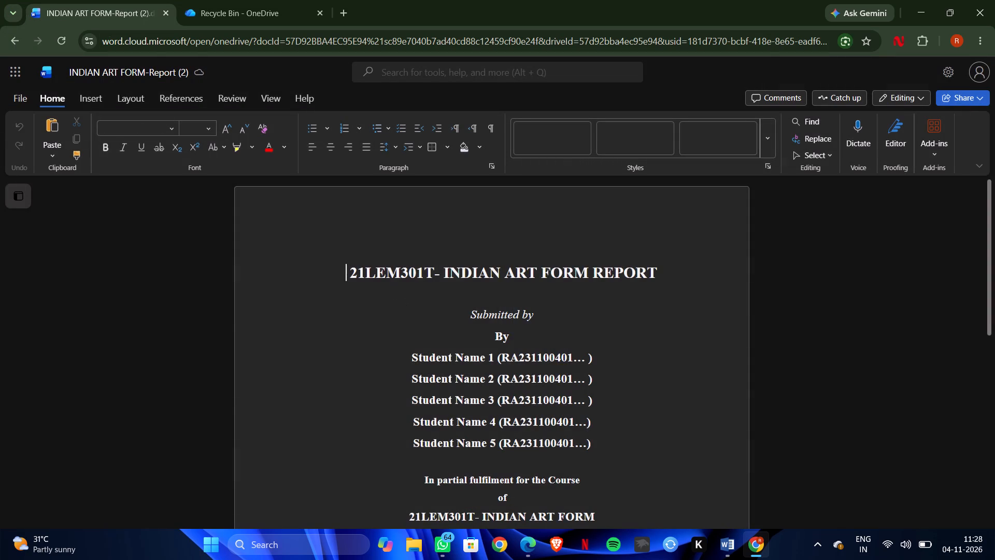
Replace the "Student Name 1" placeholder on the report's cover page with the first student's name.
scroll(466, 388, "down", 4)
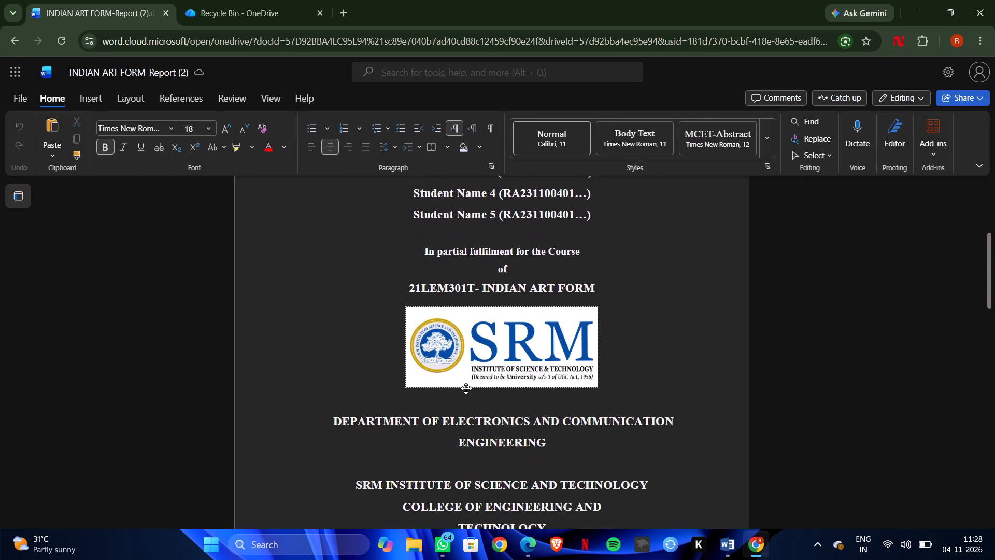
scroll(466, 388, "down", 2)
scroll(466, 388, "up", 3)
scroll(466, 388, "down", 1)
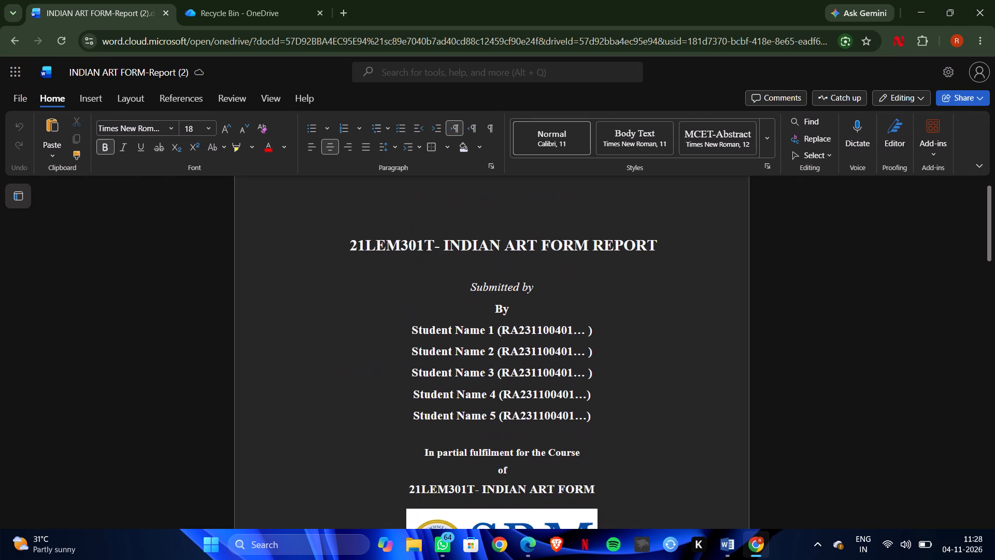
left_click(491, 329)
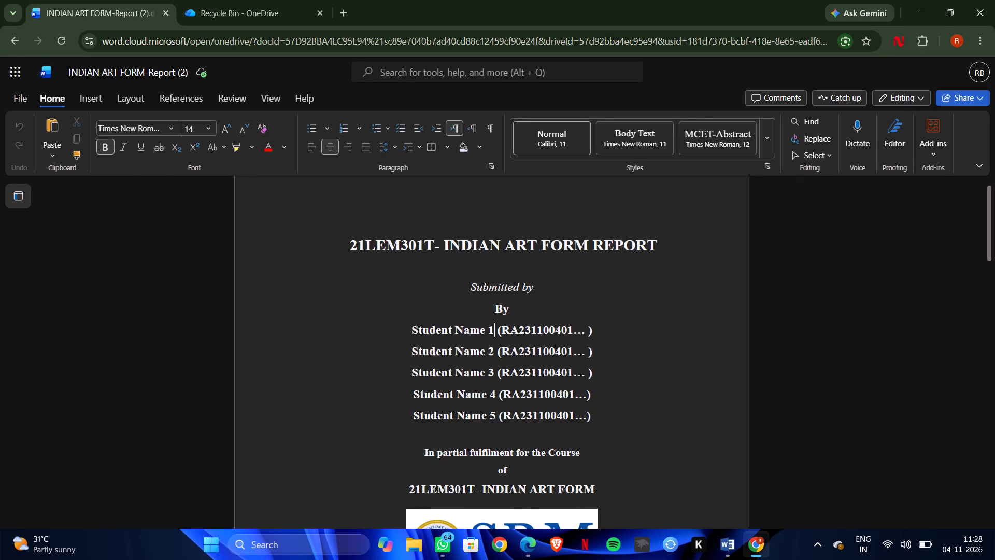
scroll(491, 329, "down", 5)
scroll(491, 329, "up", 1)
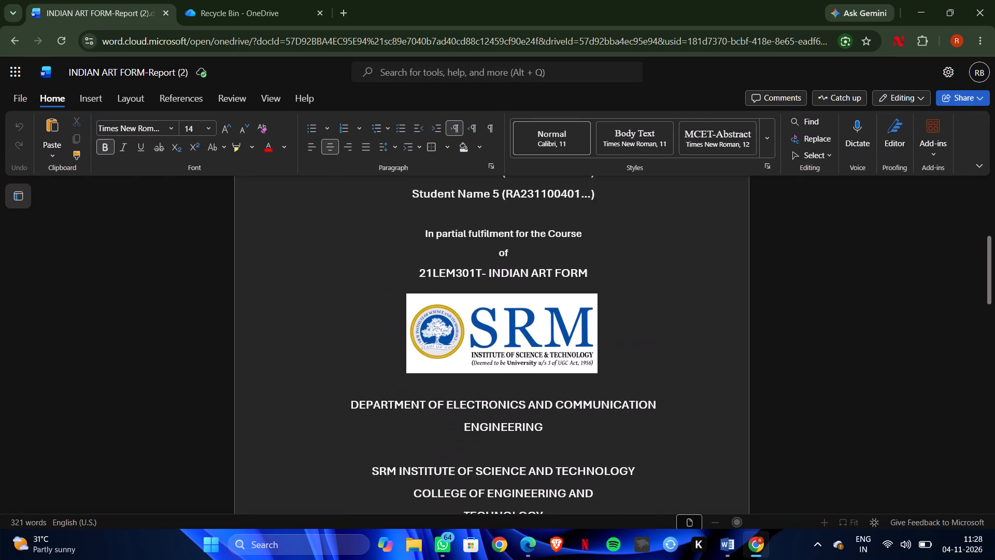
scroll(491, 329, "up", 2)
key("BackSpace")
key("BackSpace")
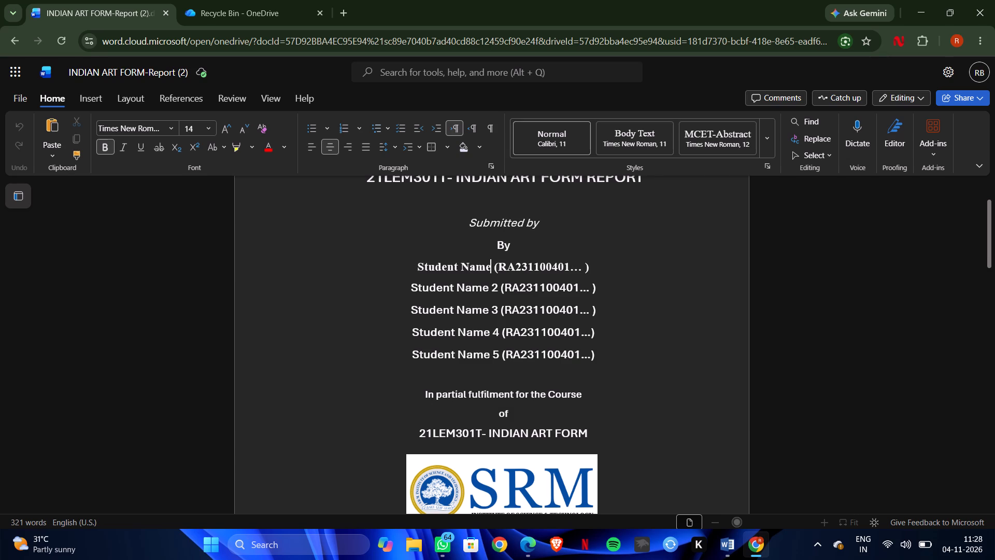
key("BackSpace")
key("BackSpace")
key("BackSpace")
key("BackSpace")
key("BackSpace")
key("BackSpace")
key("BackSpace")
key("BackSpace")
key("BackSpace")
key("BackSpace")
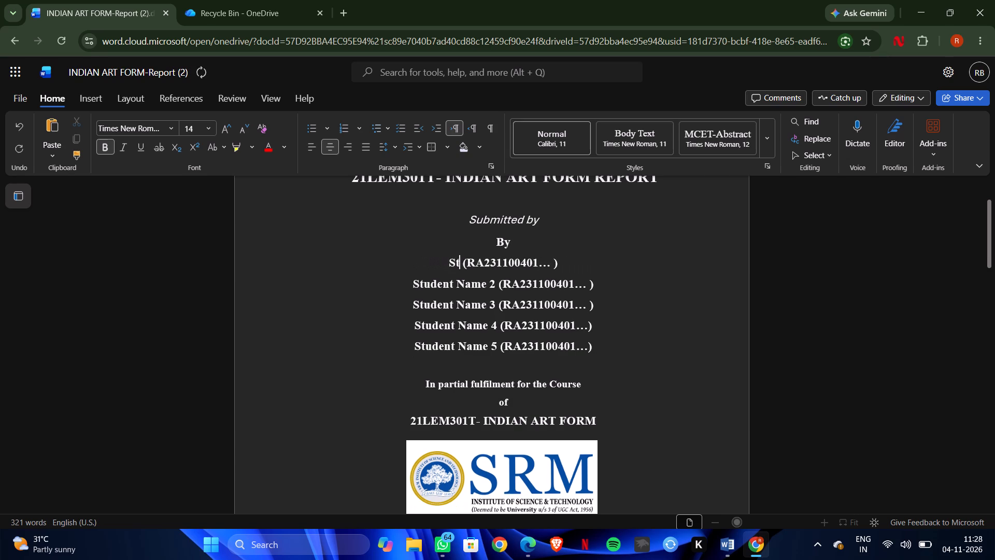
key("BackSpace")
key("BackSpace")
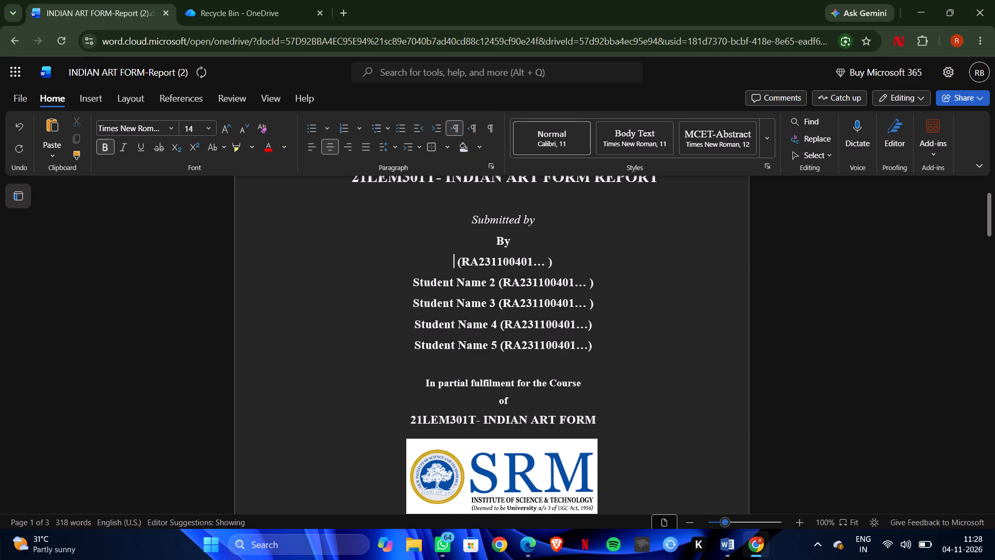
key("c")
key("BackSpace")
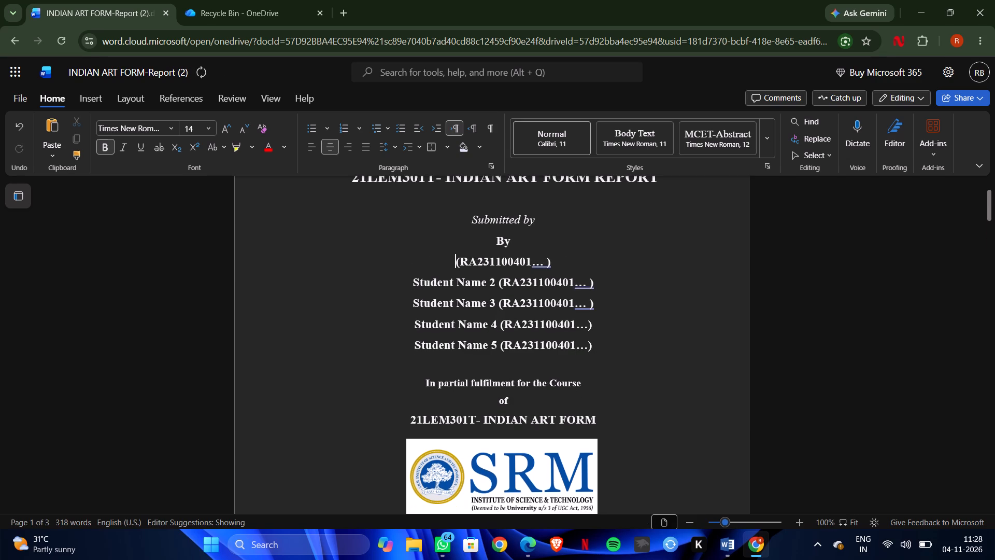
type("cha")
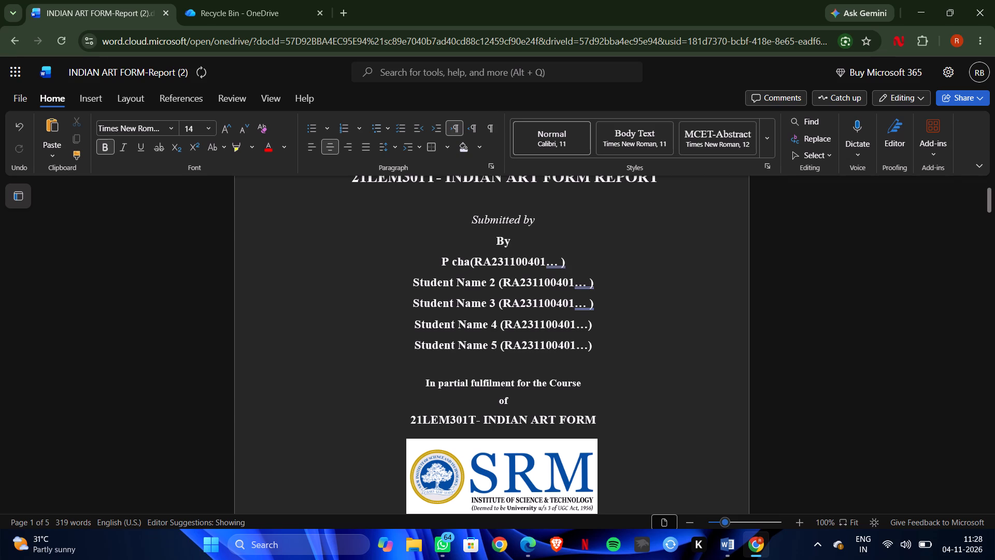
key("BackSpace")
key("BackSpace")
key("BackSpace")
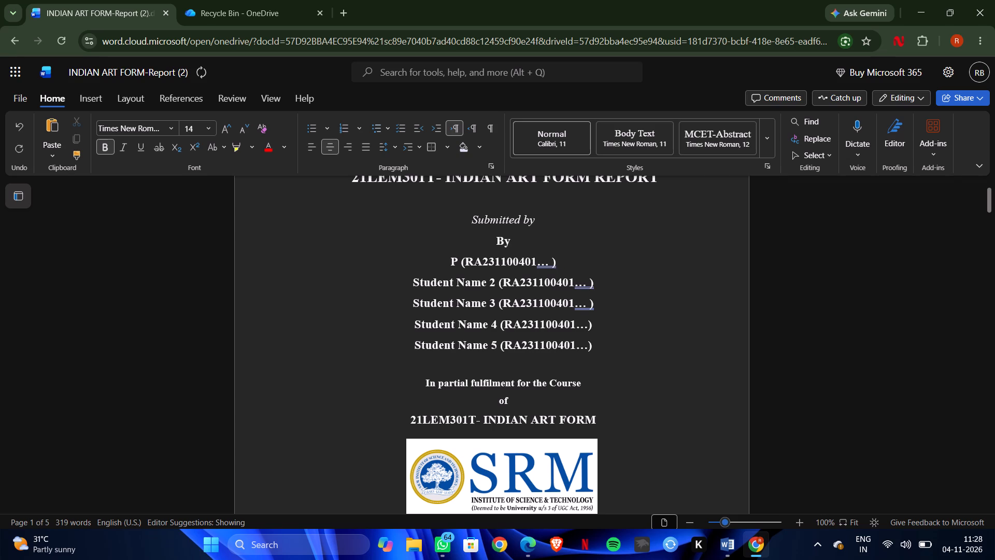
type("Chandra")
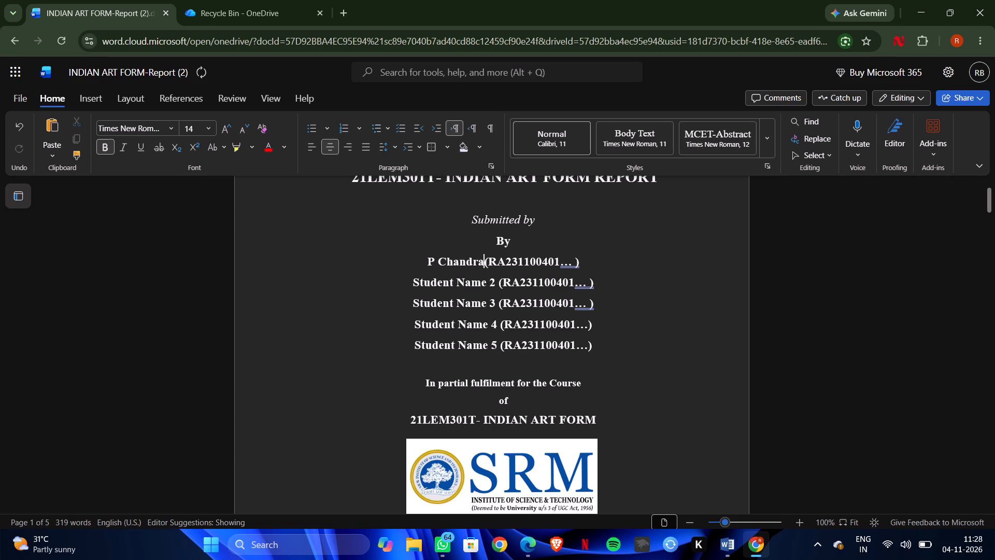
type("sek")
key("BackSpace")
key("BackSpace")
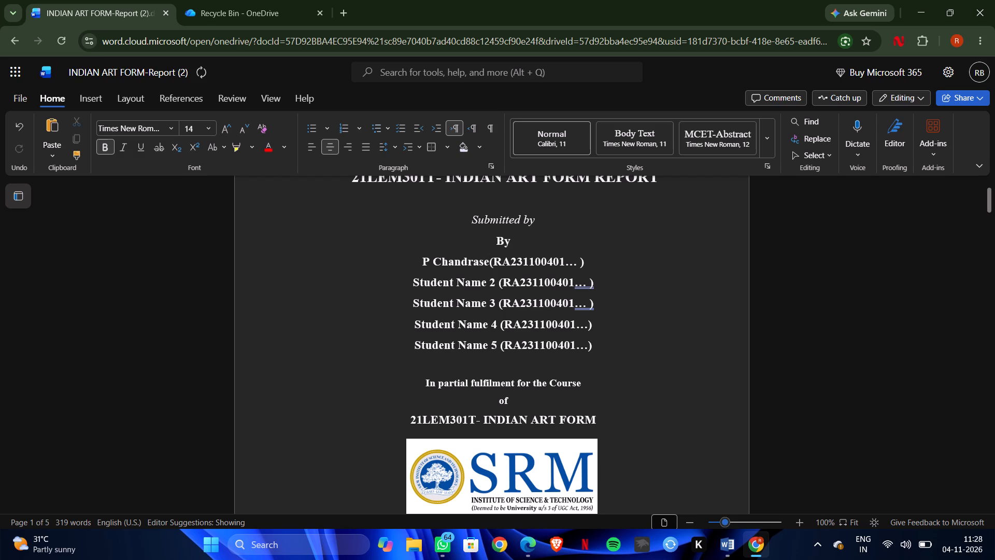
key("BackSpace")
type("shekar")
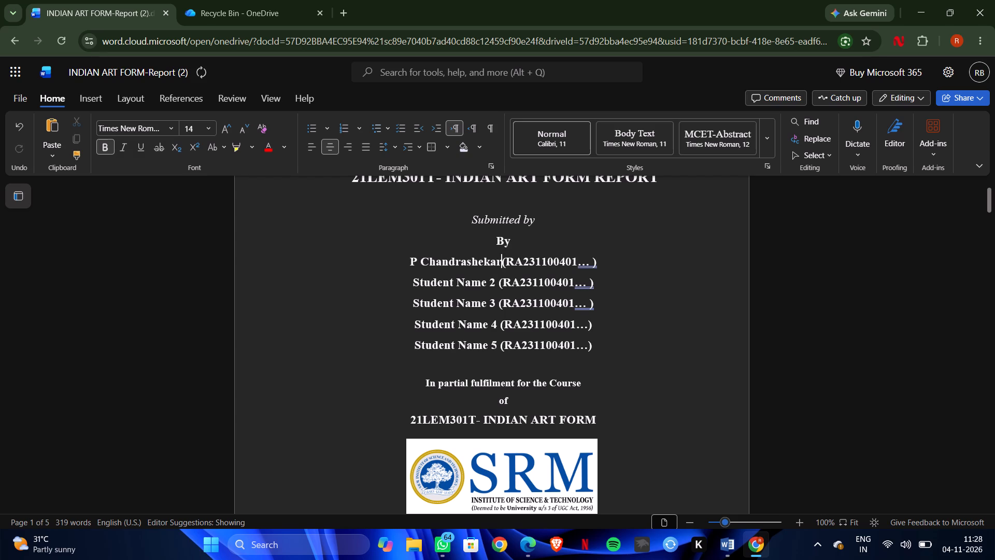
Replace the placeholder registration number after the first student's name with that student's full registration number.
left_click(583, 266)
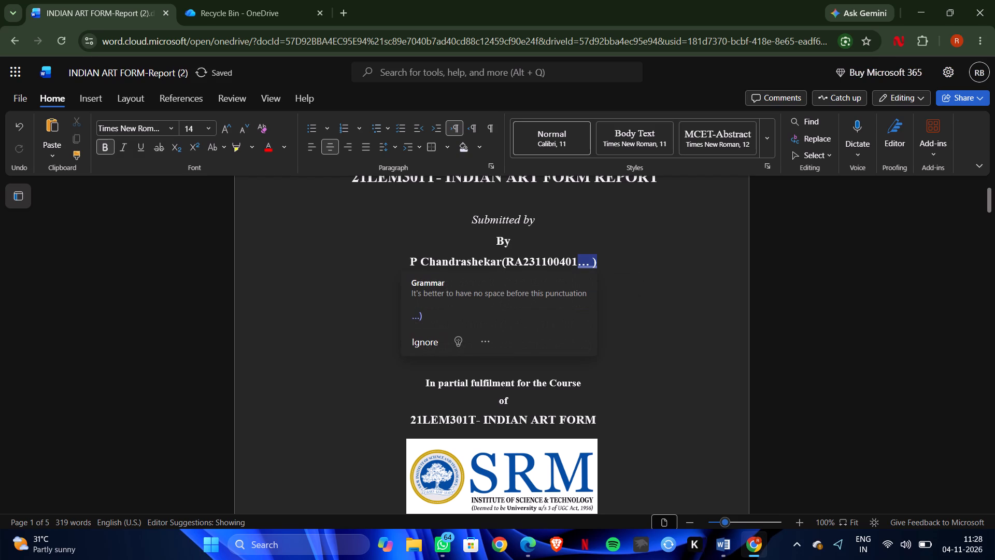
key("Right")
key("Right")
key("BackSpace")
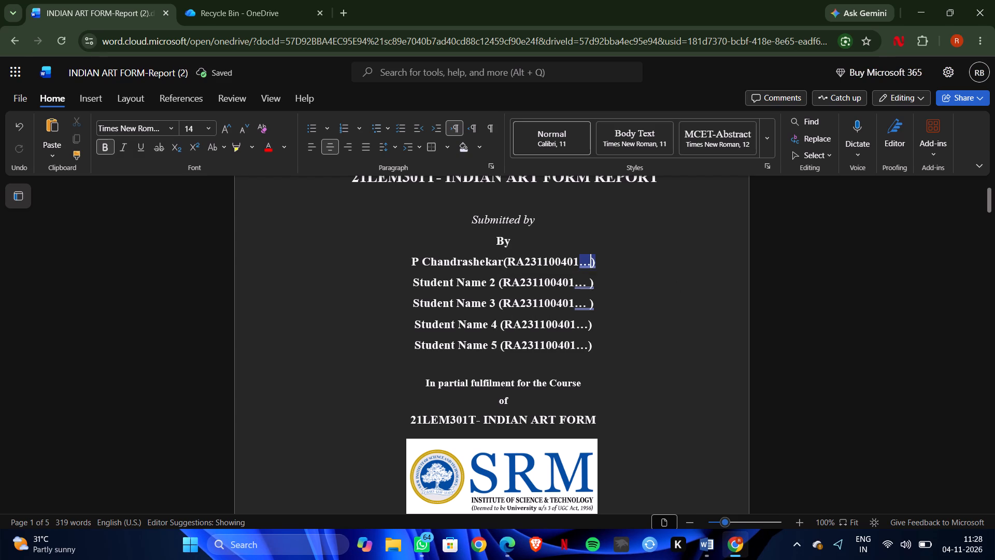
key("BackSpace")
key("BackSpace")
key("BackSpace")
key("BackSpace")
key("BackSpace")
key("BackSpace")
key("BackSpace")
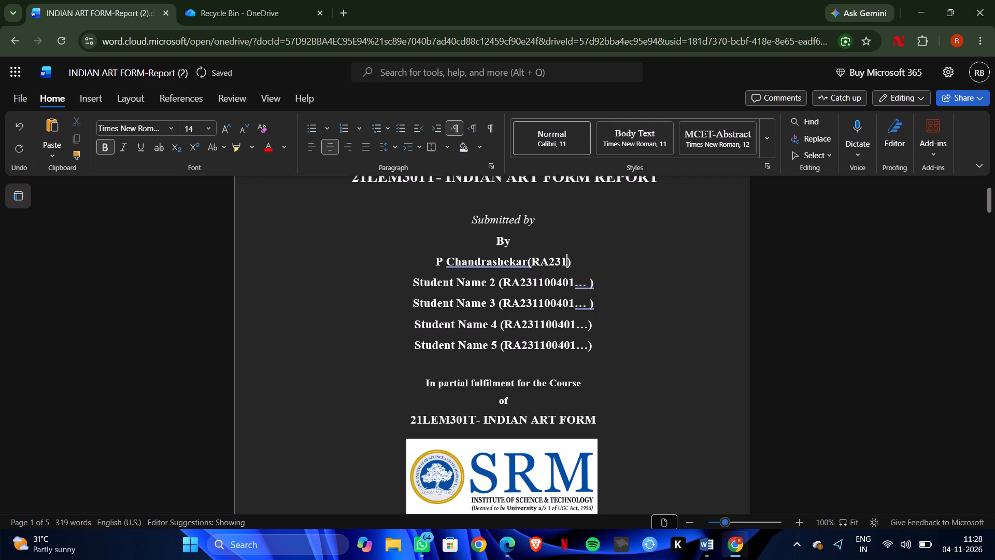
key("BackSpace")
key("BackSpace")
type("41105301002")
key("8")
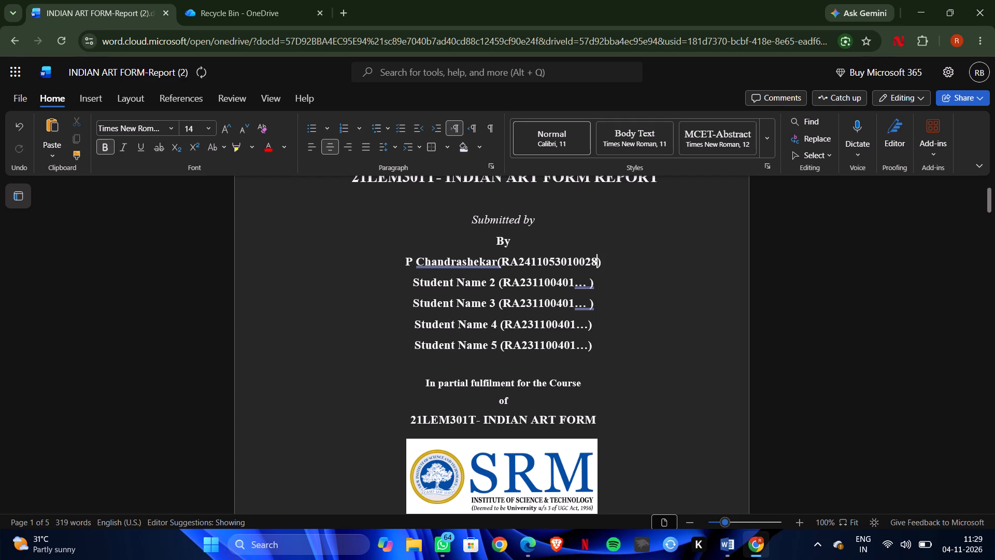
Replace the placeholder registration number on the "Student Name 2" line with the second student's full registration number.
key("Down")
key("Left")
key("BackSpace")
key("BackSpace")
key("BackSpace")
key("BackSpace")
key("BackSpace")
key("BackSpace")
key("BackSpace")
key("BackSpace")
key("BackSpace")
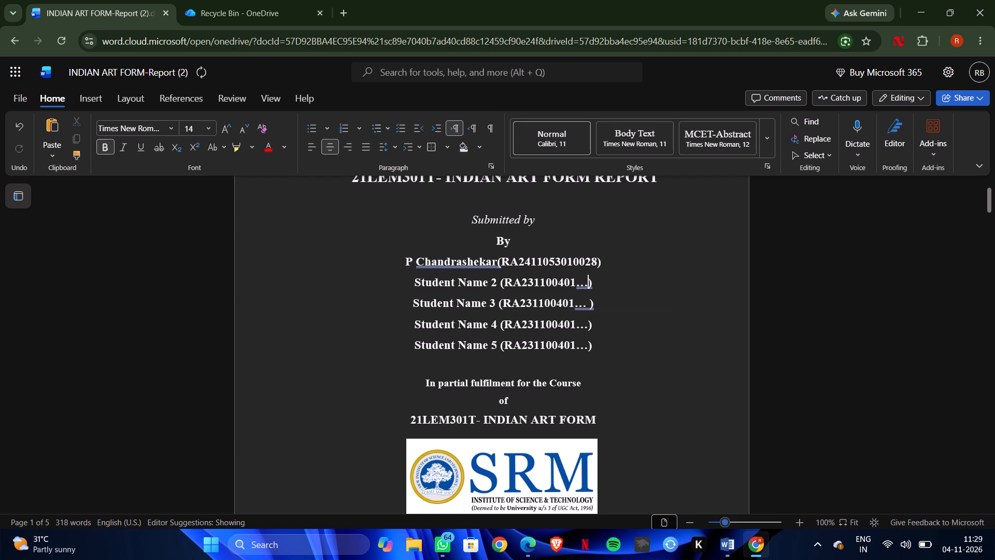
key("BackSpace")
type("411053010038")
Replace the "Student Name 2" placeholder with the second student's name, keeping a space before the bracketed registration number.
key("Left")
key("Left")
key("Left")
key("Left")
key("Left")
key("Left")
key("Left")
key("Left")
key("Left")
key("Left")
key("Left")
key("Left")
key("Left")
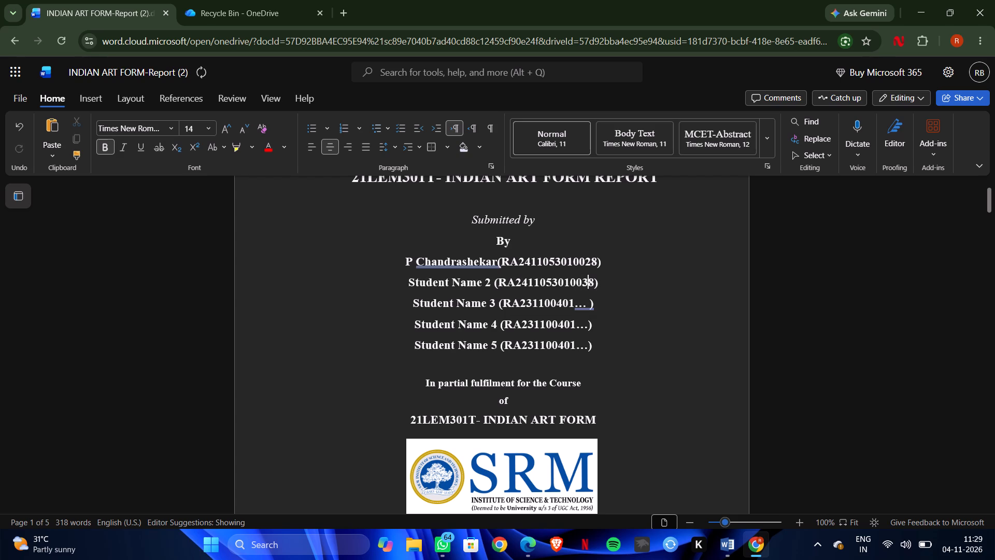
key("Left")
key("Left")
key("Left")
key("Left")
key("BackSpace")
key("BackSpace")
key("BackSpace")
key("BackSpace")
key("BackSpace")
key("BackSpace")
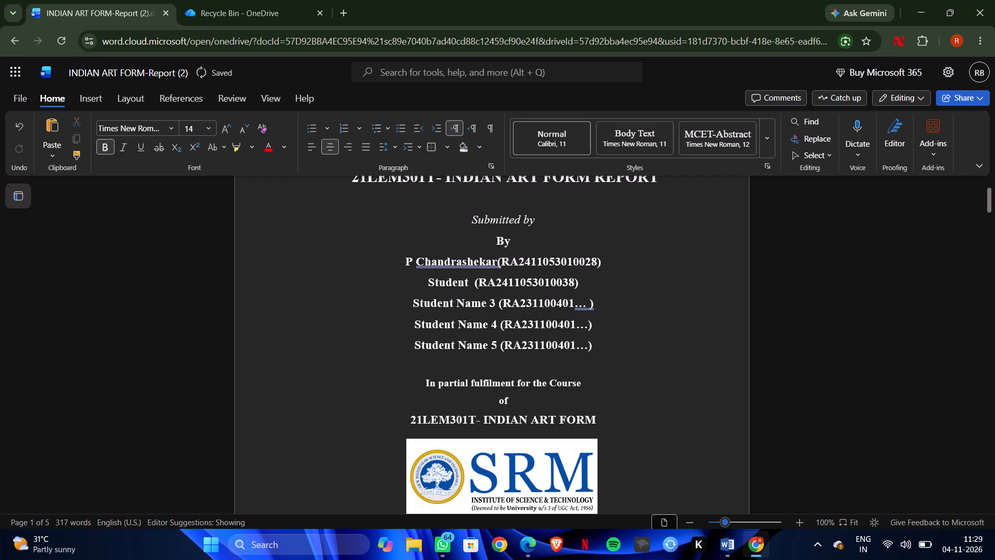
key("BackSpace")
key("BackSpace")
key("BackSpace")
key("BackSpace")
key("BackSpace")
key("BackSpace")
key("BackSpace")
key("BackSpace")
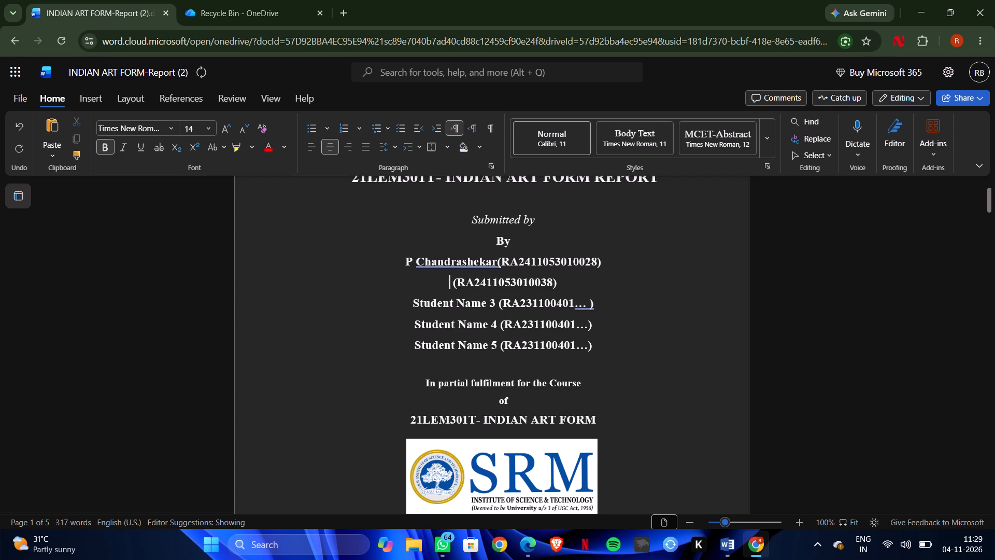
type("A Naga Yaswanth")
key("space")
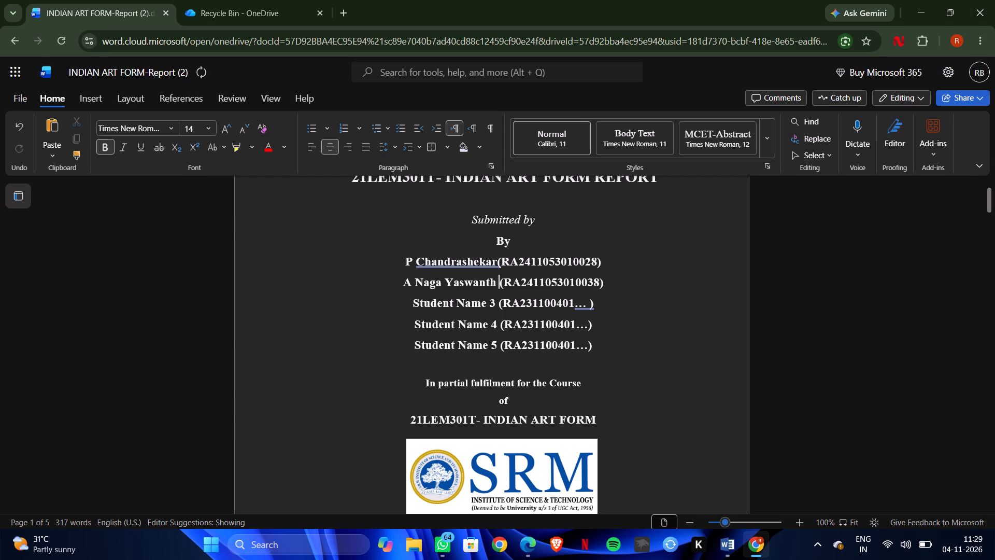
Insert a space between the first student's name and the bracketed registration number.
left_click(495, 265)
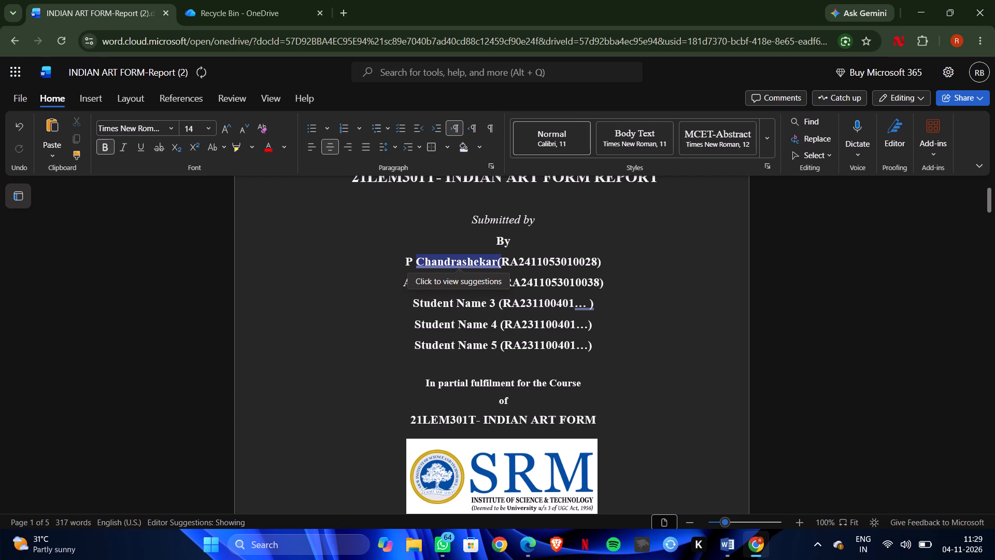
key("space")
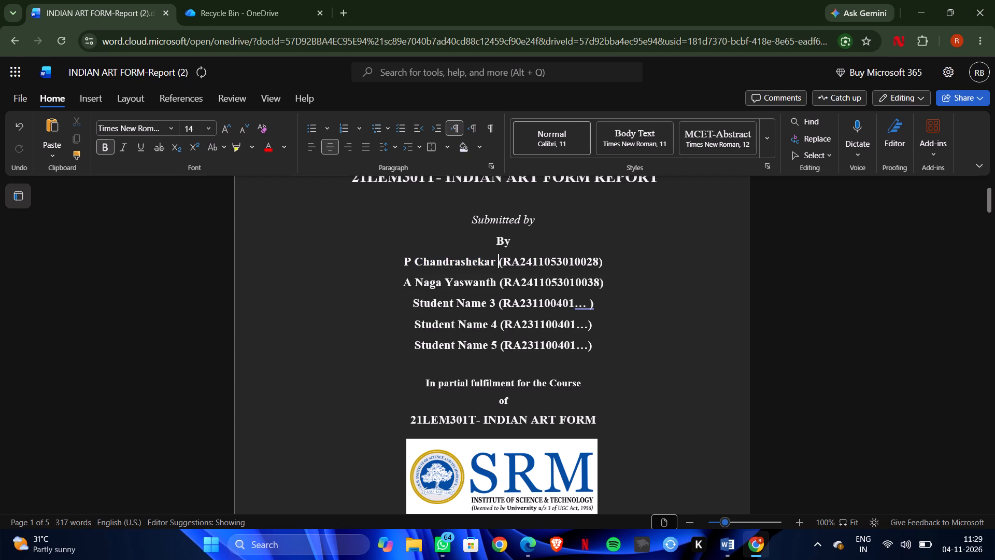
Replace the "Student Name 3" placeholder with the third student's name, followed by a space before the bracket.
left_click(497, 305)
key("Right")
key("BackSpace")
key("BackSpace")
key("BackSpace")
key("BackSpace")
key("BackSpace")
key("BackSpace")
key("BackSpace")
key("BackSpace")
key("BackSpace")
key("BackSpace")
key("BackSpace")
key("BackSpace")
key("BackSpace")
key("BackSpace")
key("BackSpace")
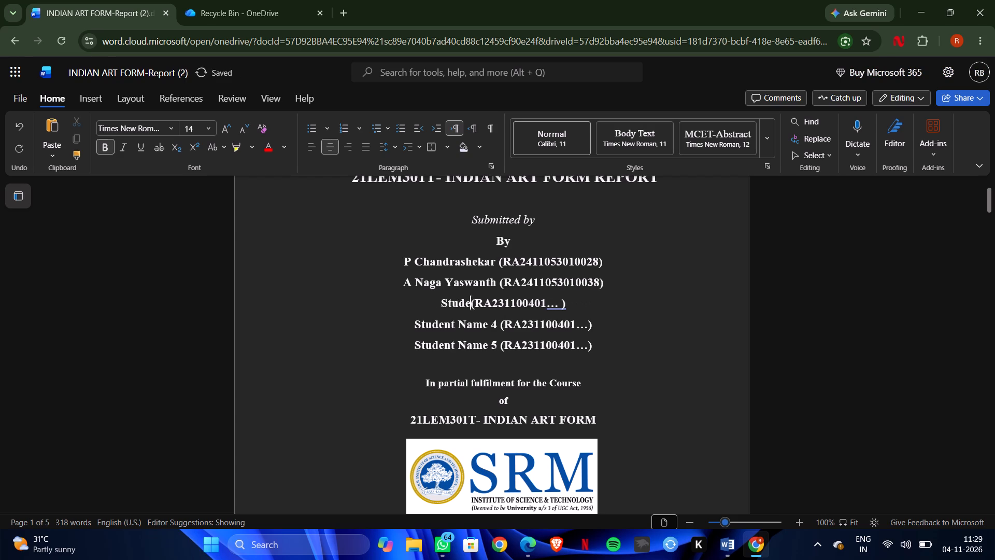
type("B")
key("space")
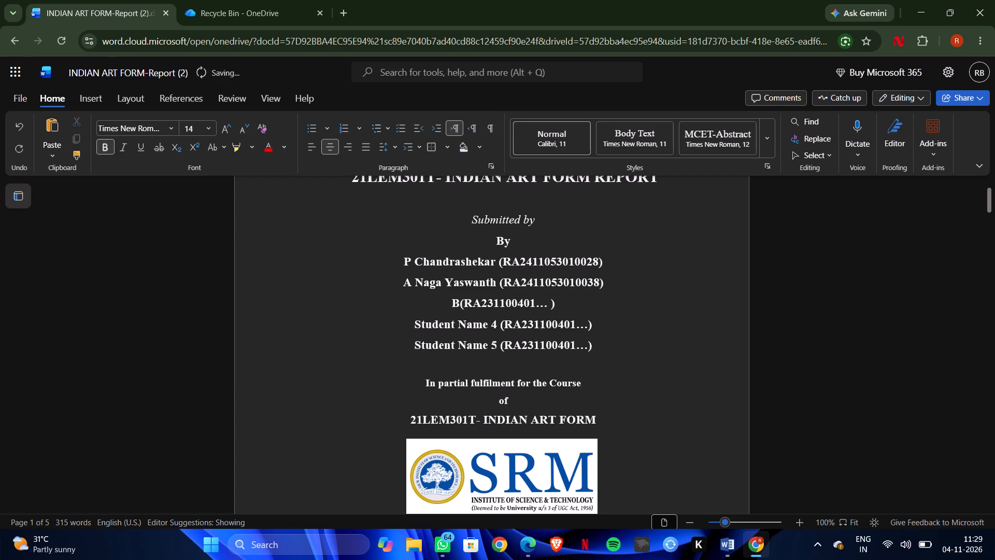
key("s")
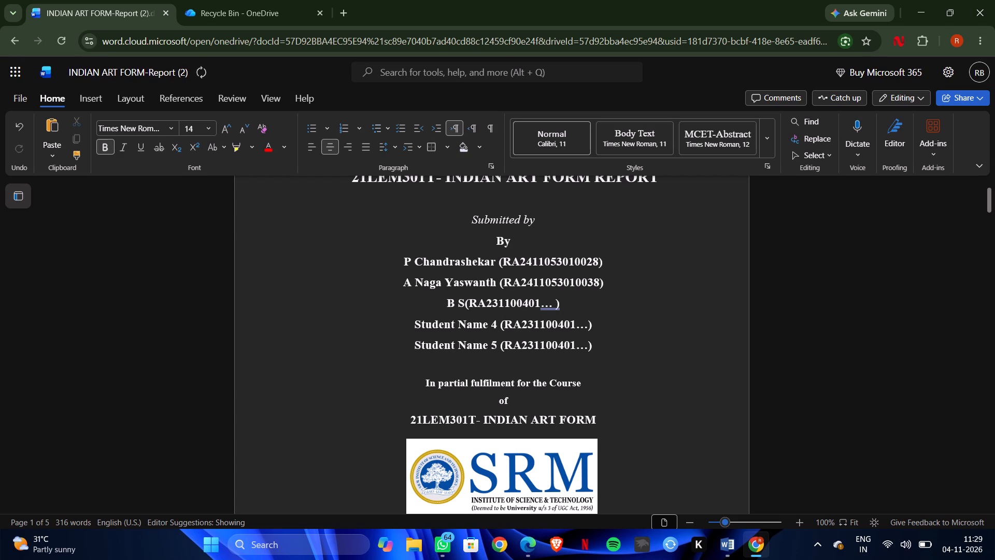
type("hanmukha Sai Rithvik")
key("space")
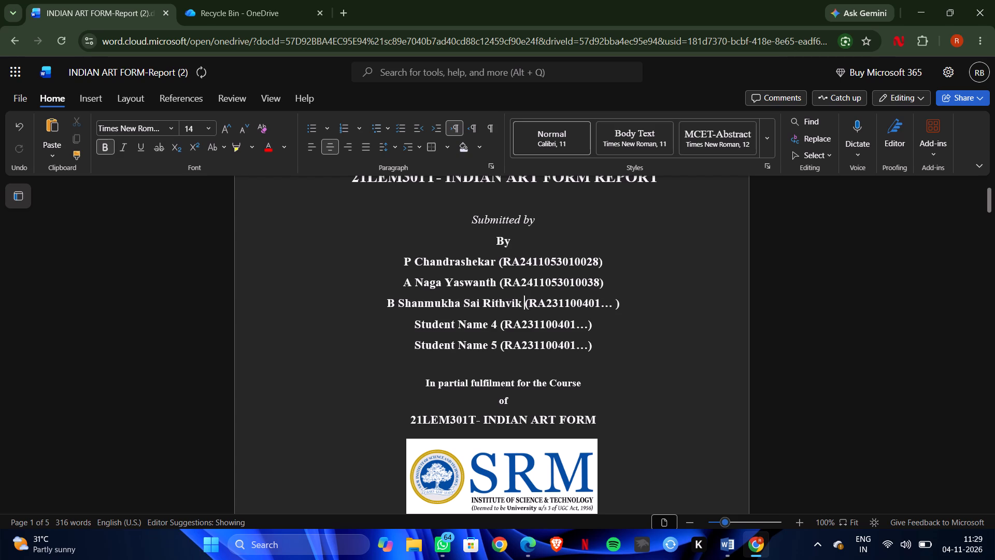
Replace the placeholder registration number after the third student's name with that student's full registration number.
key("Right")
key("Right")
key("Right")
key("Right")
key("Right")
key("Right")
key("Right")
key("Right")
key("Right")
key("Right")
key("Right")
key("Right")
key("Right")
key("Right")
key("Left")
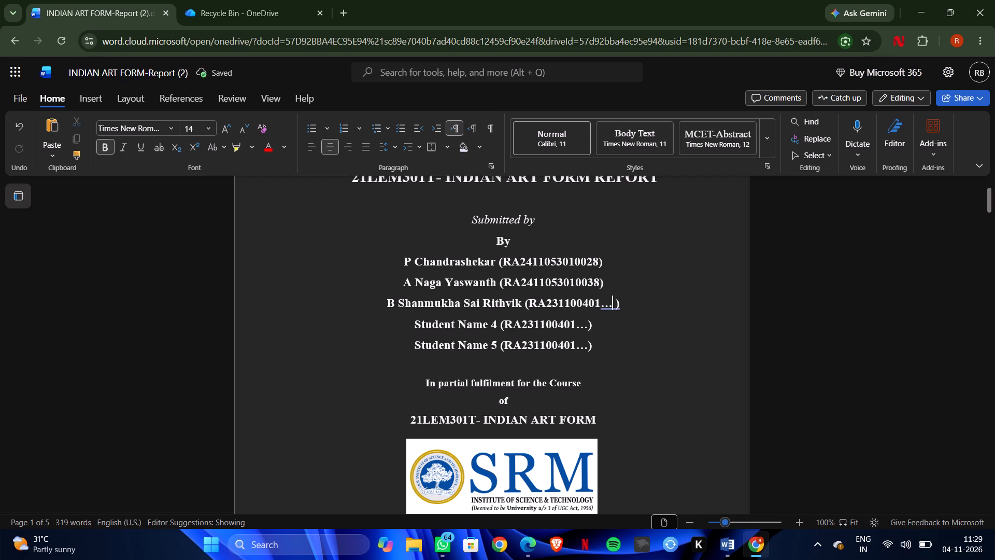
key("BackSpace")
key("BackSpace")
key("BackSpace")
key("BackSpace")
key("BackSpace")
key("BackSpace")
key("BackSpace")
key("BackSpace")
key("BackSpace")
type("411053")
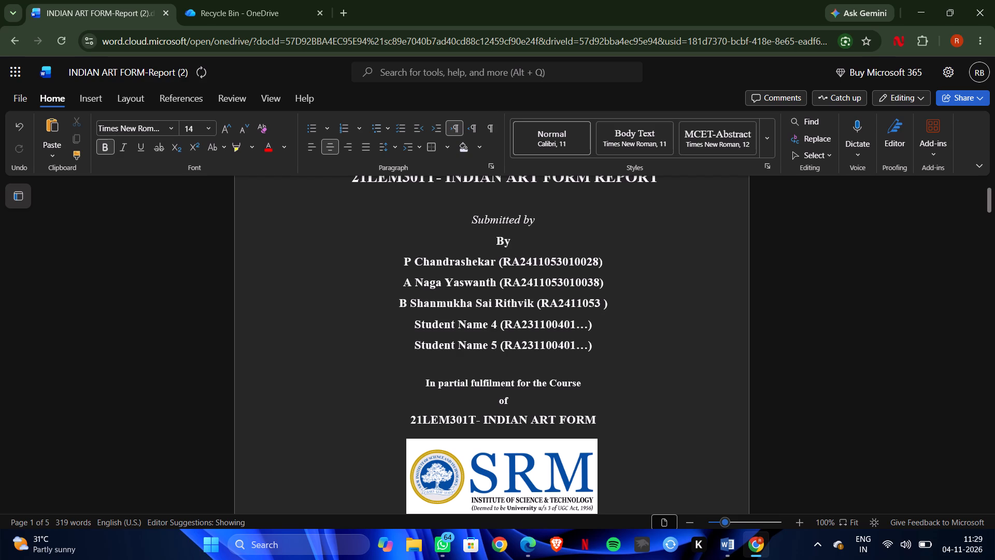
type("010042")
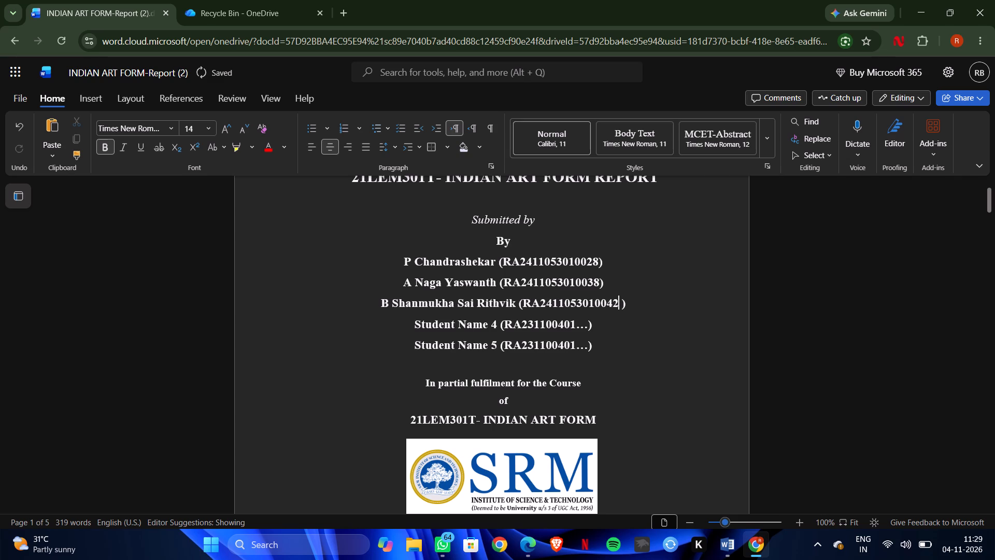
left_click(515, 305)
Replace the "Student Name 4" placeholder on the cover page with a copy of the name from the third student line.
left_click_drag(379, 300, 461, 302)
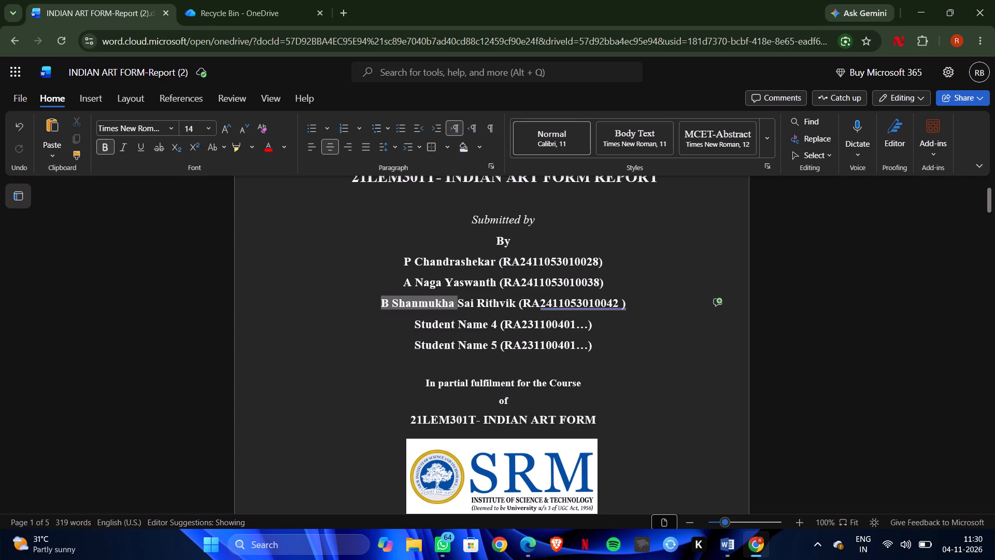
left_click_drag(461, 302, 514, 306)
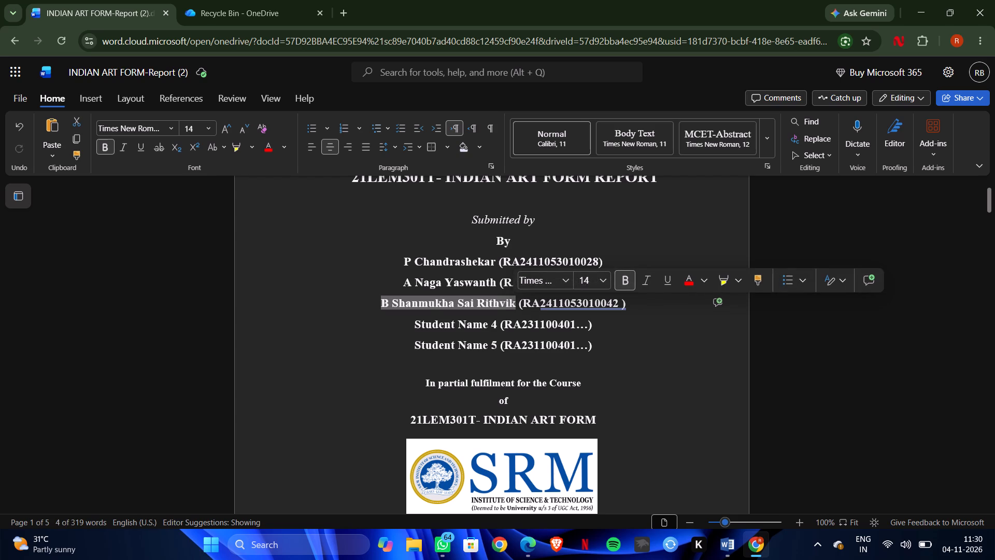
key("ctrl+c")
key("ctrl+c")
key("ctrl+c")
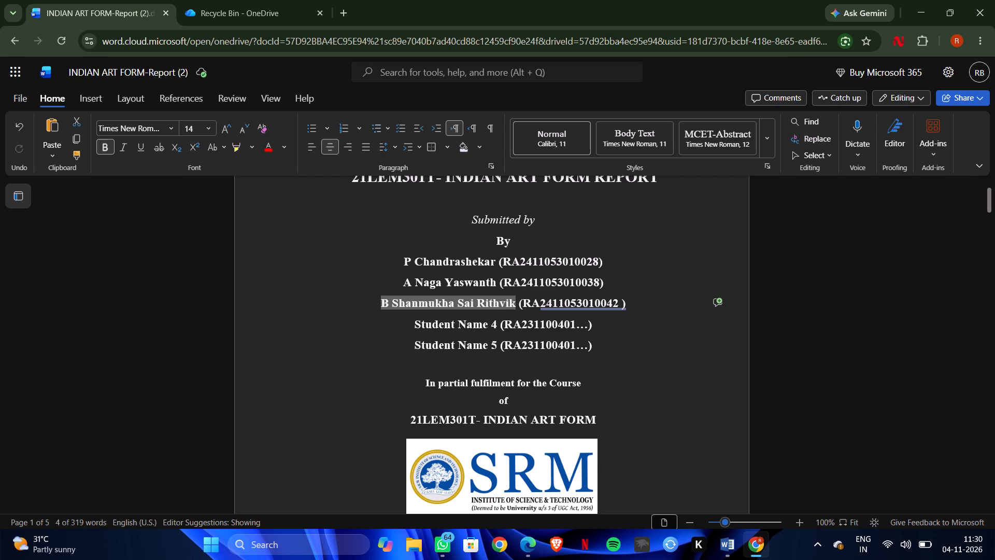
left_click(496, 321)
key("BackSpace")
key("BackSpace")
key("BackSpace")
key("BackSpace")
key("BackSpace")
key("BackSpace")
key("BackSpace")
key("BackSpace")
key("BackSpace")
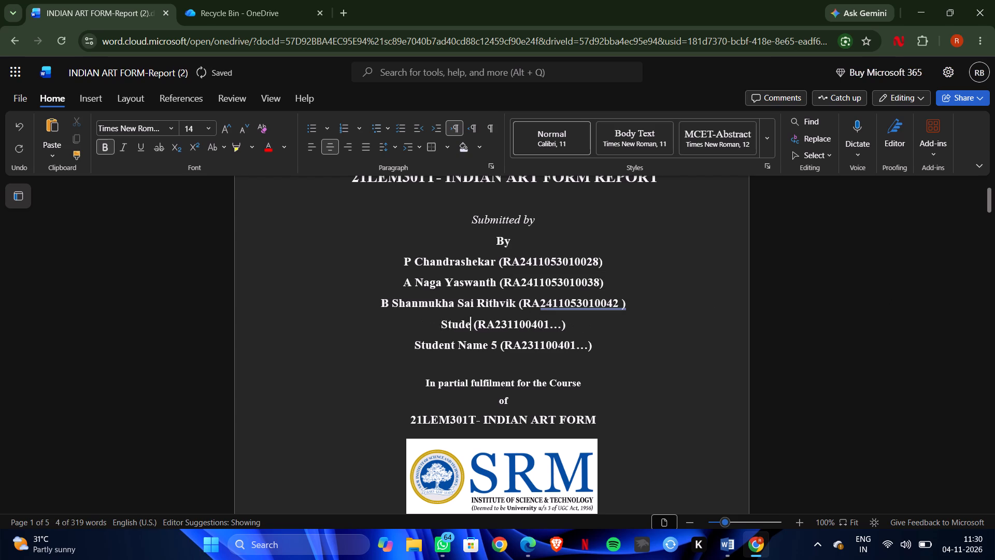
key("BackSpace")
key("BackSpace")
key("BackSpace")
key("BackSpace")
key("BackSpace")
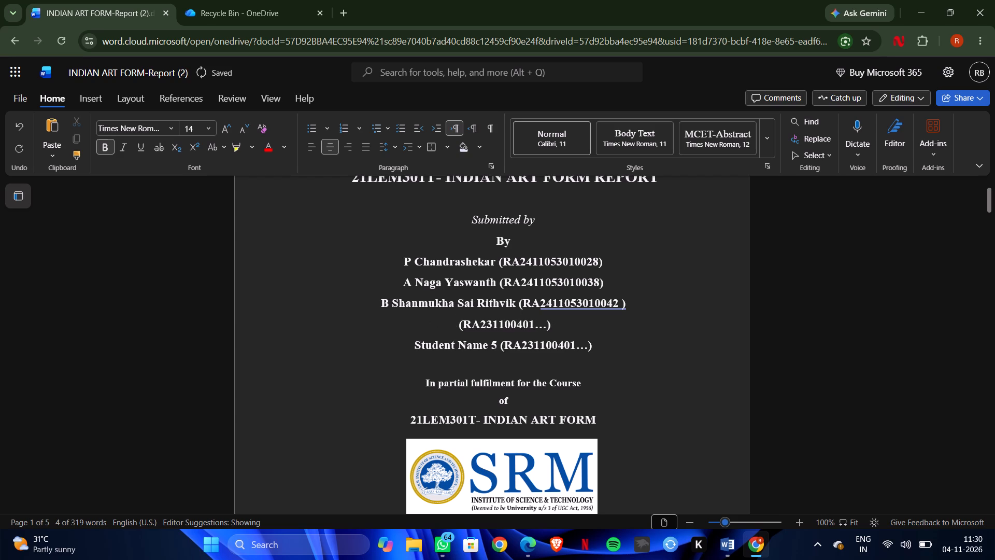
key("ctrl+v")
Replace the name on the third student line with the correct third student's name, followed by a space before the bracket.
left_click(518, 304)
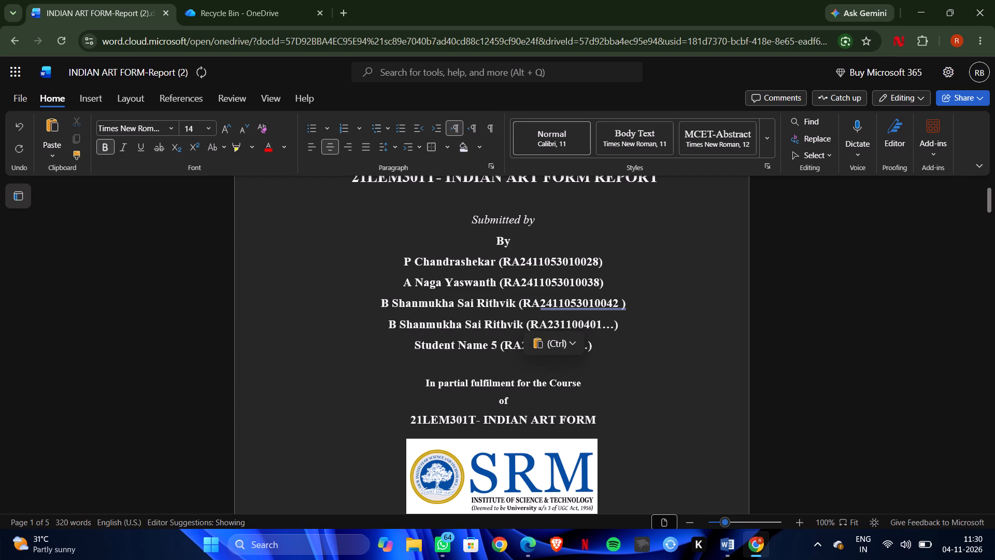
key("BackSpace")
key("BackSpace")
key("BackSpace")
key("BackSpace")
key("BackSpace")
key("BackSpace")
key("BackSpace")
key("BackSpace")
key("BackSpace")
key("BackSpace")
key("BackSpace")
key("BackSpace")
key("BackSpace")
key("BackSpace")
key("BackSpace")
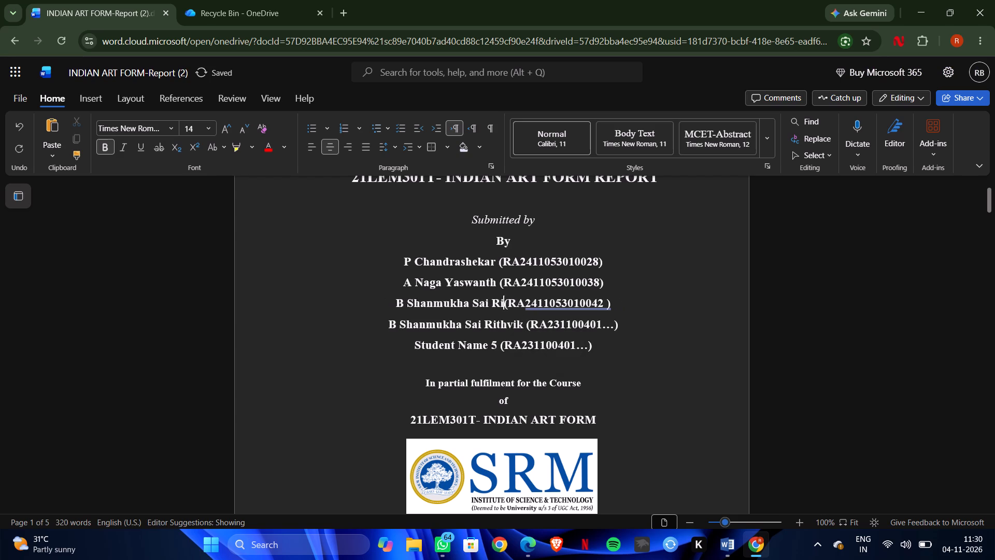
key("BackSpace")
key("BackSpace")
key("BackSpace")
key("BackSpace")
key("BackSpace")
key("BackSpace")
key("BackSpace")
key("BackSpace")
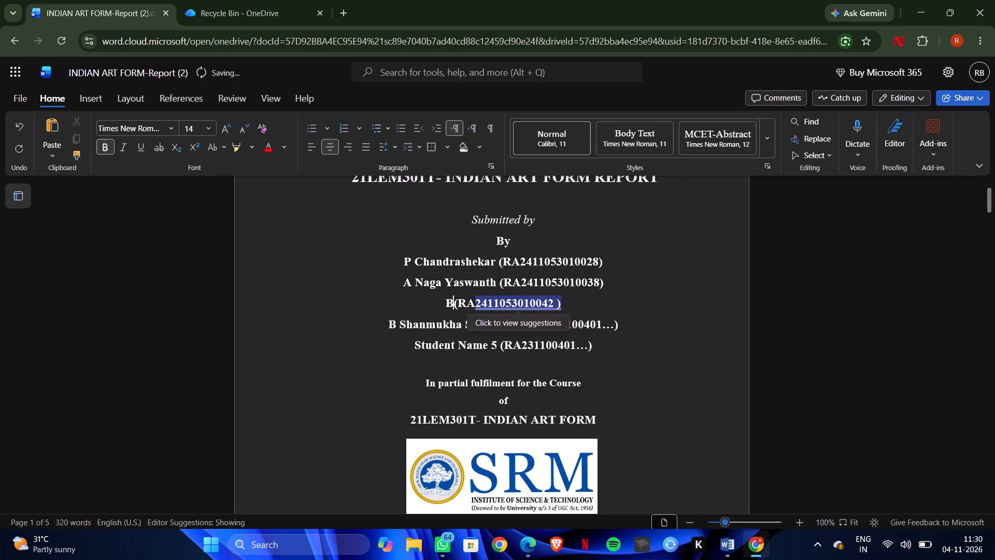
key("BackSpace")
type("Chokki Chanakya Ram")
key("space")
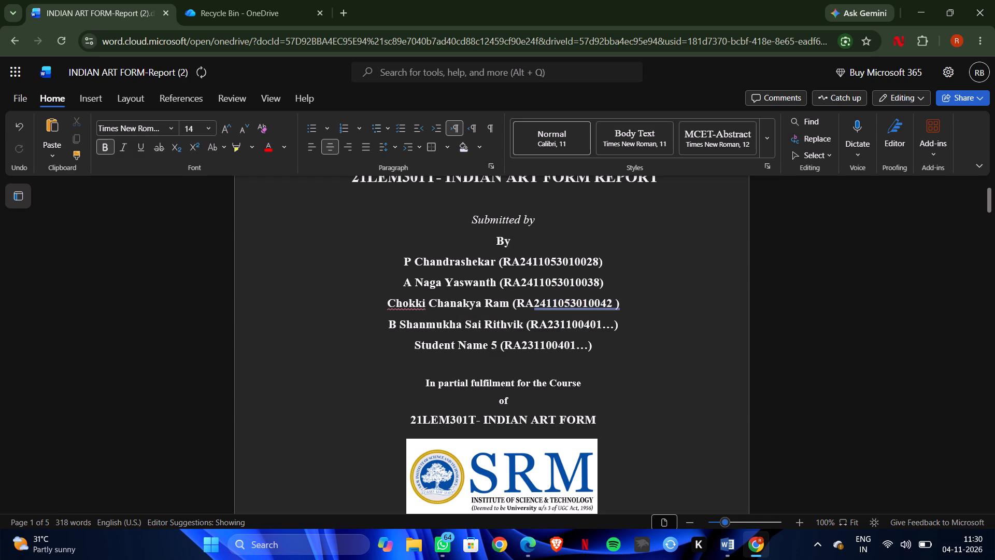
Remove the stray space before the third student's closing bracket and change the registration number's last digit to 1.
left_click(607, 304)
key("Right")
key("Right")
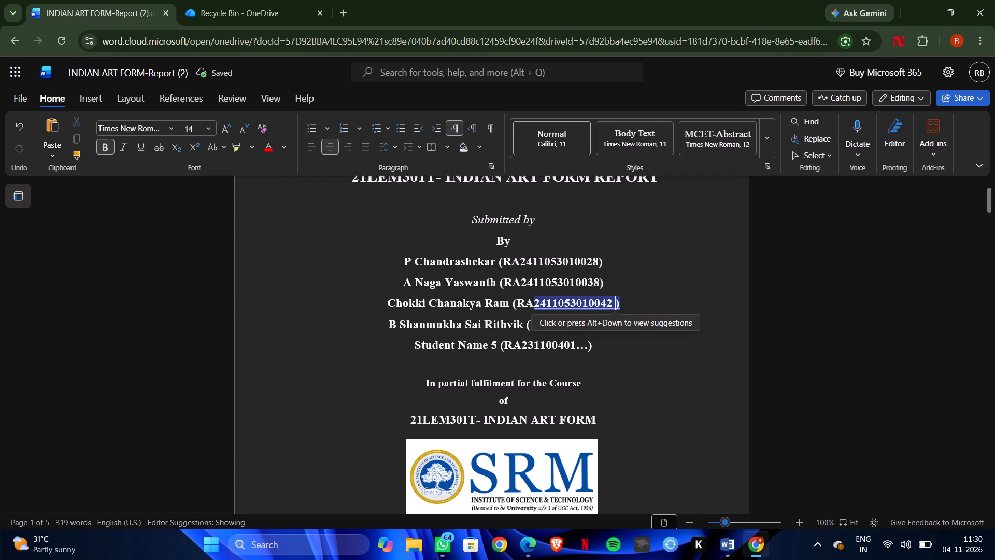
key("BackSpace")
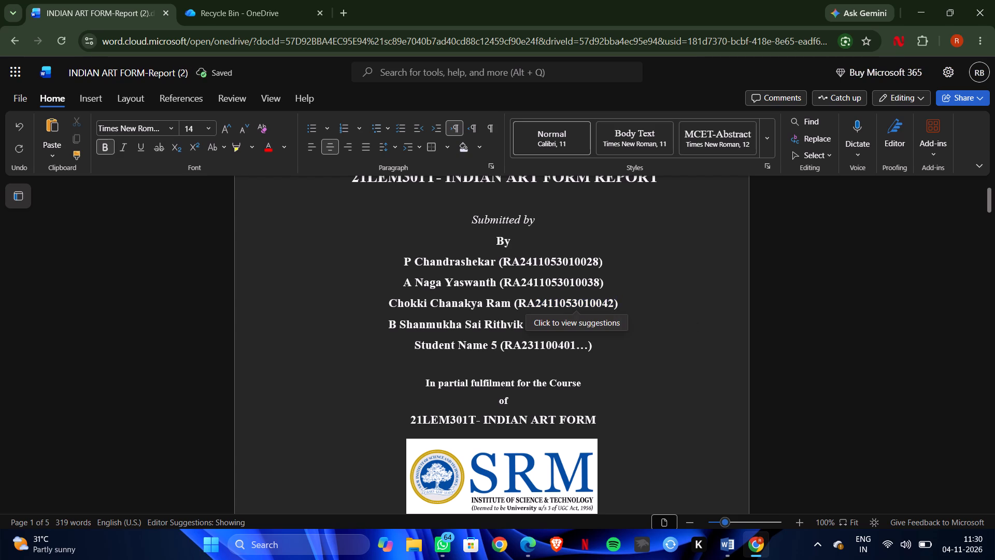
key("BackSpace")
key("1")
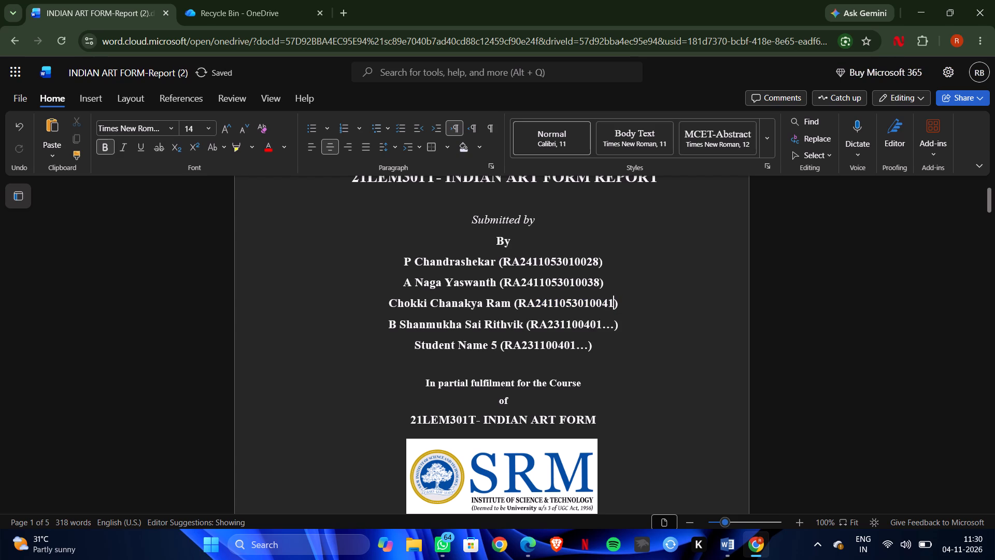
Replace the placeholder registration number after the fourth student's name with that student's full registration number.
left_click(603, 322)
key("Right")
key("Right")
key("Left")
key("BackSpace")
key("BackSpace")
key("BackSpace")
key("BackSpace")
key("BackSpace")
key("BackSpace")
key("BackSpace")
key("BackSpace")
key("BackSpace")
key("BackSpace")
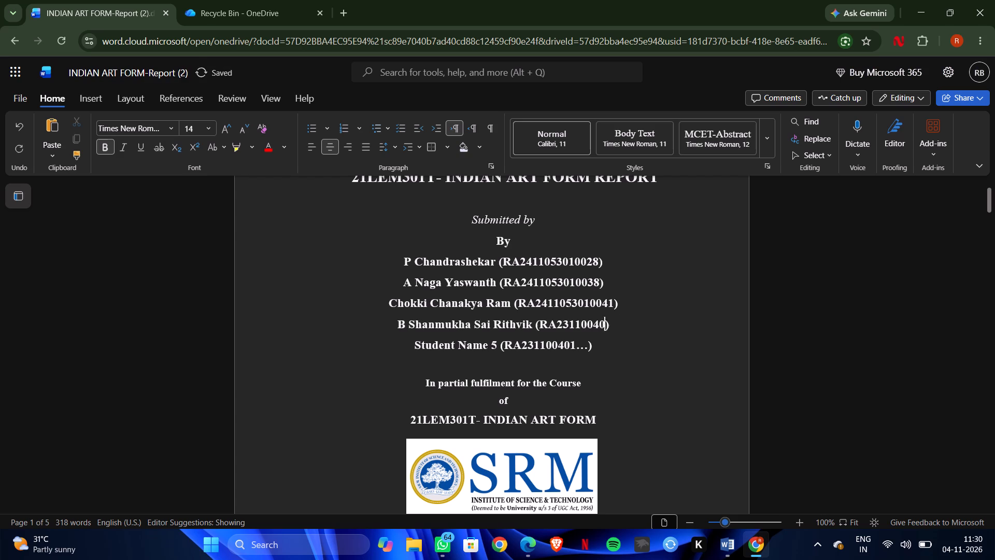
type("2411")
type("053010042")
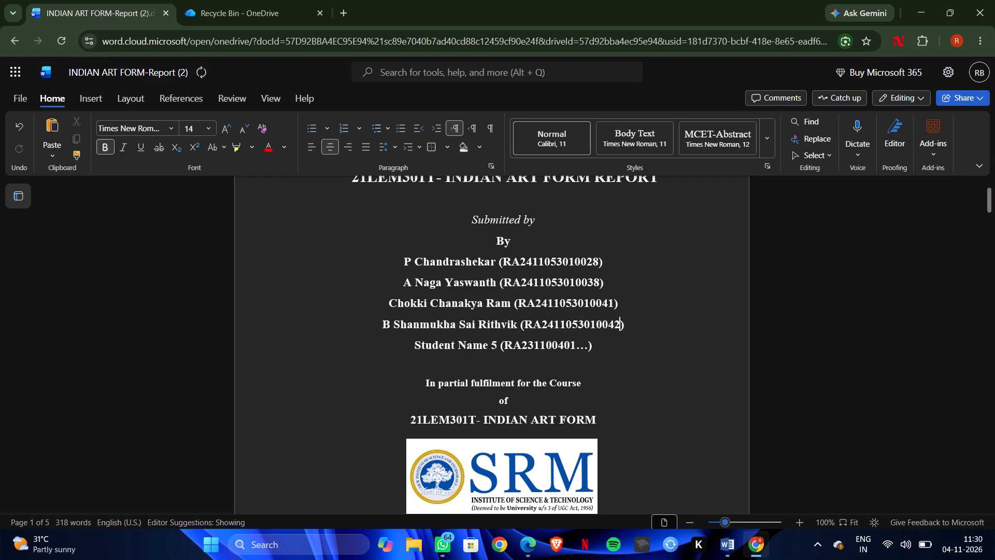
Replace the "Student Name 5" placeholder with the fifth student's name, followed by a space before the bracket.
left_click(498, 341)
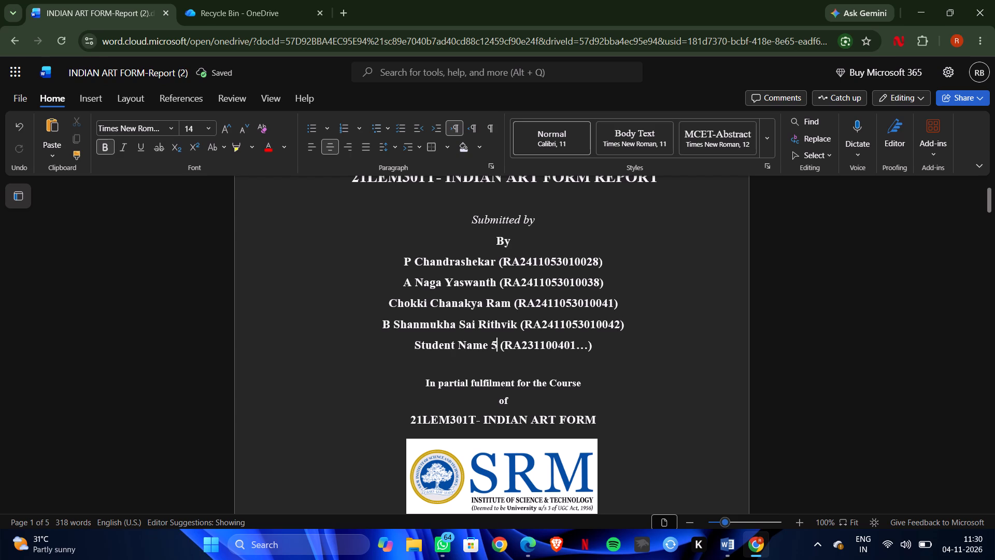
key("Right")
key("BackSpace")
key("BackSpace")
key("BackSpace")
key("BackSpace")
key("BackSpace")
key("BackSpace")
key("BackSpace")
key("BackSpace")
key("BackSpace")
key("BackSpace")
key("BackSpace")
key("BackSpace")
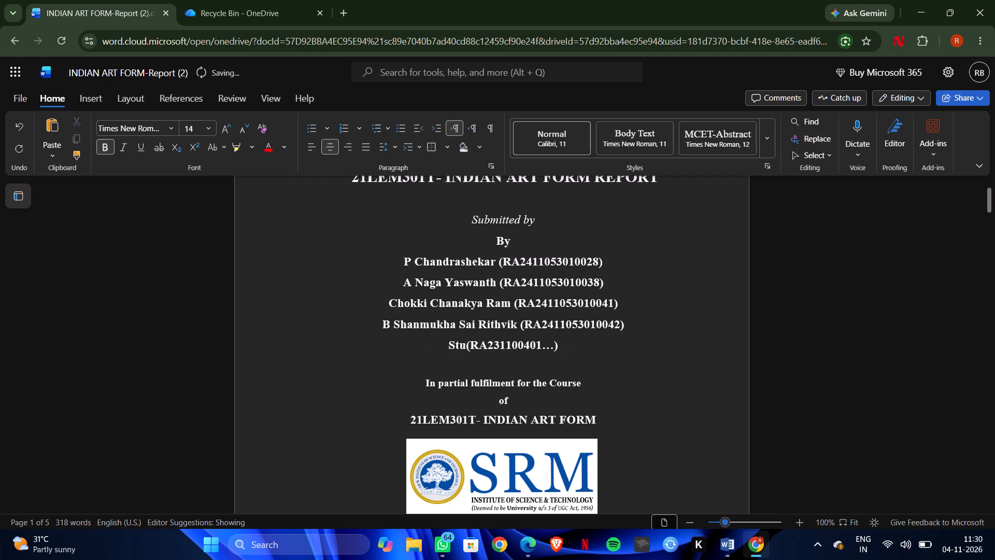
key("BackSpace")
key("BackSpace")
key("BackSpace")
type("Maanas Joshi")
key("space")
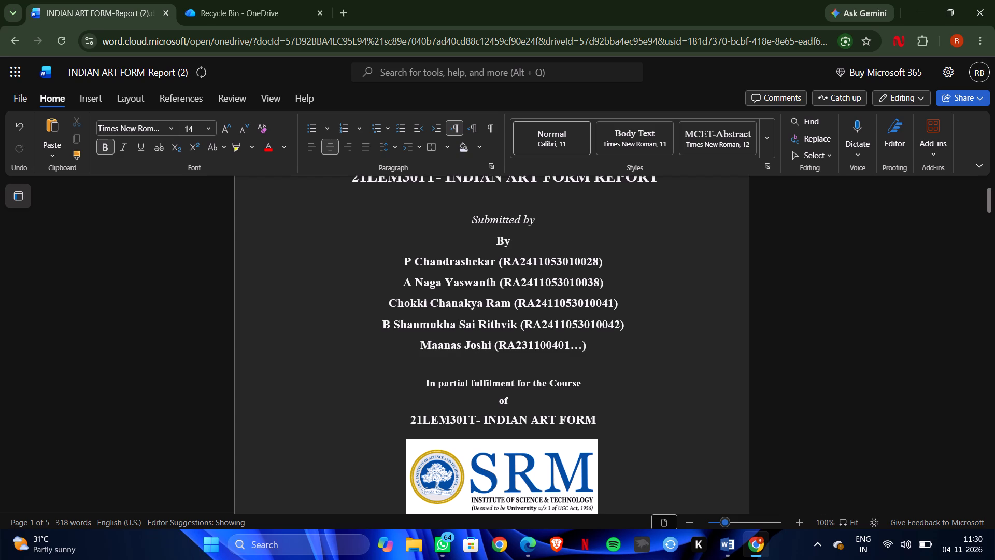
Replace the placeholder digits after RA on the fifth student line with that student's registration number.
left_click(580, 347)
key("BackSpace")
key("BackSpace")
key("BackSpace")
key("BackSpace")
key("BackSpace")
key("BackSpace")
key("BackSpace")
key("BackSpace")
key("BackSpace")
key("BackSpace")
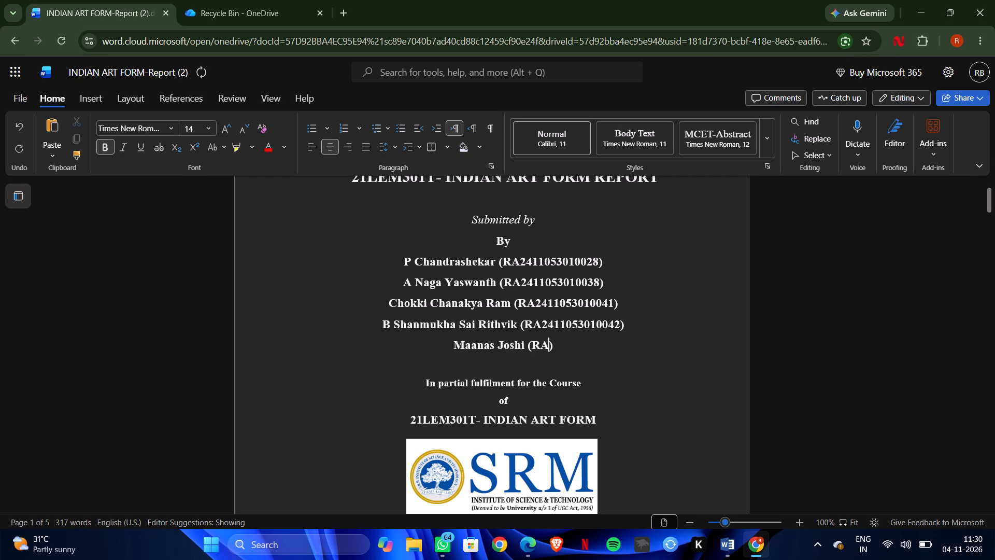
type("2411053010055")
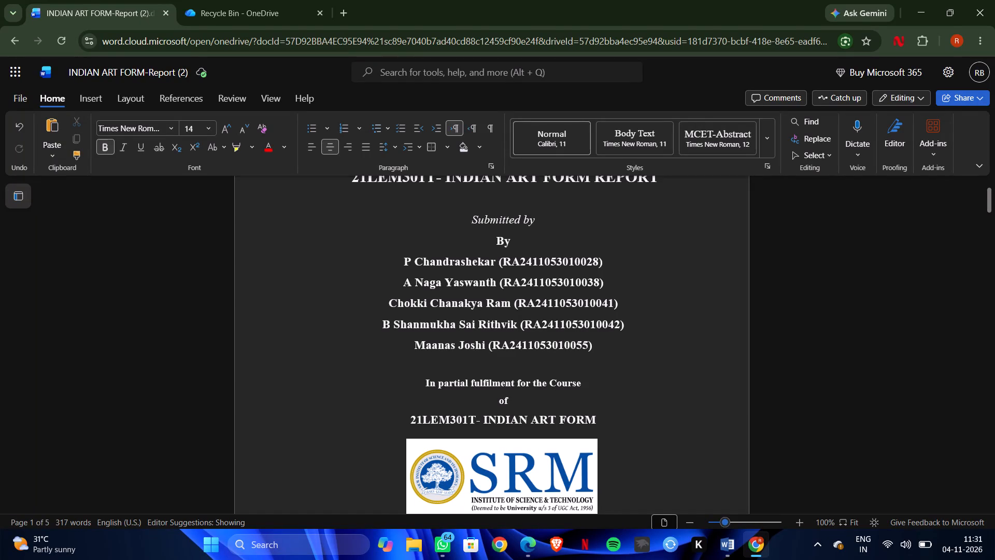
In the Bonafide Certificate paragraph on page 2, replace "Student Name1" with the first student's name from the cover page.
scroll(642, 344, "down", 1)
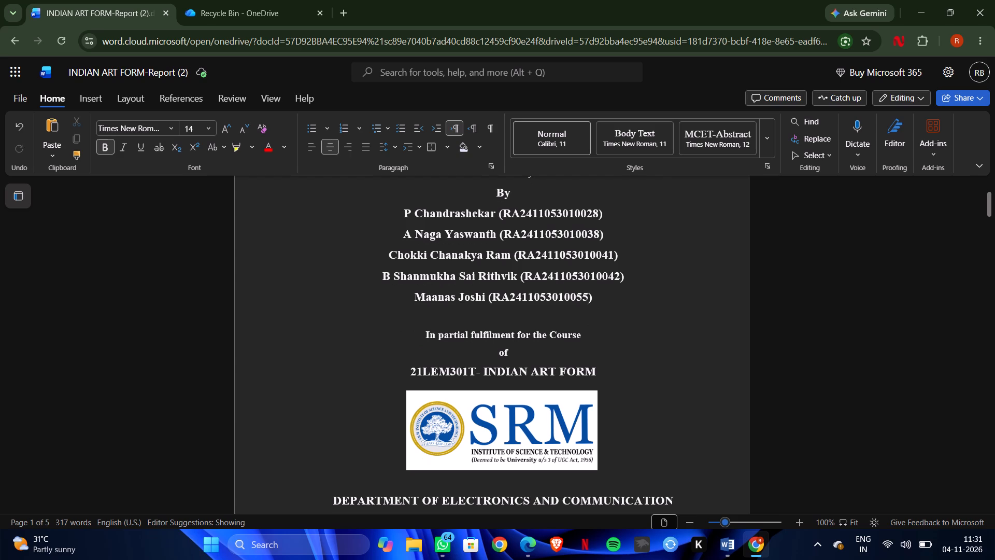
scroll(642, 344, "down", 7)
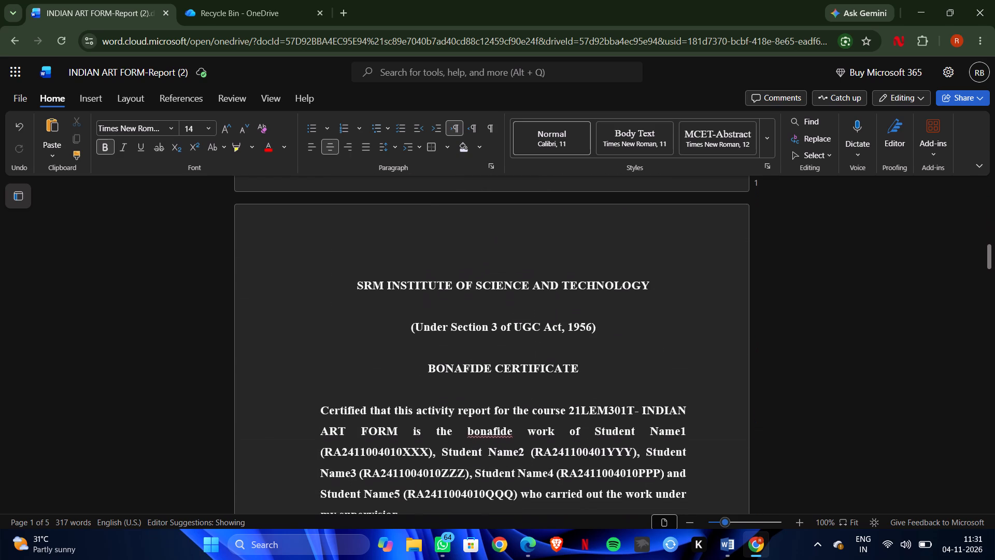
scroll(642, 344, "down", 1)
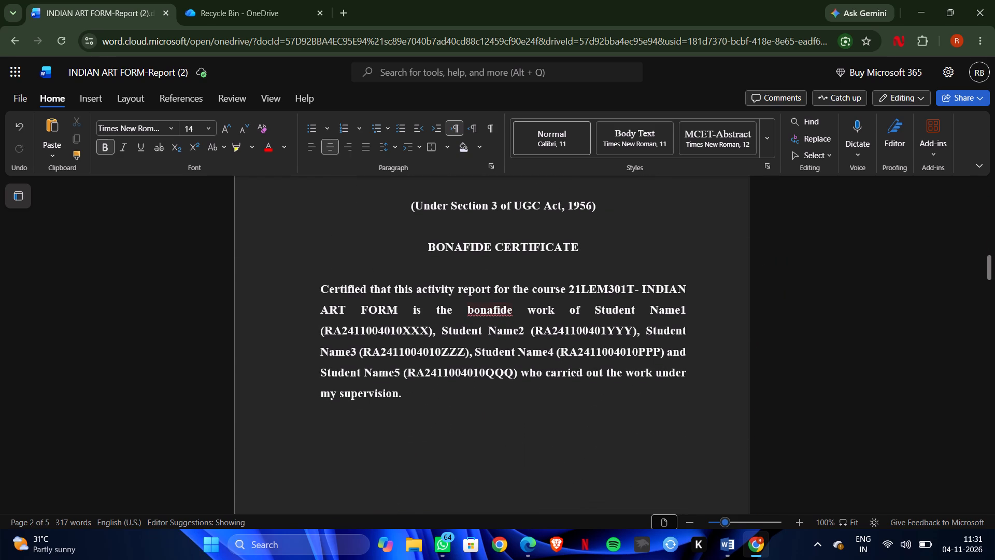
left_click(688, 311)
key("BackSpace")
key("BackSpace")
key("BackSpace")
key("BackSpace")
key("BackSpace")
key("BackSpace")
key("BackSpace")
key("BackSpace")
key("BackSpace")
key("BackSpace")
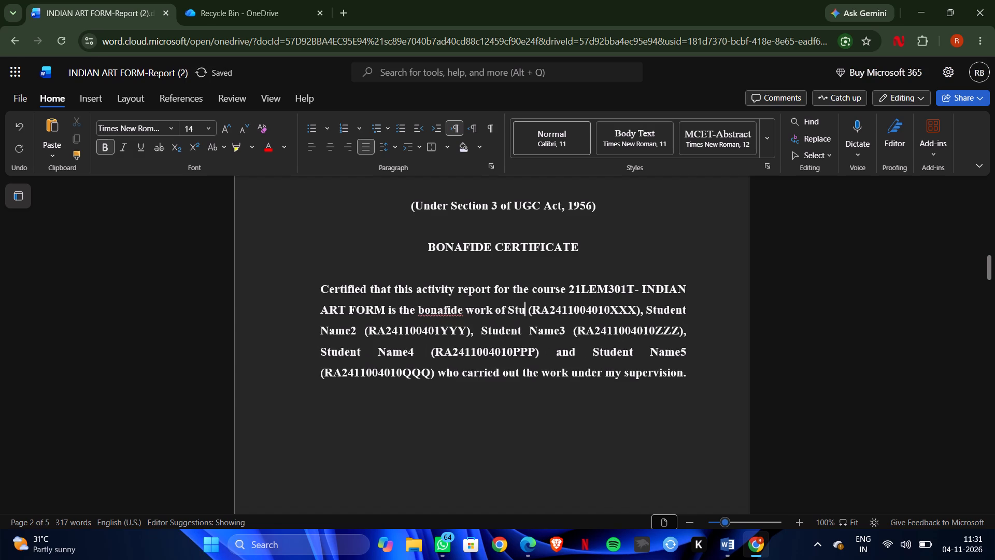
key("BackSpace")
key("BackSpace")
key("BackSpace")
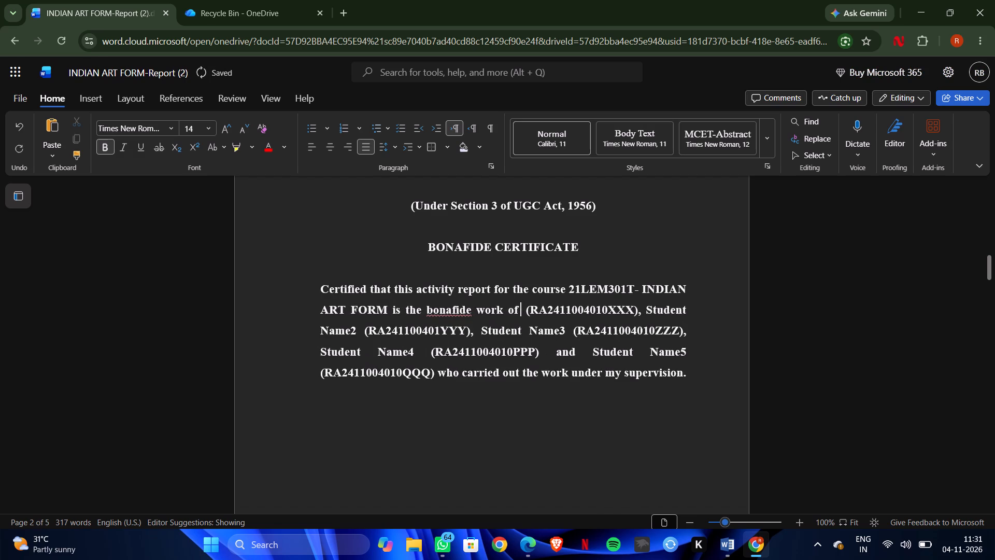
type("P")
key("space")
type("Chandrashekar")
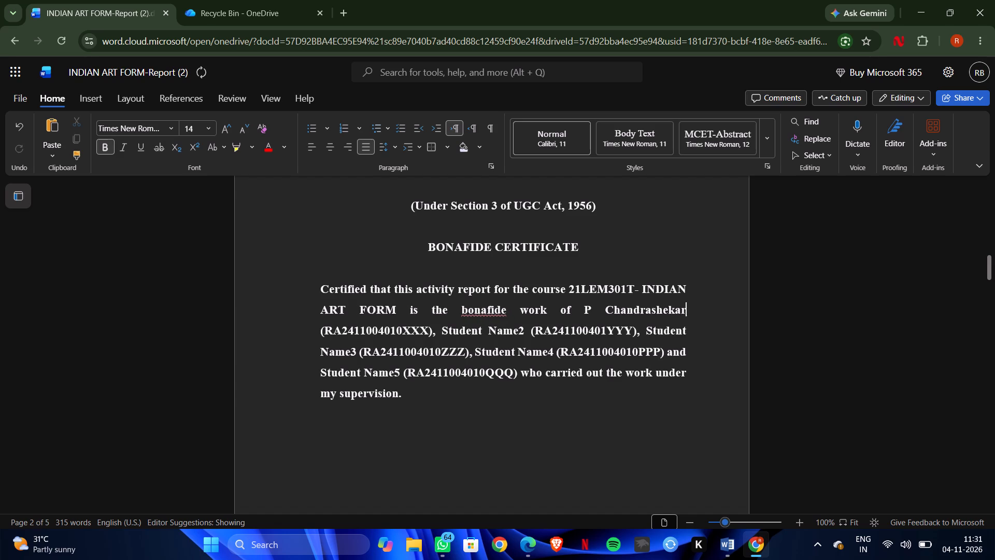
Replace the certificate's placeholder registration number ending in XXX with the first student's registration number.
left_click(425, 327)
key("BackSpace")
key("BackSpace")
key("BackSpace")
key("BackSpace")
key("BackSpace")
key("BackSpace")
key("BackSpace")
key("BackSpace")
key("BackSpace")
key("BackSpace")
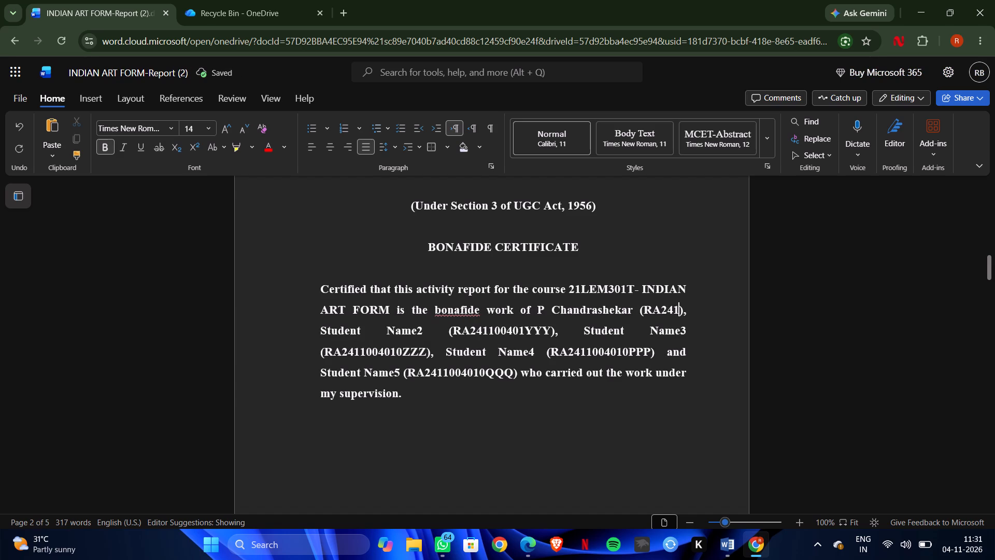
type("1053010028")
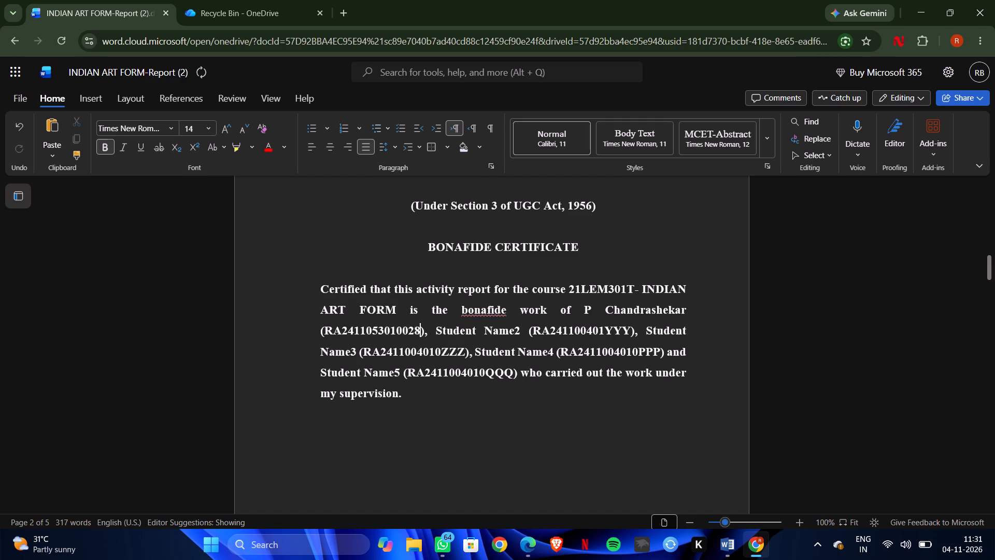
Replace "Student Name2" in the certificate paragraph with the second student's name.
left_click(523, 333)
key("BackSpace")
key("BackSpace")
key("BackSpace")
key("BackSpace")
key("BackSpace")
key("BackSpace")
key("BackSpace")
key("BackSpace")
key("BackSpace")
key("BackSpace")
key("BackSpace")
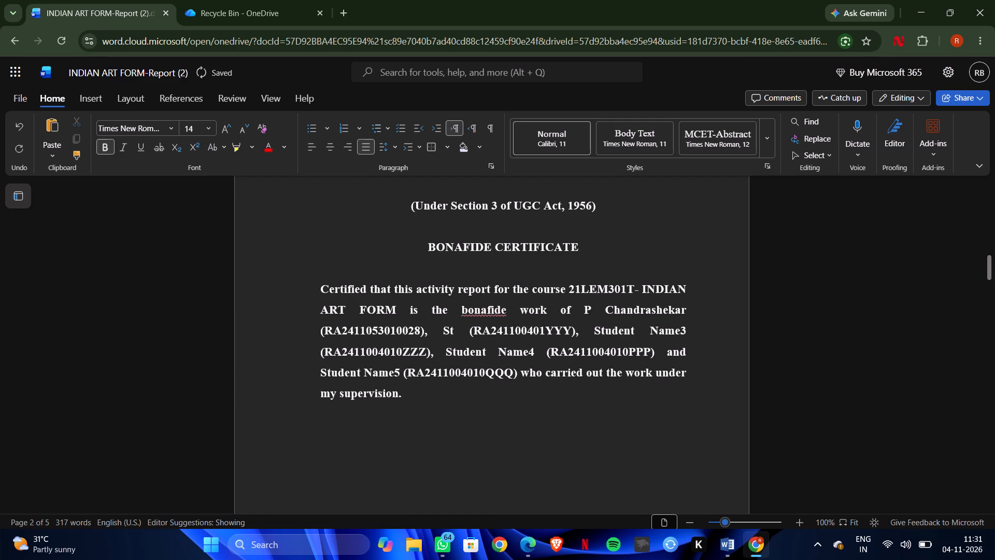
key("BackSpace")
key("BackSpace")
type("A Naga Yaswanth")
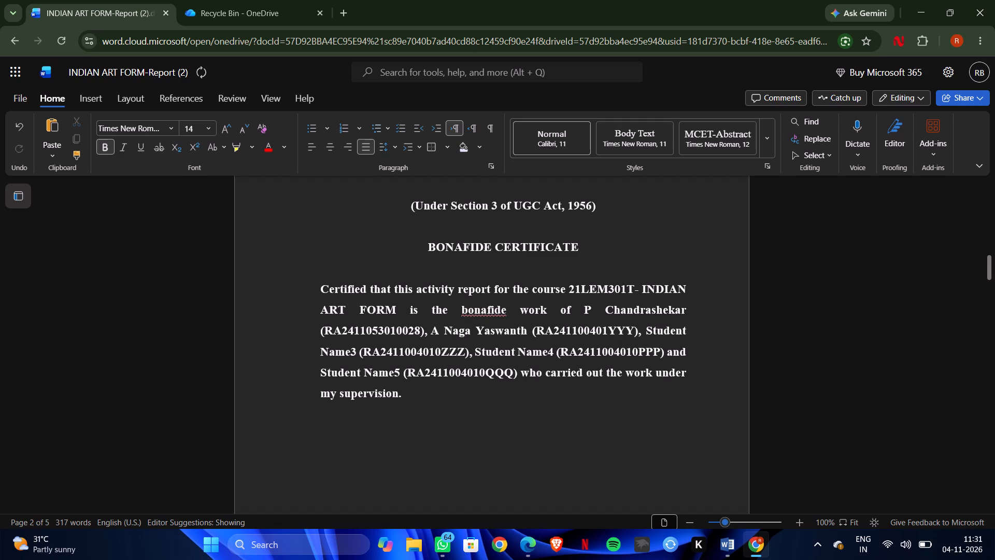
Replace the certificate's placeholder registration number ending in YYY with the second student's registration number.
left_click(627, 329)
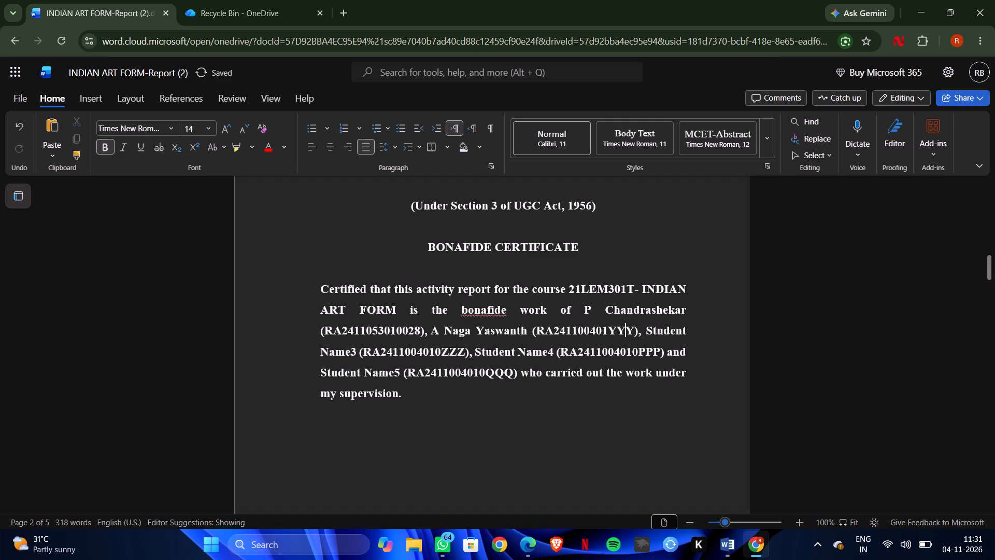
key("Right")
key("BackSpace")
key("BackSpace")
key("BackSpace")
key("BackSpace")
key("BackSpace")
key("BackSpace")
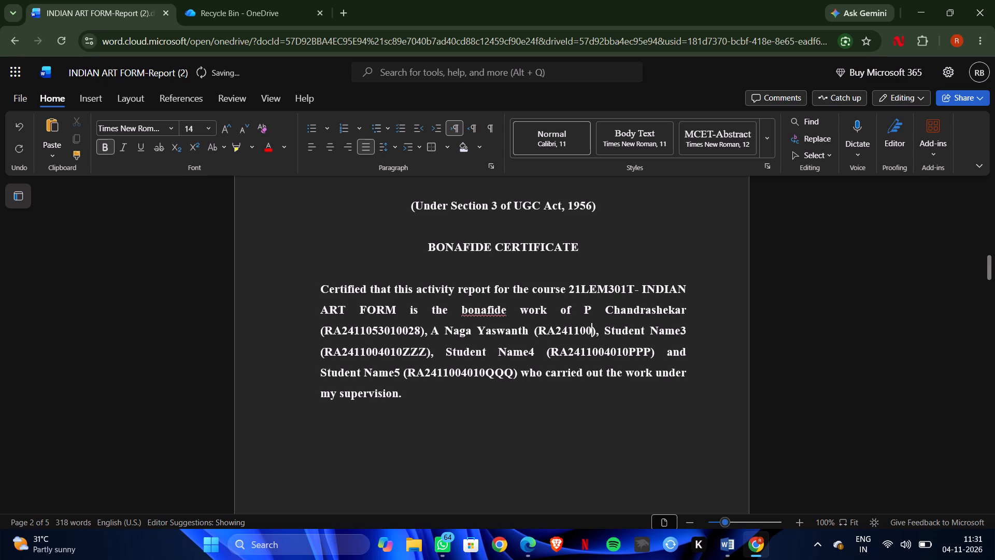
key("BackSpace")
key("BackSpace")
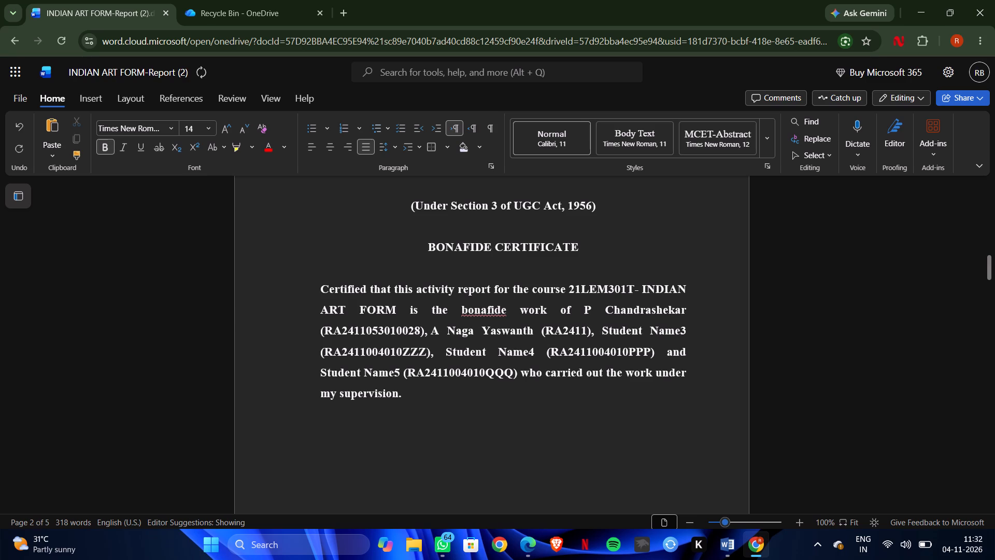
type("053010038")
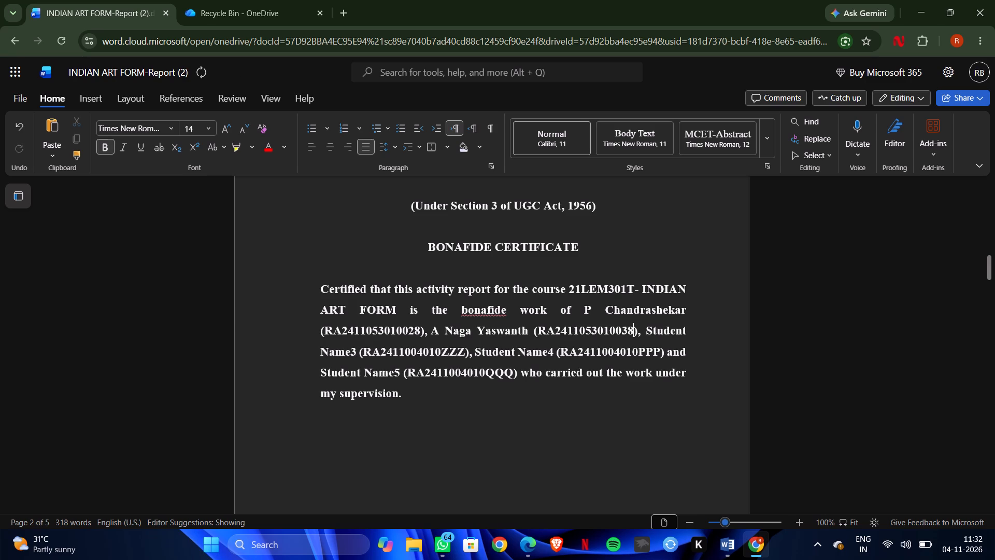
Replace "Student Name3" in the Bonafide Certificate paragraph with the third student's name from the cover page.
left_click(354, 348)
key("BackSpace")
key("BackSpace")
key("BackSpace")
key("BackSpace")
key("BackSpace")
key("BackSpace")
key("BackSpace")
key("BackSpace")
key("BackSpace")
key("BackSpace")
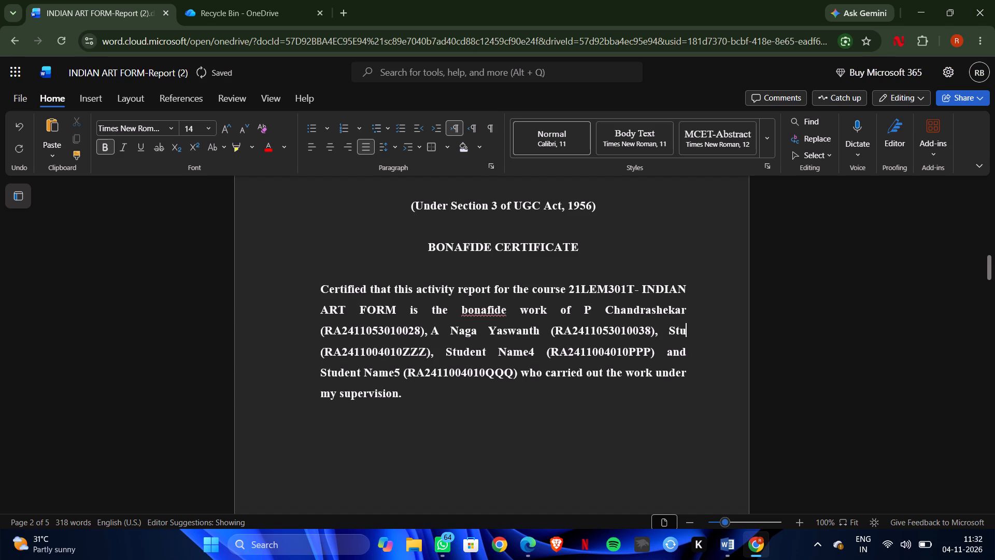
key("BackSpace")
key("BackSpace")
key("BackSpace")
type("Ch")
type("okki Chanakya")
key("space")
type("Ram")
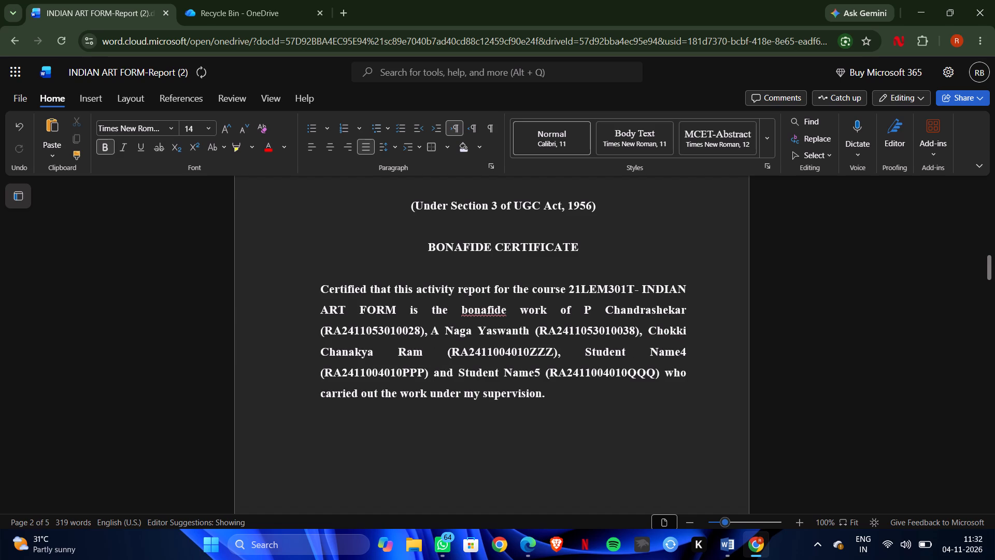
Replace the certificate's placeholder registration number ending in ZZZ with the third student's registration number.
left_click(551, 349)
key("BackSpace")
key("BackSpace")
key("BackSpace")
key("BackSpace")
key("BackSpace")
key("BackSpace")
key("BackSpace")
key("BackSpace")
key("BackSpace")
key("BackSpace")
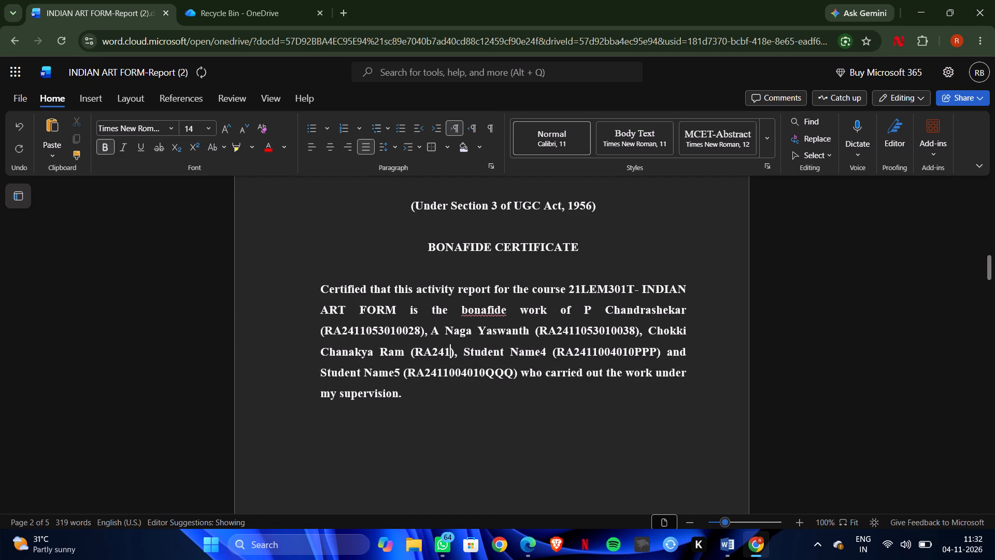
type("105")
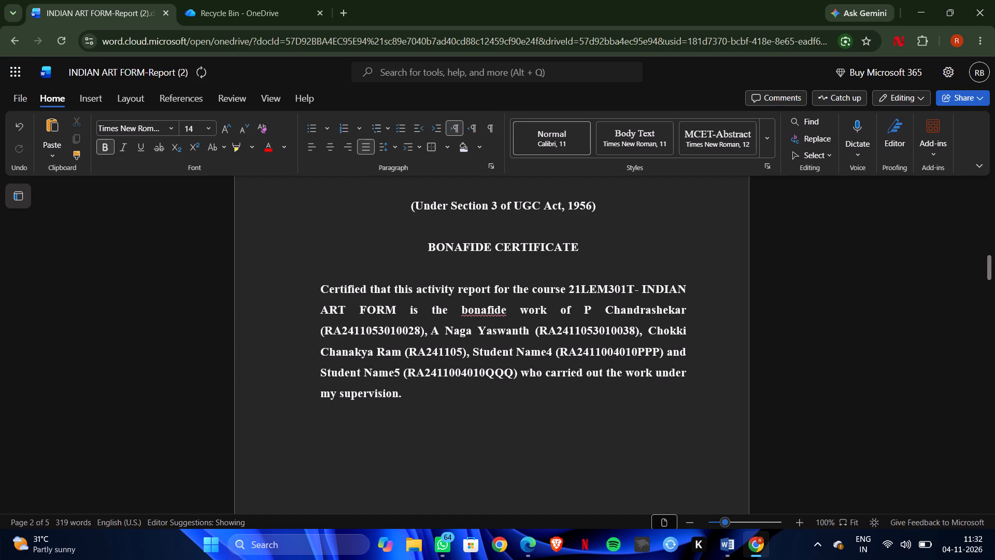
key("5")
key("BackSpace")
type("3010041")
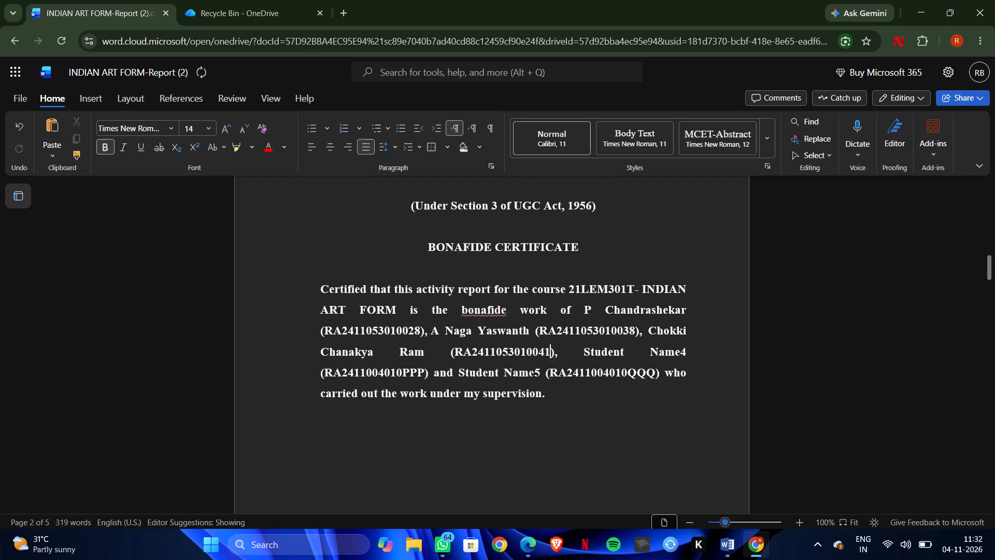
Replace "Student Name4" in the certificate paragraph with the fourth student's name from the cover page.
left_click(688, 346)
key("BackSpace")
key("BackSpace")
key("BackSpace")
key("BackSpace")
key("BackSpace")
key("BackSpace")
key("BackSpace")
key("BackSpace")
key("BackSpace")
key("BackSpace")
key("BackSpace")
key("BackSpace")
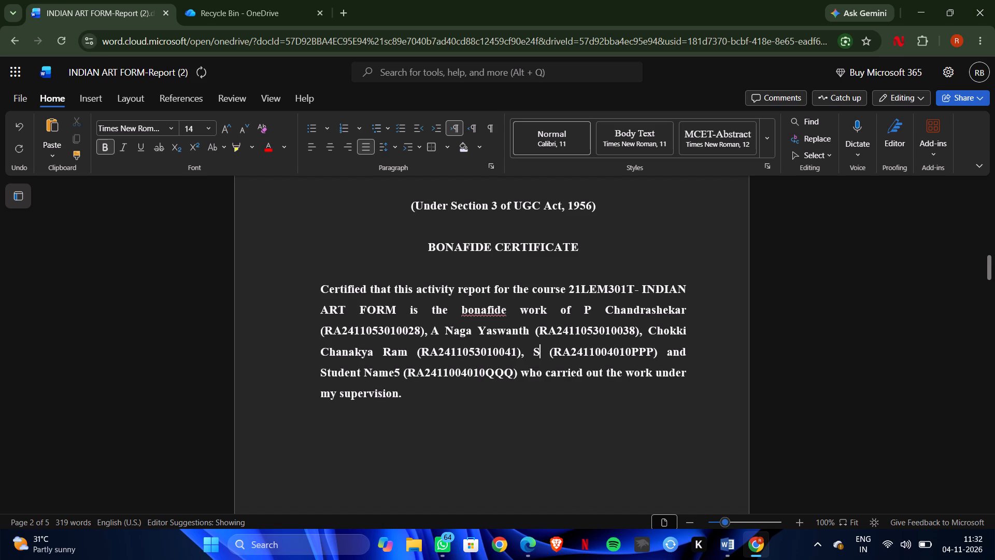
key("BackSpace")
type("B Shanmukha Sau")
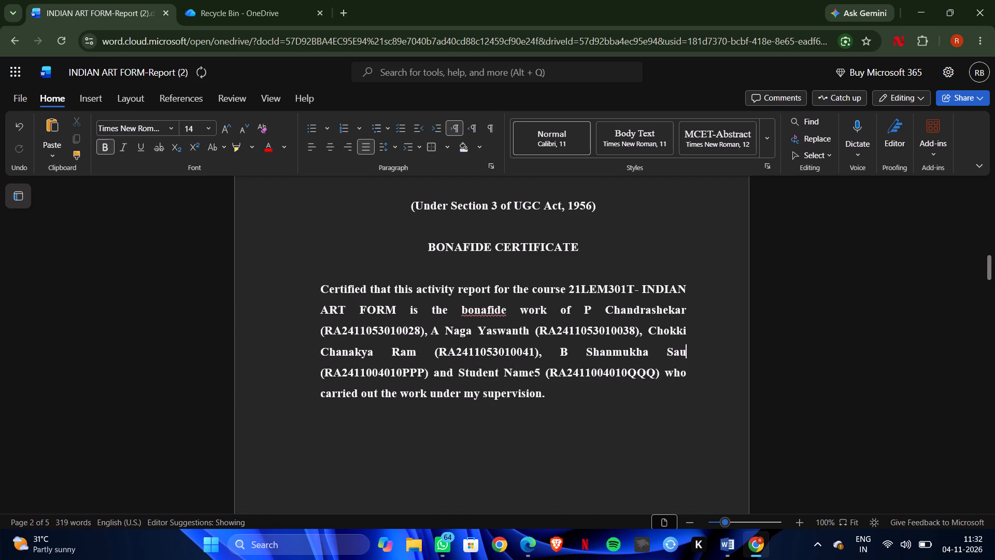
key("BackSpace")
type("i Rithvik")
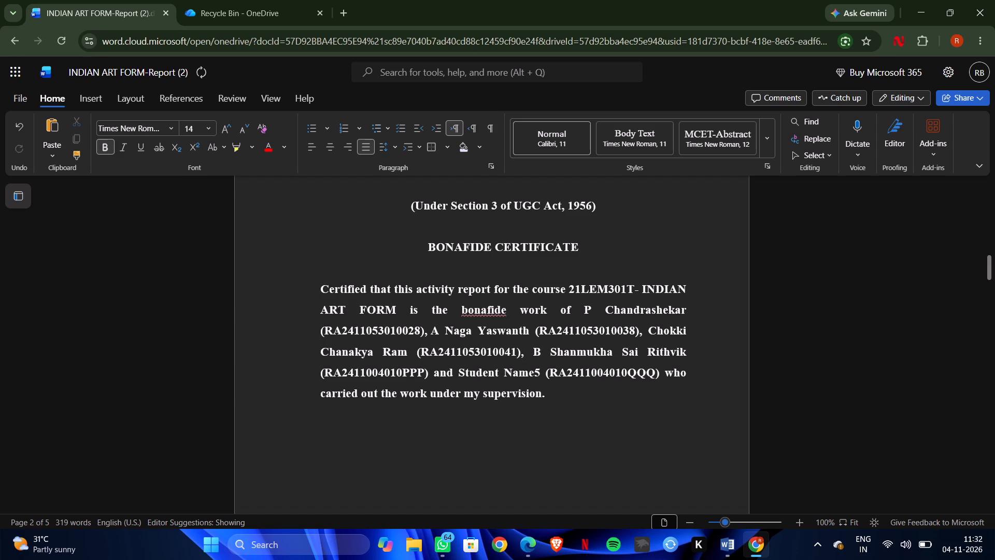
Replace the certificate's placeholder registration number ending in PPP with the fourth student's registration number.
left_click(420, 372)
key("Right")
key("BackSpace")
key("BackSpace")
key("BackSpace")
key("BackSpace")
key("BackSpace")
key("BackSpace")
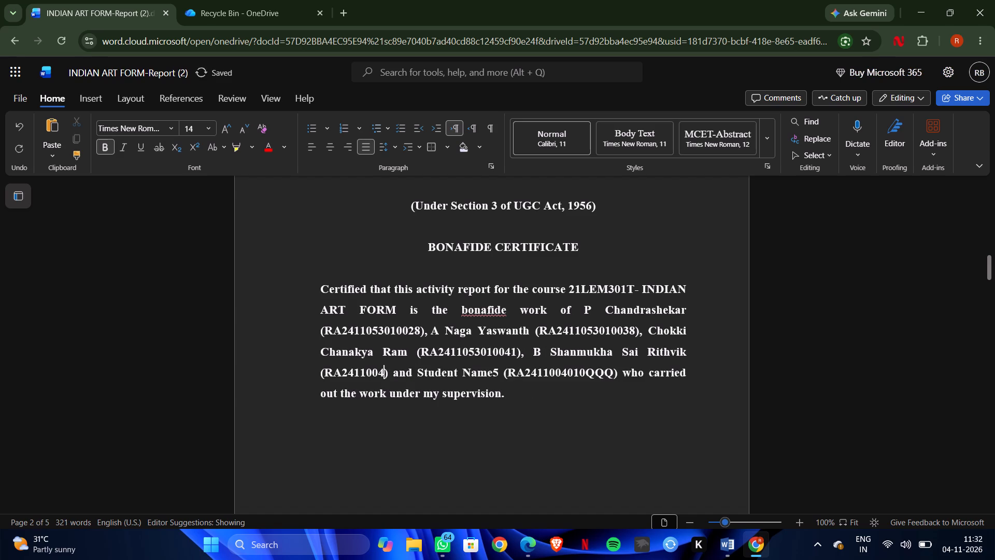
key("BackSpace")
key("BackSpace")
key("BackSpace")
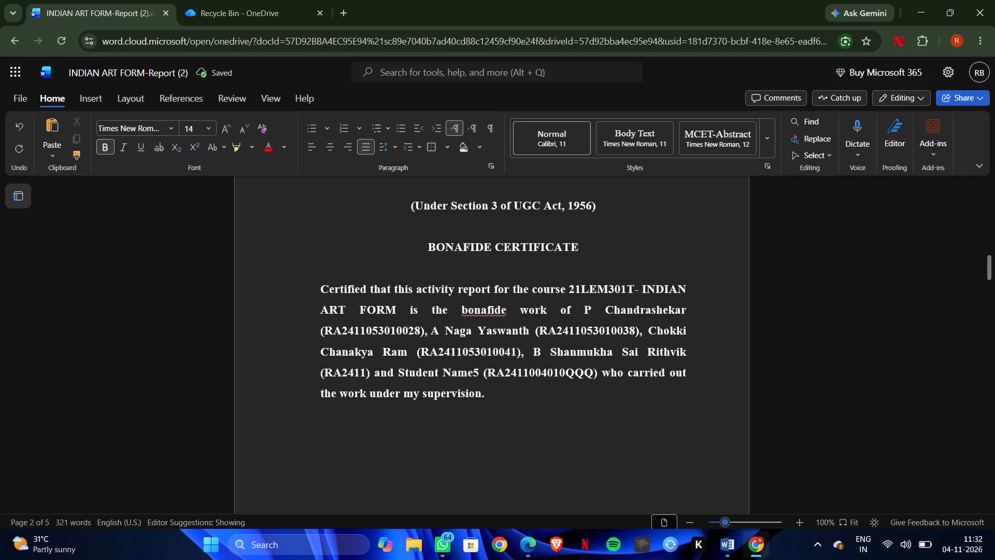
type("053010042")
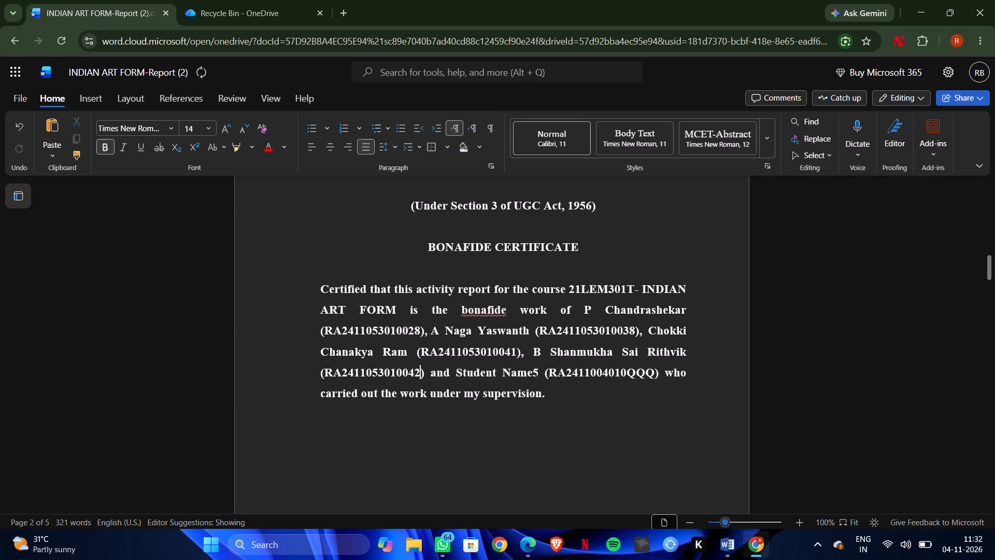
Replace "Student Name5" in the certificate paragraph with the fifth student's name from the cover page.
left_click(534, 374)
key("Right")
key("BackSpace")
key("BackSpace")
key("BackSpace")
key("BackSpace")
key("BackSpace")
key("BackSpace")
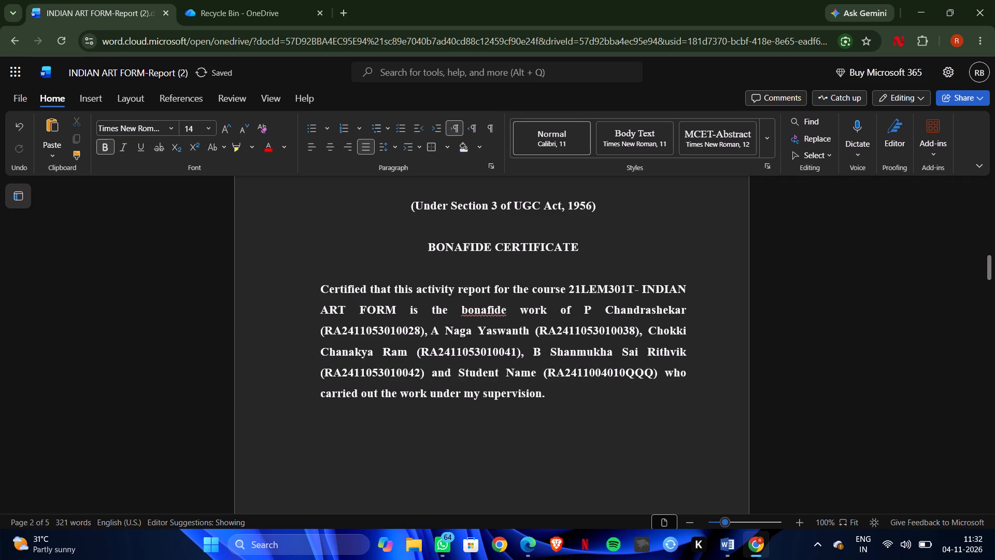
key("BackSpace")
key("BackSpace")
key("BackSpace")
key("BackSpace")
key("BackSpace")
key("BackSpace")
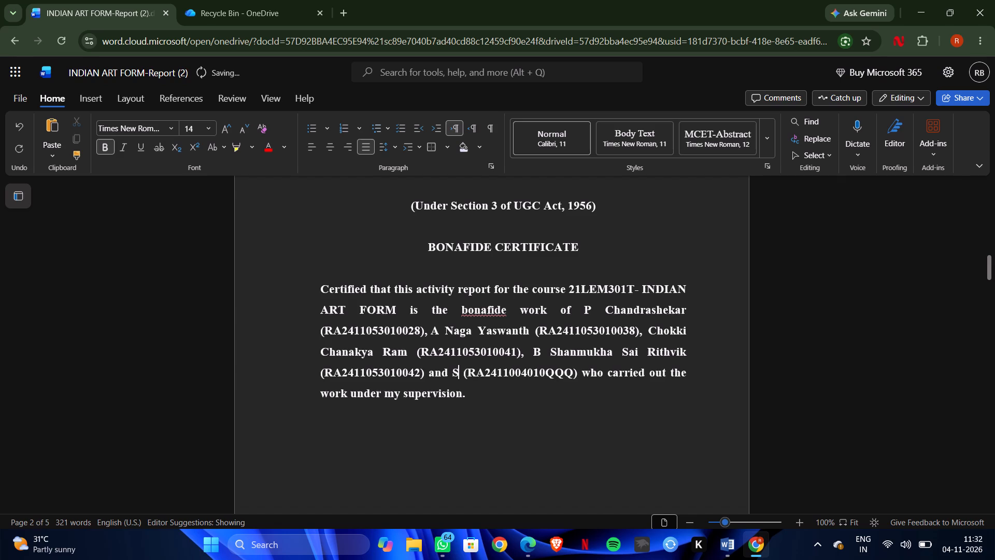
key("BackSpace")
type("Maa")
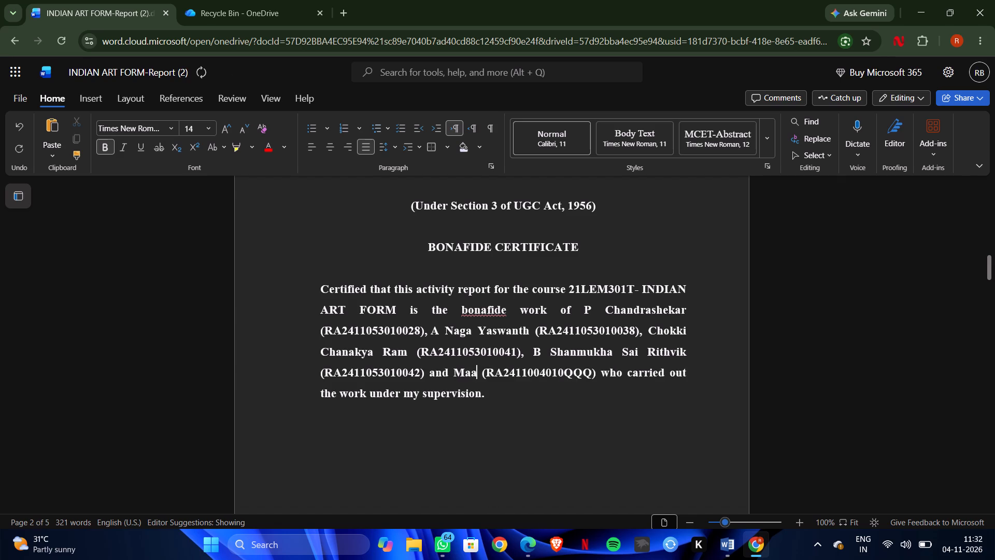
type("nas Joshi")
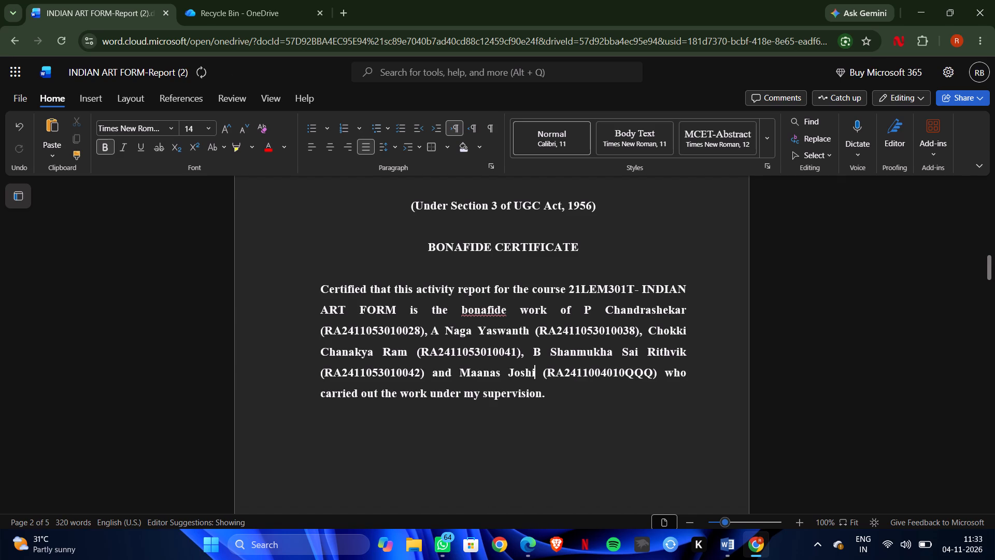
Replace the certificate's placeholder registration number ending in QQQ with the fifth student's registration number.
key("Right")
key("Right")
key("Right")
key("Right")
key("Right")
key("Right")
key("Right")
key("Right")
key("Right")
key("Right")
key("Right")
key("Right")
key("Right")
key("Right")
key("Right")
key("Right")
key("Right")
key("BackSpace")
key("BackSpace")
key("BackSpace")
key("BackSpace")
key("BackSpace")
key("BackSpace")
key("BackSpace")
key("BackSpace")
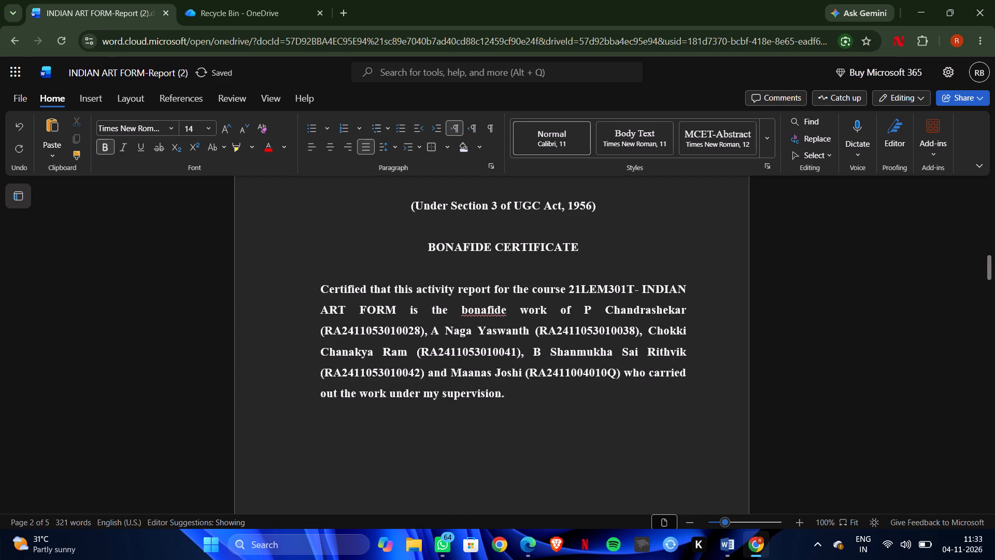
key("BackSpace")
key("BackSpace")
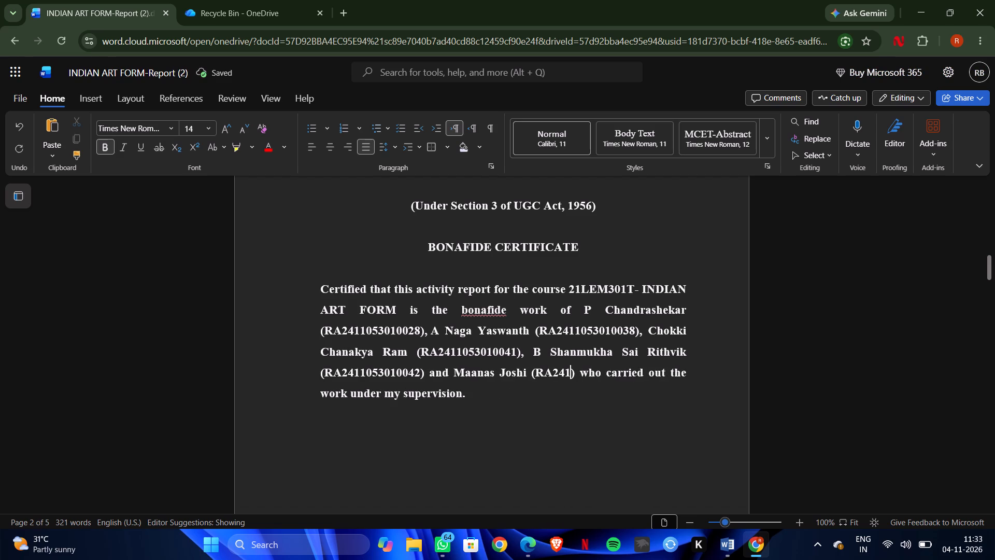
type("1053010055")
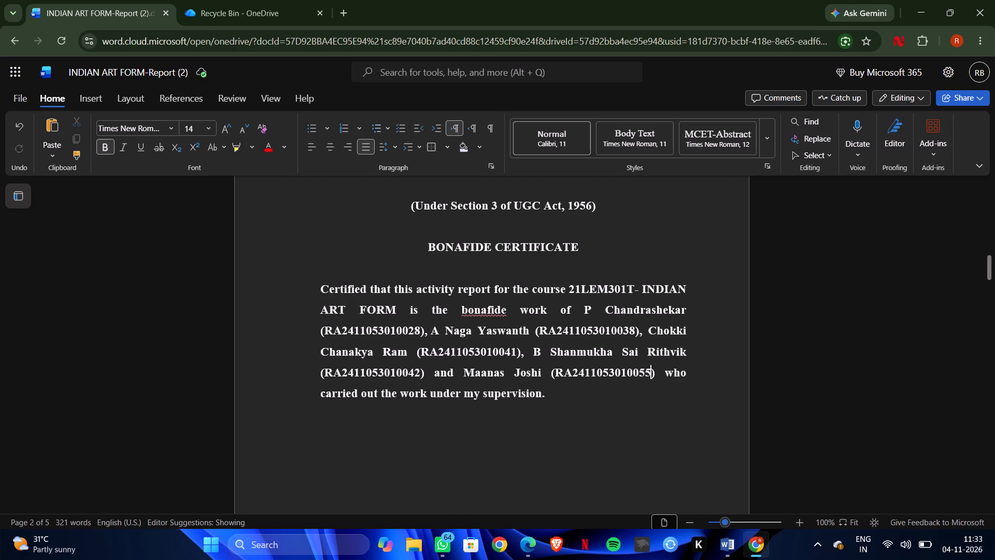
Delete the placeholder "XXX" after "Dr." in the Course Faculty signature block on page 2.
scroll(527, 397, "down", 6)
scroll(527, 397, "up", 1)
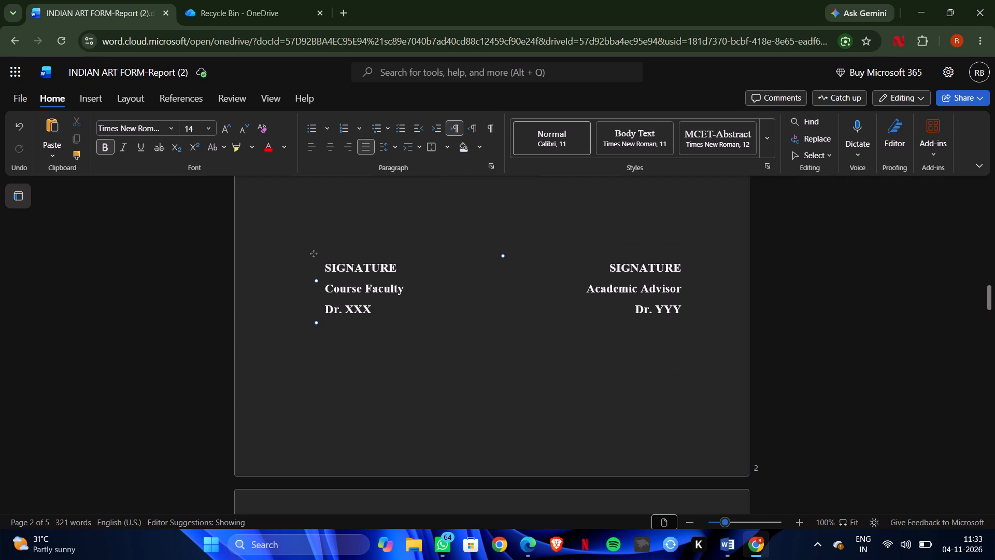
left_click(383, 310)
key("BackSpace")
key("BackSpace")
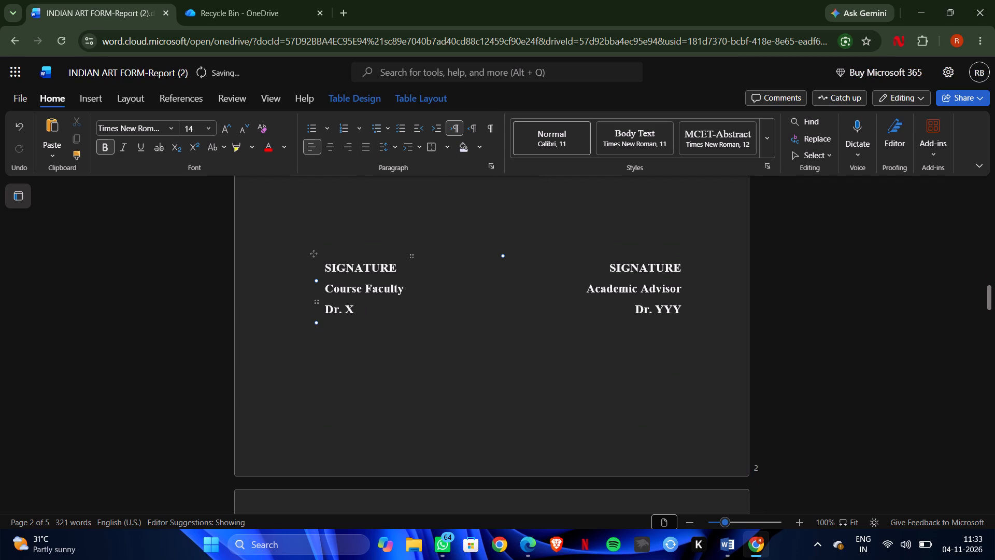
key("BackSpace")
Look through the report's cover page, certificate and contents table, ending at the signature block on page 2.
scroll(370, 314, "up", 11)
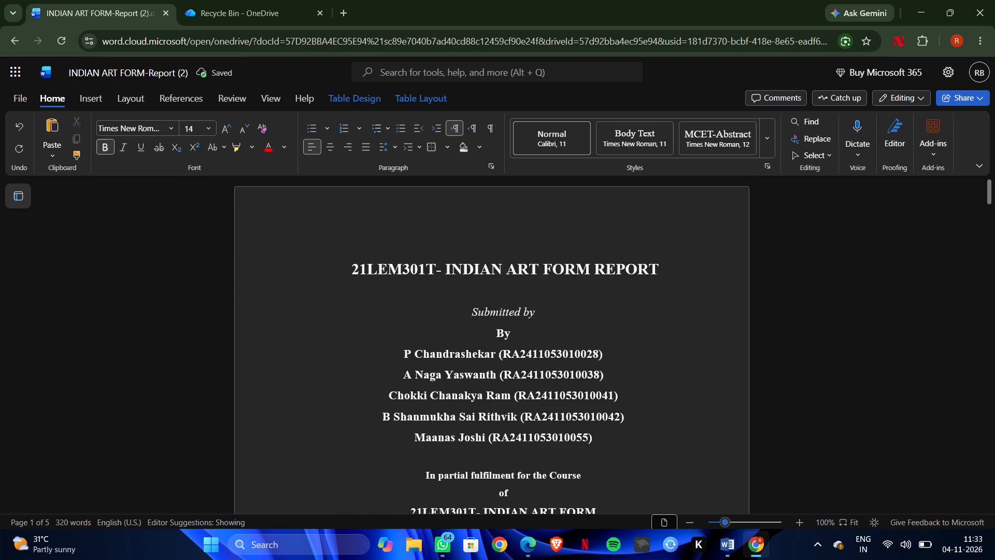
scroll(370, 314, "down", 7)
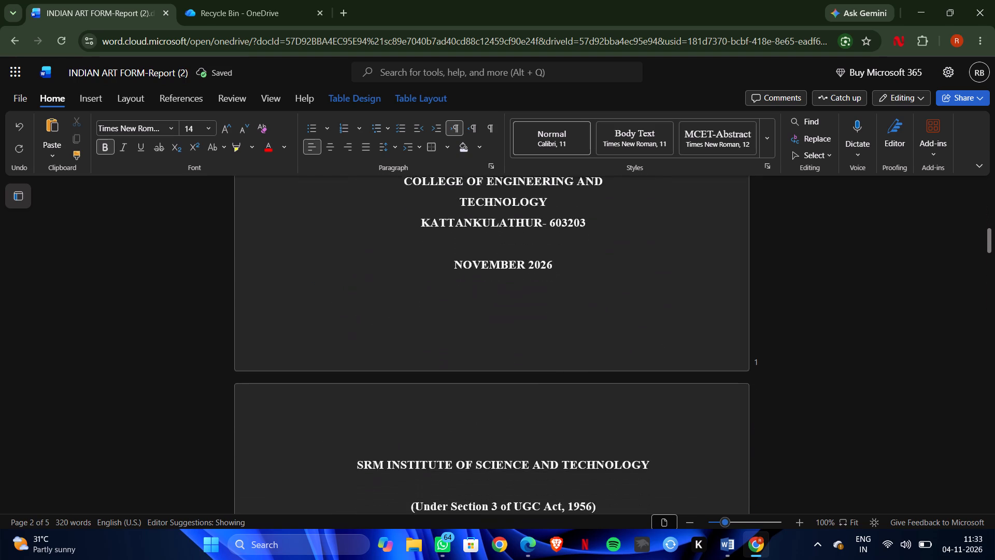
scroll(370, 314, "down", 10)
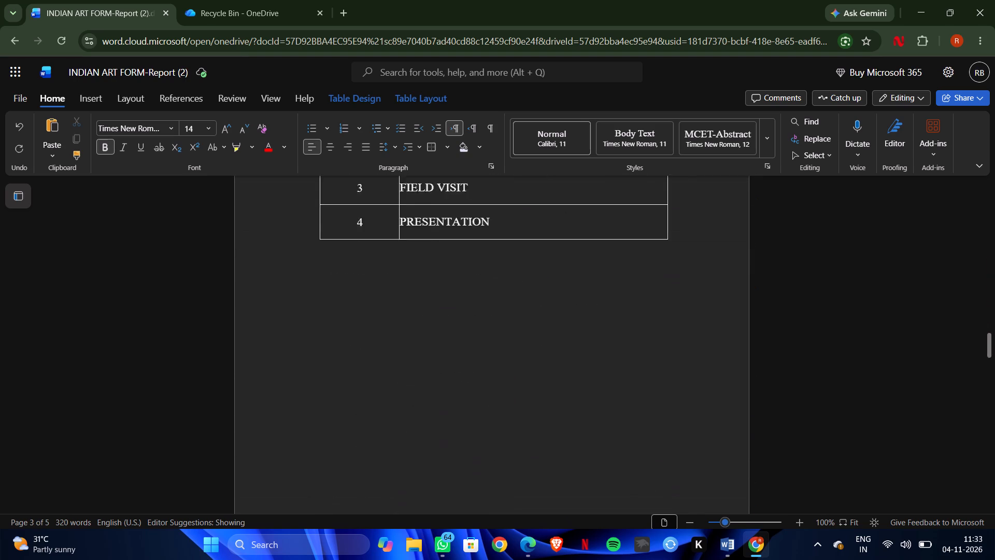
scroll(370, 314, "down", 1)
scroll(370, 314, "up", 18)
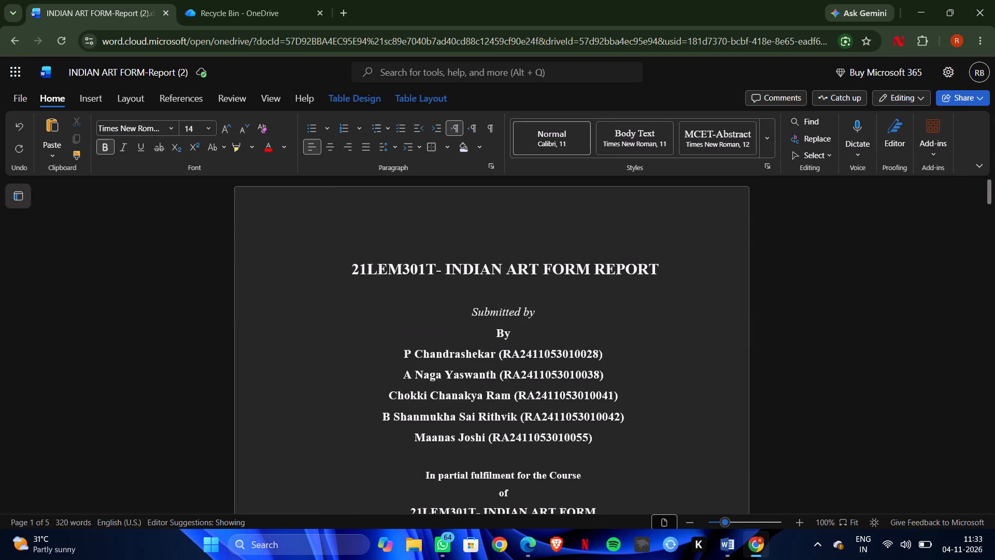
scroll(370, 314, "down", 3)
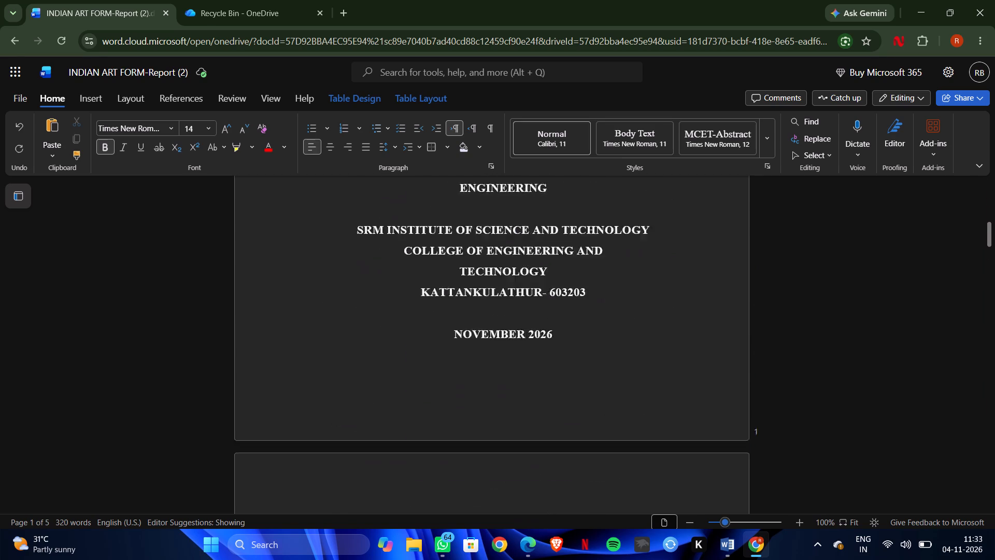
scroll(370, 314, "down", 5)
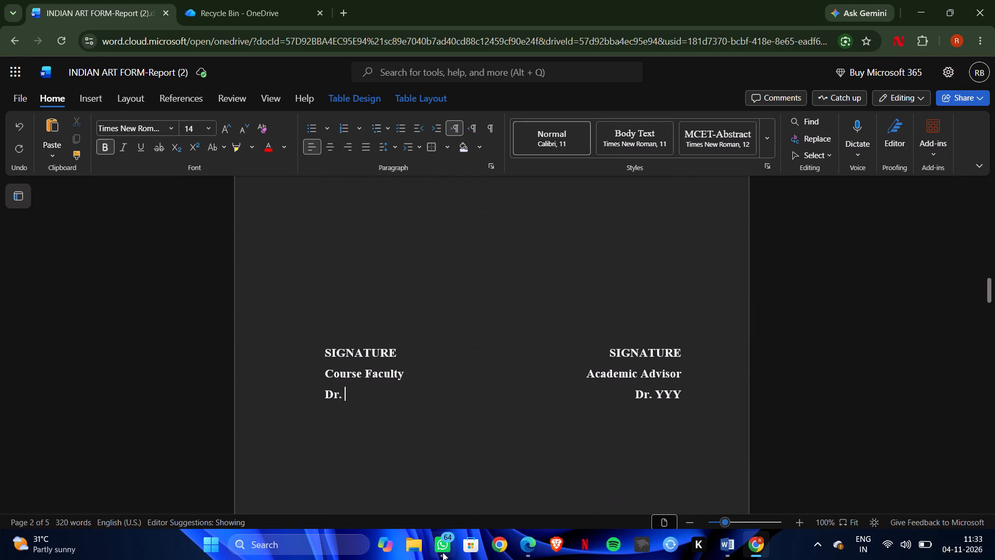
Switch to the report PDF in Microsoft Edge and copy the Course Faculty's name with its "Dr." title from the signature table.
left_click(500, 552)
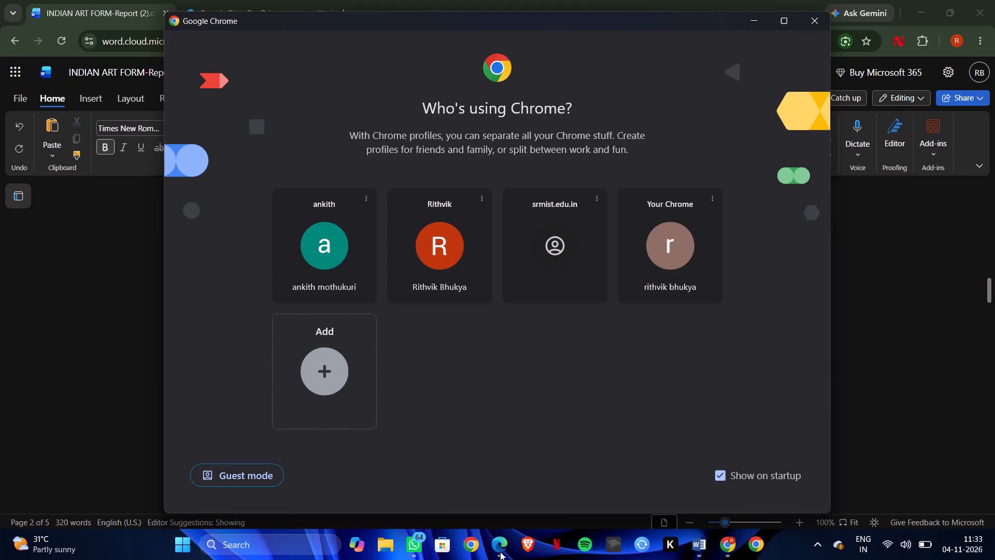
left_click(506, 500)
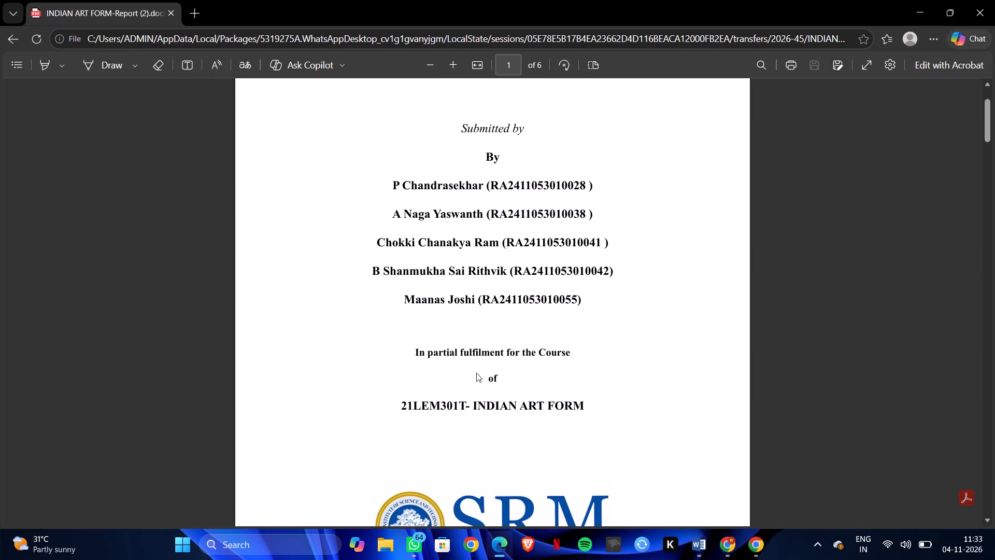
scroll(473, 367, "down", 6)
scroll(473, 367, "up", 3)
scroll(473, 367, "down", 1)
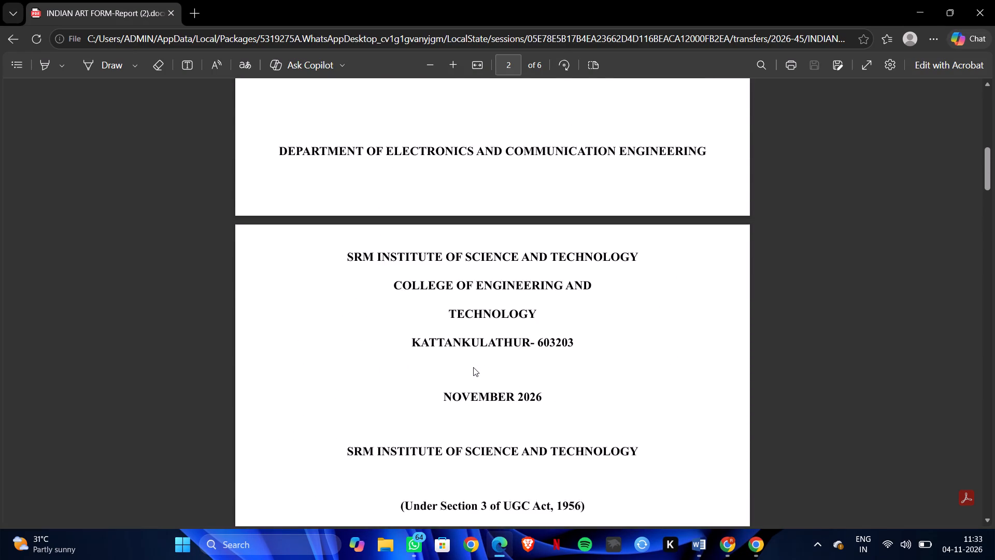
scroll(473, 367, "down", 5)
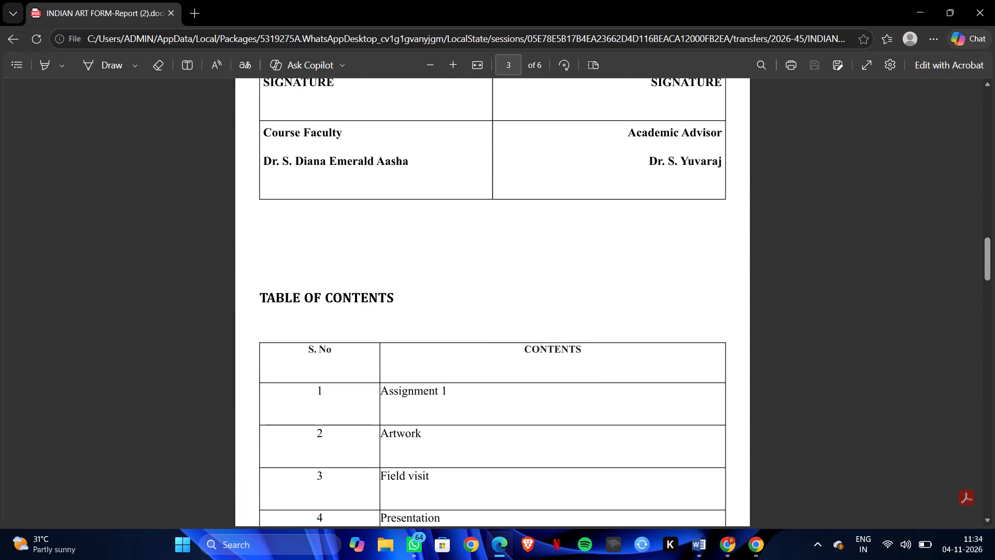
left_click_drag(264, 161, 306, 166)
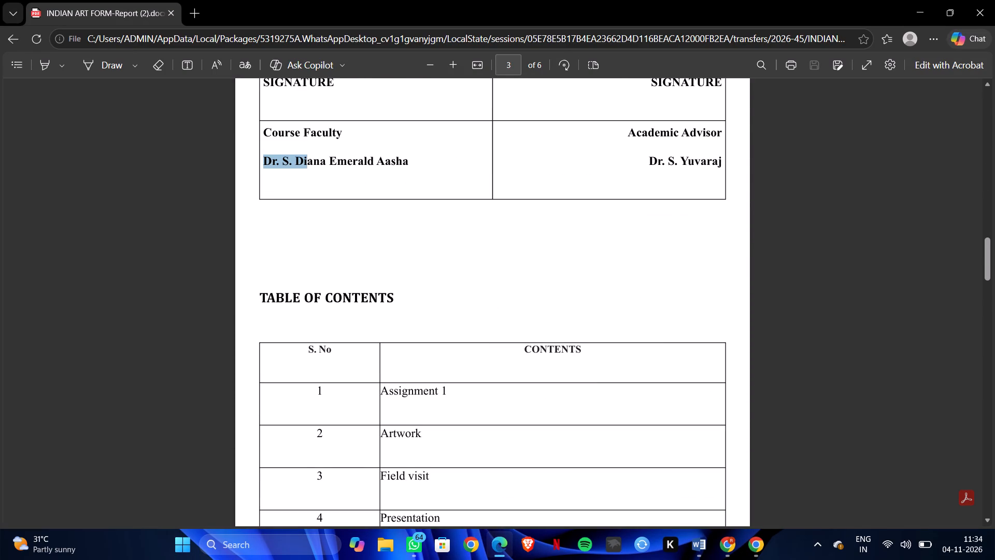
left_click_drag(306, 166, 407, 174)
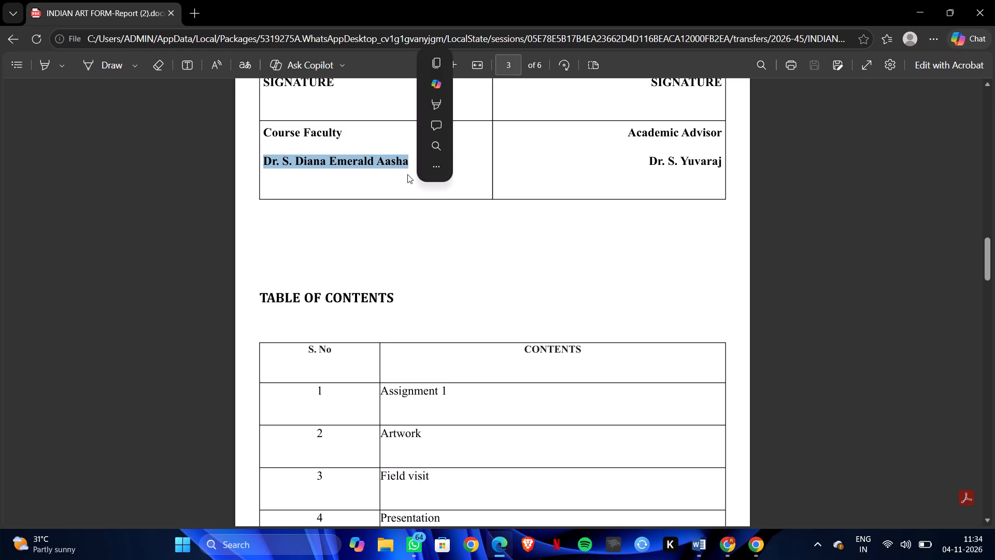
key("ctrl+c")
key("ctrl+c")
key("ctrl+c")
key("ctrl+c")
key("ctrl+c")
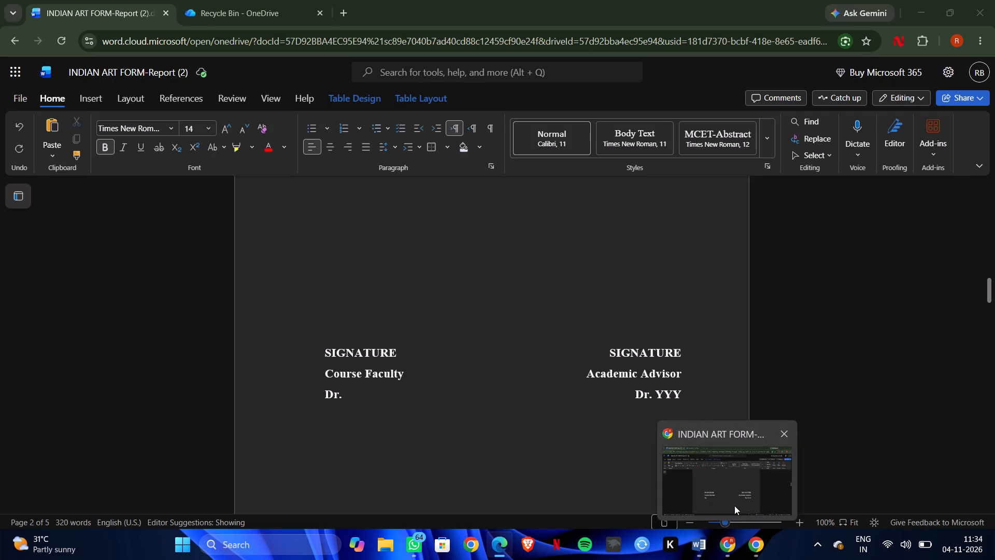
Back in the Word report in Chrome, paste the faculty member's name on the Course Faculty signature line and remove the duplicate "Dr.".
left_click(734, 506)
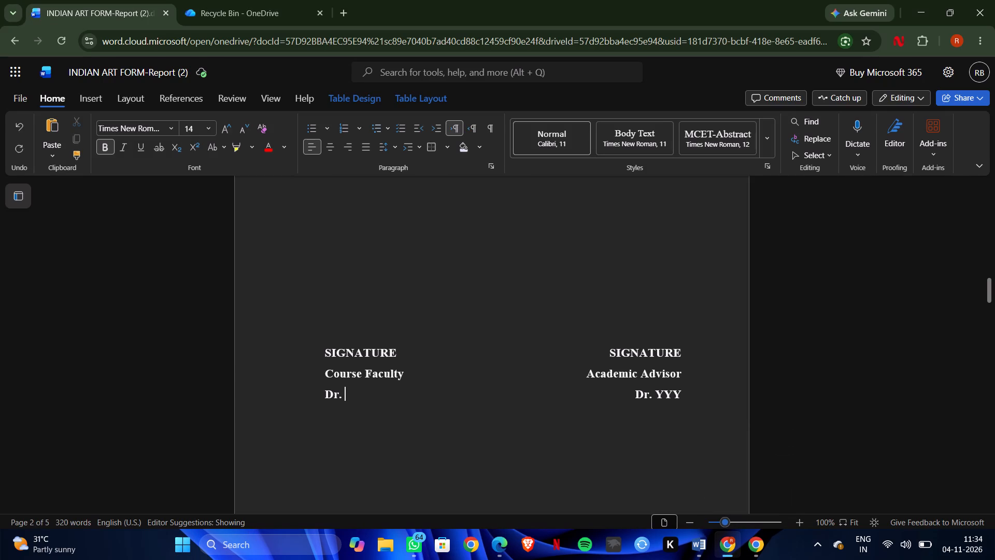
key("ctrl+v")
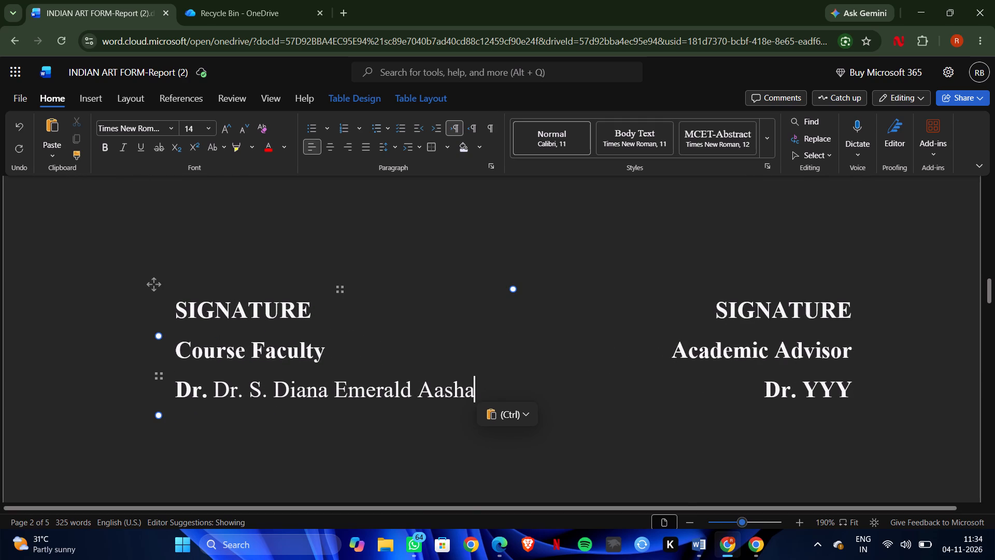
left_click(247, 395)
key("BackSpace")
key("BackSpace")
key("BackSpace")
key("BackSpace")
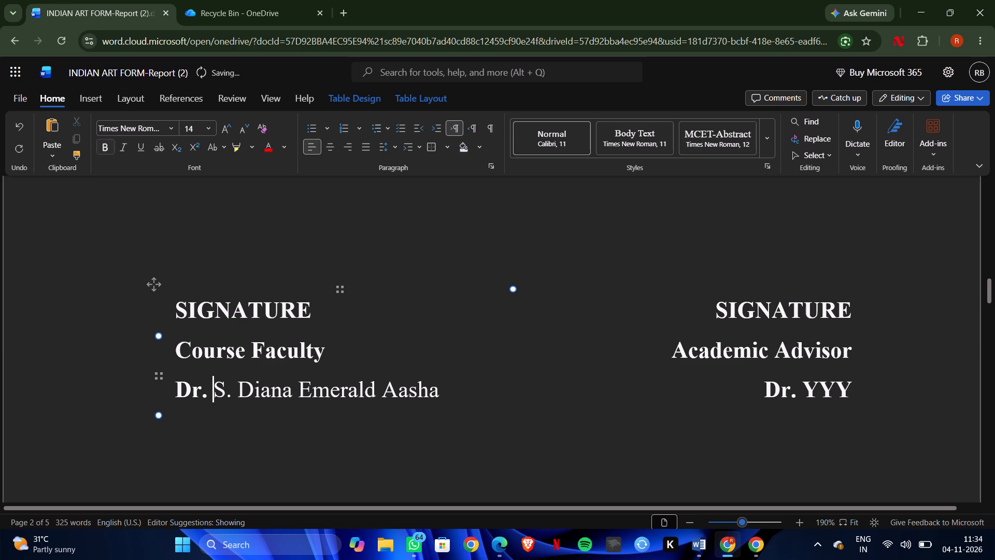
key("BackSpace")
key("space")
left_click(31, 339)
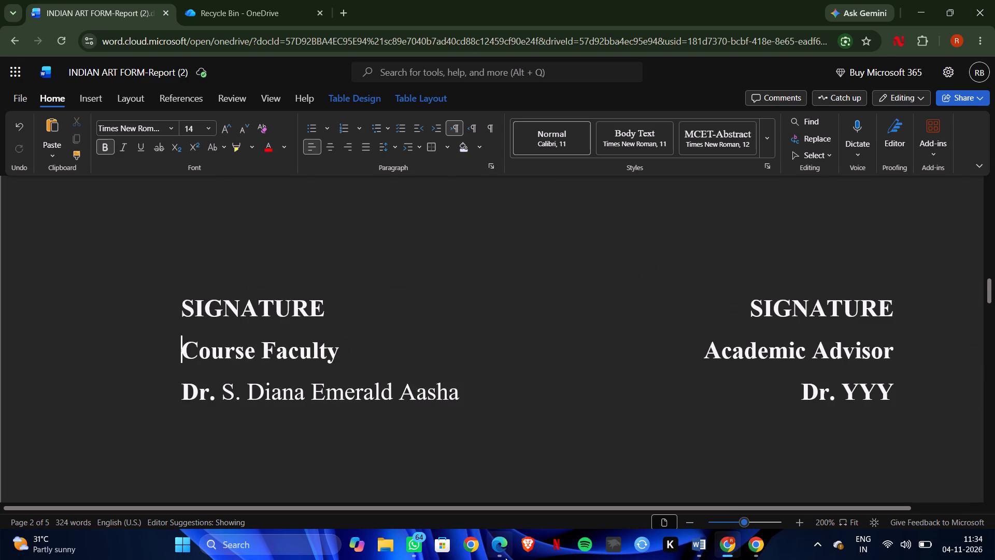
Switch to the report PDF in Edge and copy the Academic Advisor's name from the signature table.
left_click(499, 485)
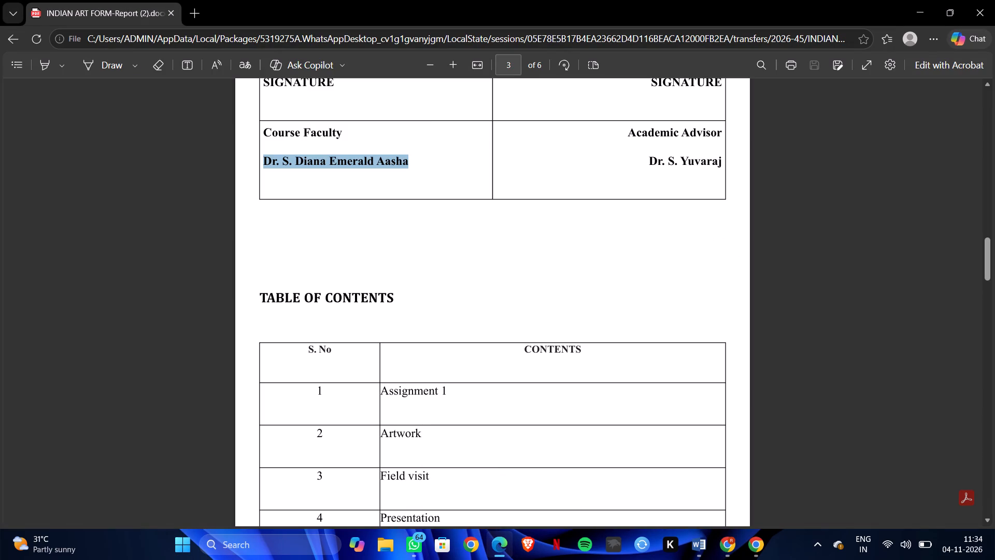
left_click_drag(664, 159, 730, 164)
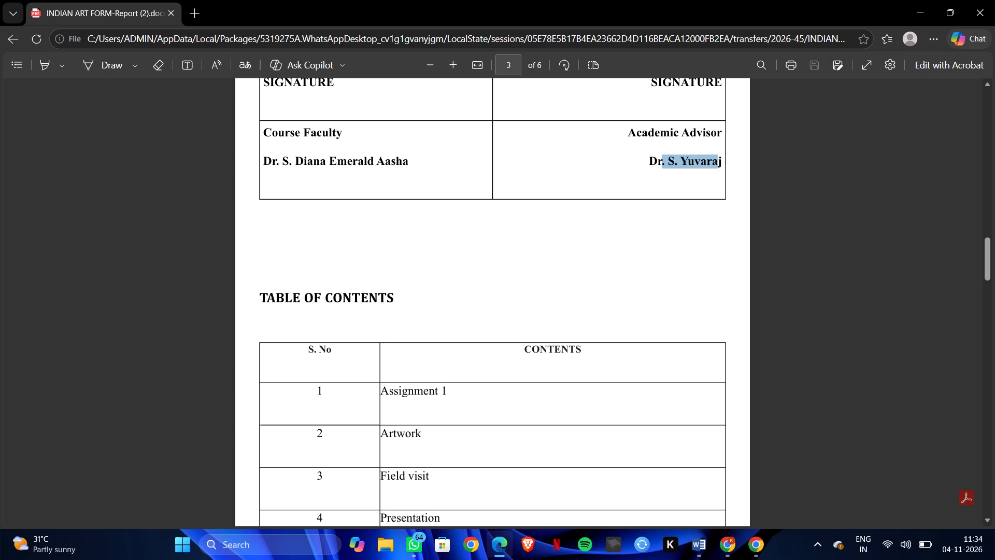
left_click_drag(730, 164, 719, 158)
key("ctrl+c")
key("ctrl+c")
key("ctrl+c")
key("ctrl+c")
Back in the Word report in Chrome, replace the placeholder "YYY" on the Academic Advisor signature line with the copied advisor's name.
left_click(726, 493)
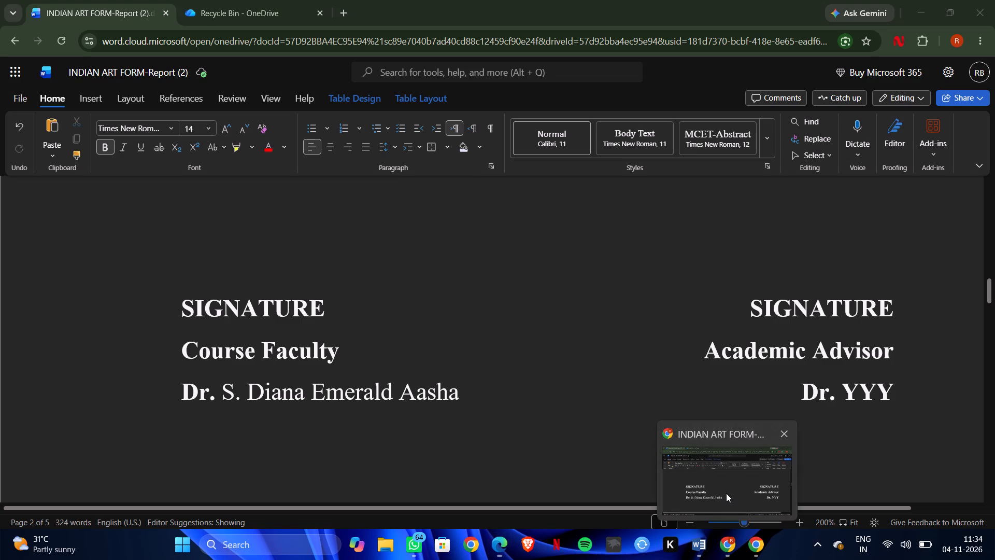
left_click(897, 397)
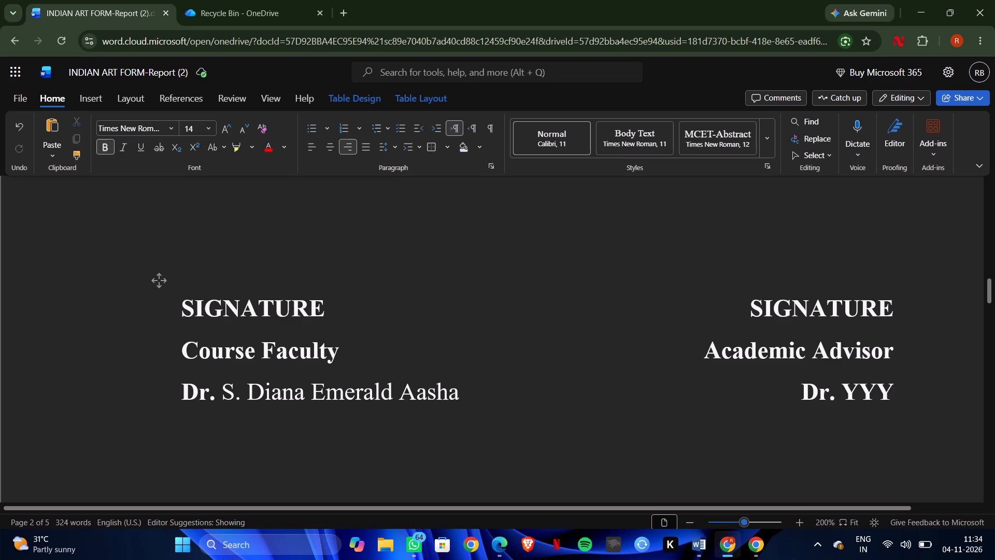
key("BackSpace")
key("BackSpace")
key("BackSpace")
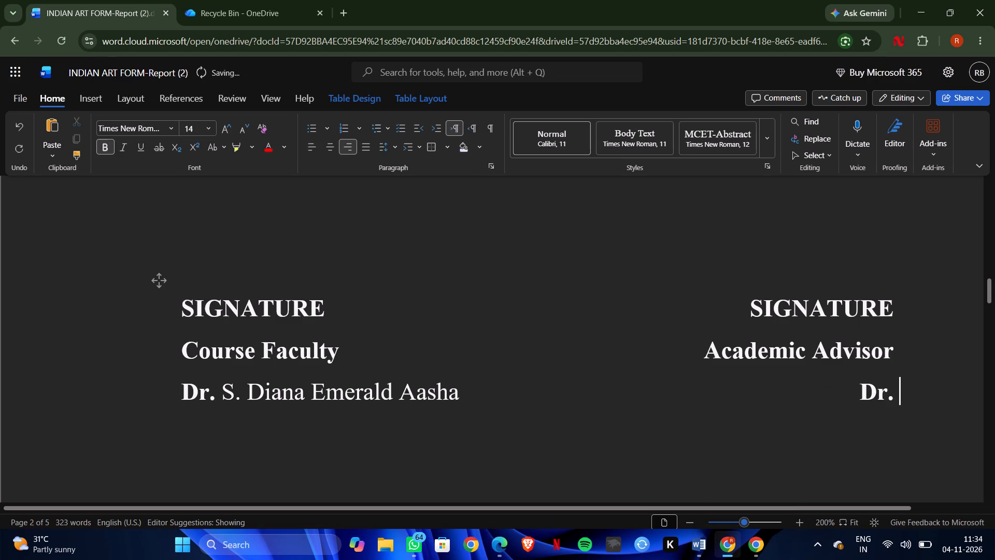
key("ctrl+v")
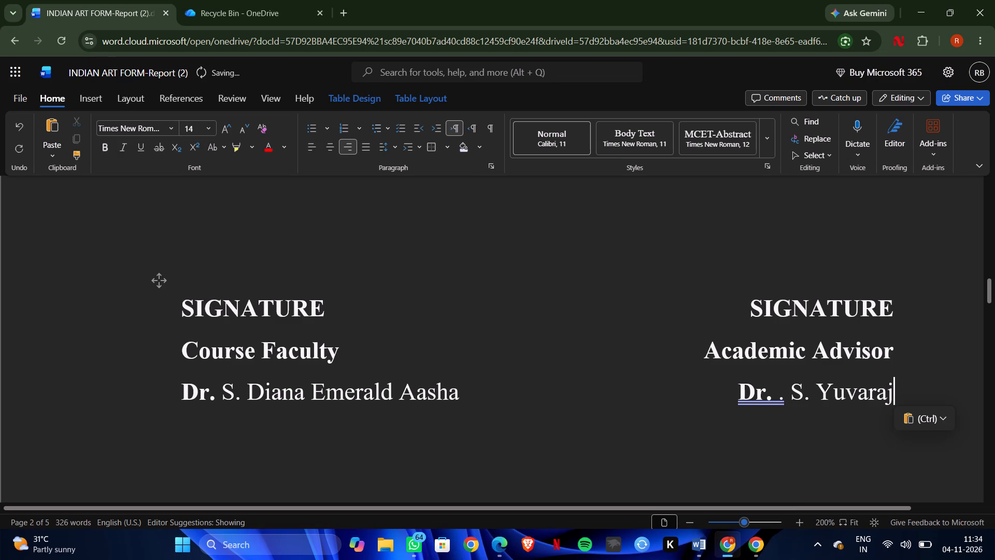
Delete the stray period and extra space between "Dr." and the advisor's name in the Academic Advisor signature block.
left_click(786, 397)
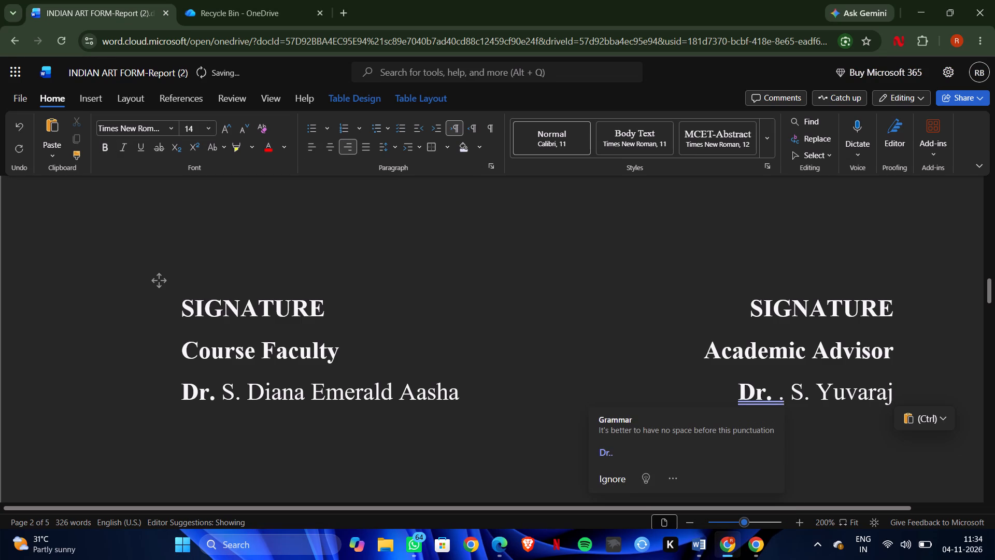
key("BackSpace")
key("Right")
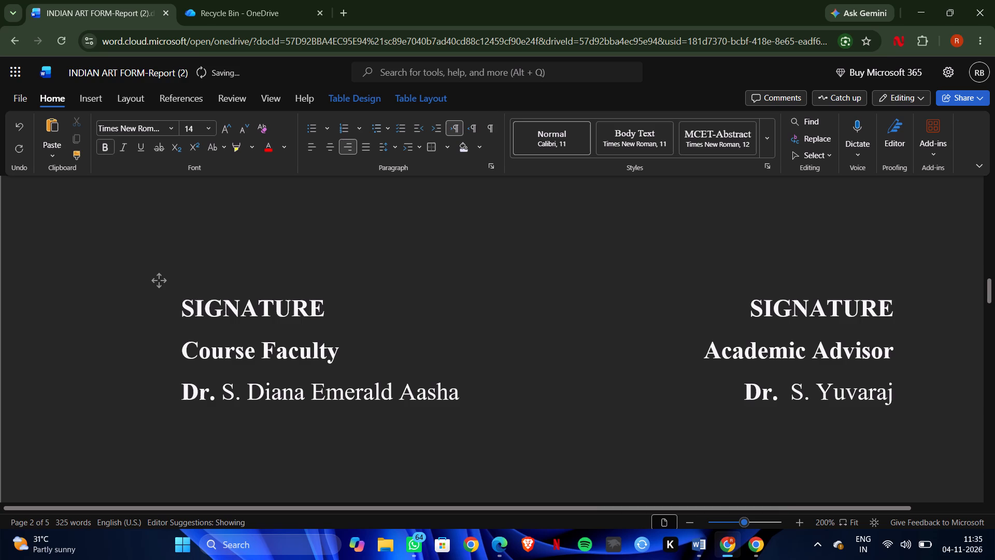
key("BackSpace")
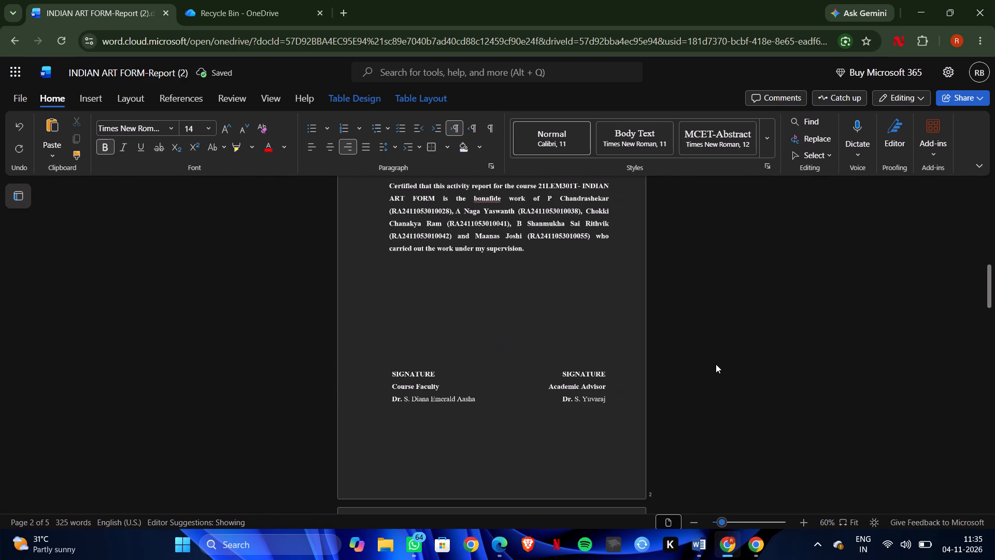
Look through the pages after the certificate signatures, from the table of contents to the marks table on page 4.
left_click(716, 364)
left_click_drag(716, 364, 552, 391)
scroll(552, 391, "down", 1)
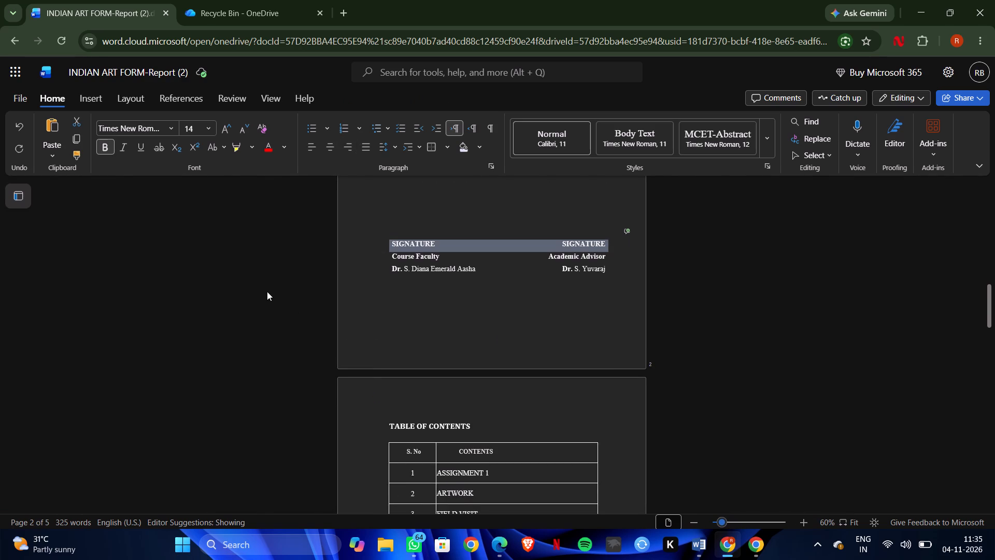
left_click(267, 291)
scroll(455, 344, "down", 4)
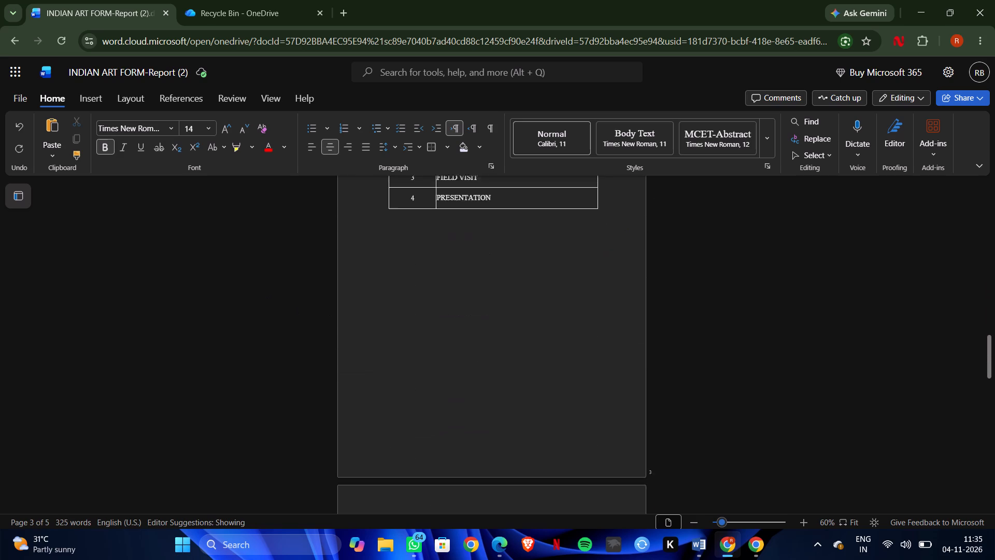
scroll(455, 344, "down", 3)
scroll(455, 344, "up", 3)
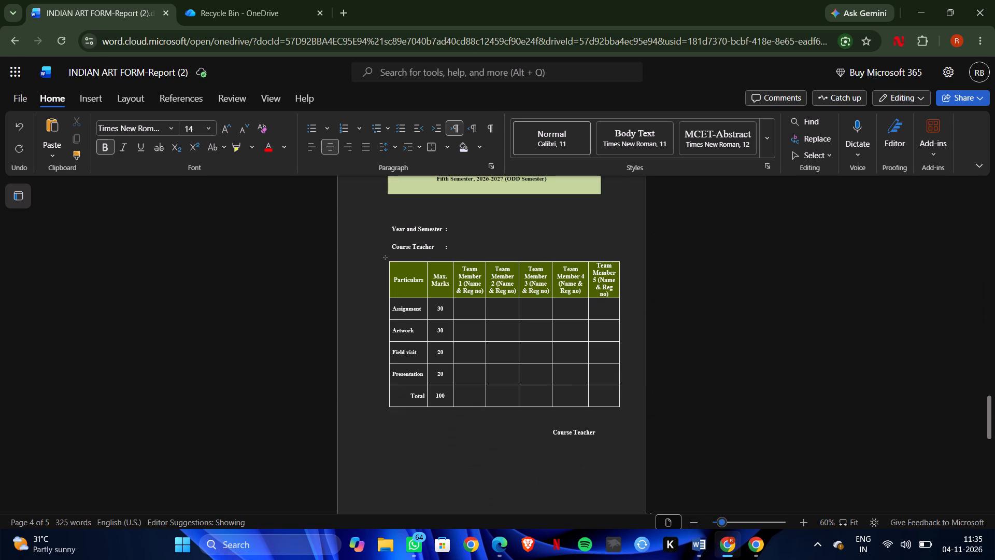
scroll(448, 404, "up", 1)
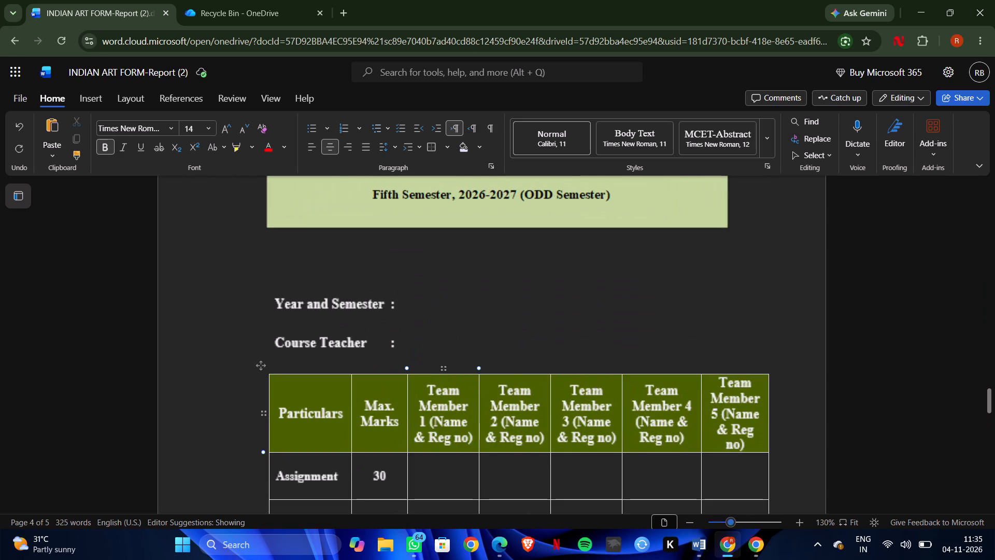
scroll(448, 404, "up", 2)
scroll(448, 404, "down", 2)
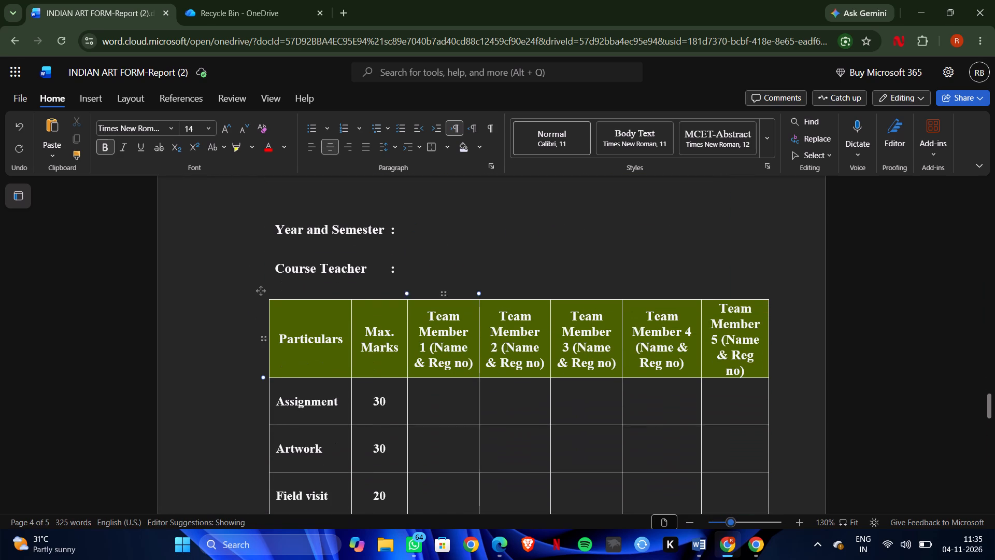
scroll(414, 365, "down", 1)
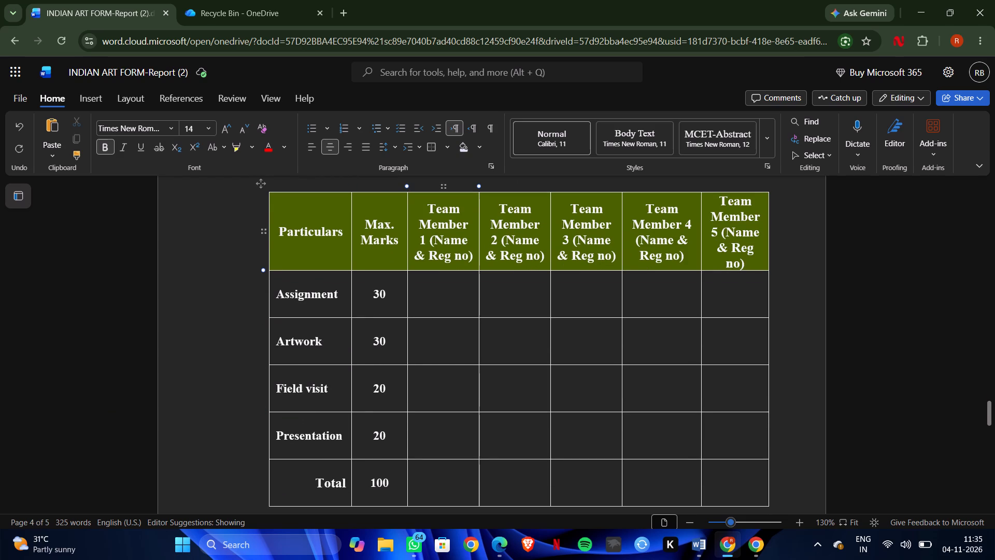
Replace "Reg no" in the marks table's Team Member 1 header with the first student's registration number.
left_click(462, 261)
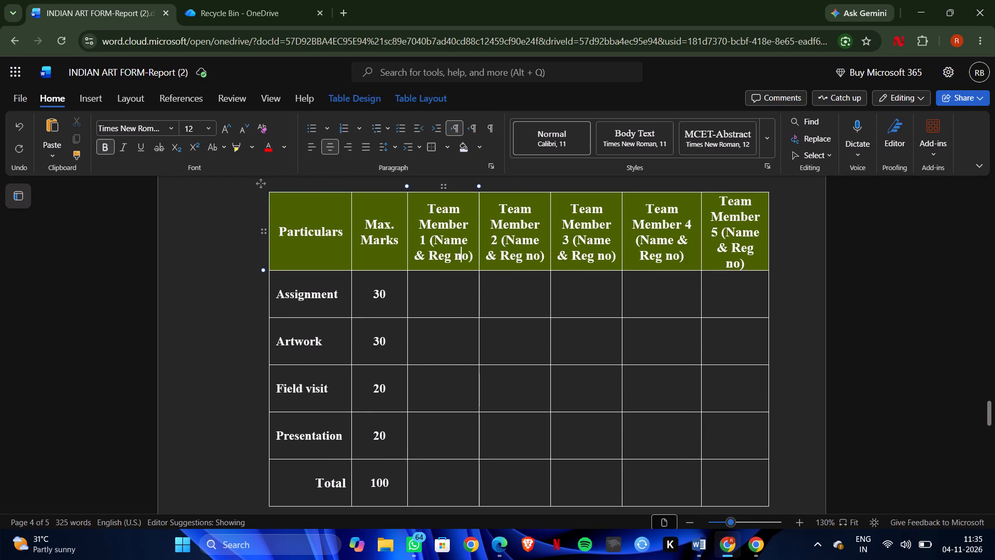
key("Right")
key("BackSpace")
key("BackSpace")
key("BackSpace")
key("BackSpace")
key("BackSpace")
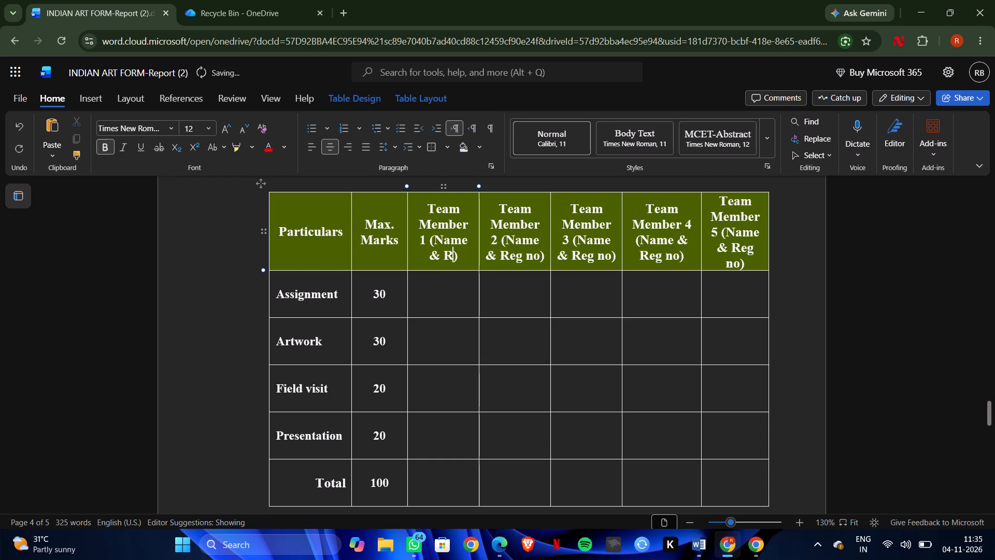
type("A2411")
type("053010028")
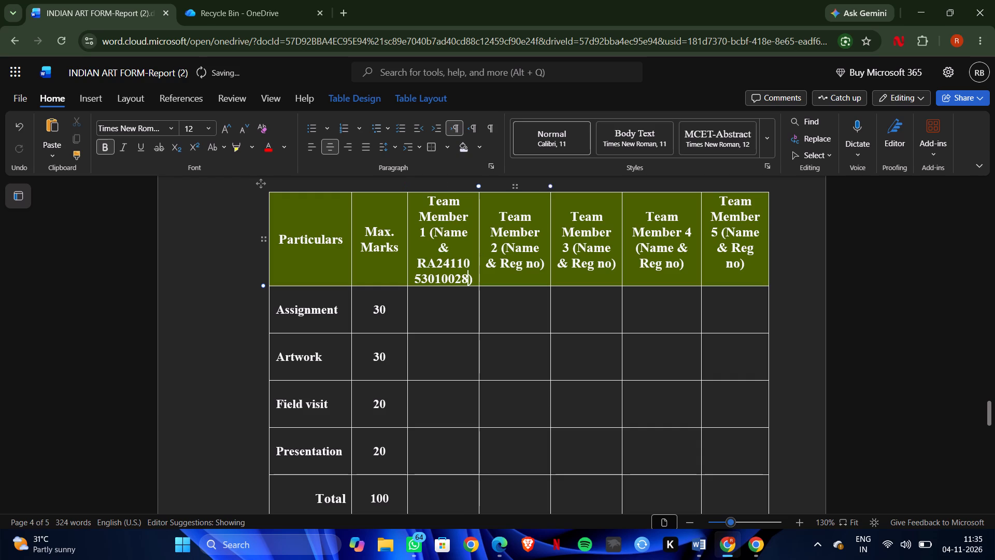
Replace "Name" in the Team Member 1 header with the first student's name without the initial, spelled as in the certificate.
left_click(466, 231)
key("BackSpace")
key("BackSpace")
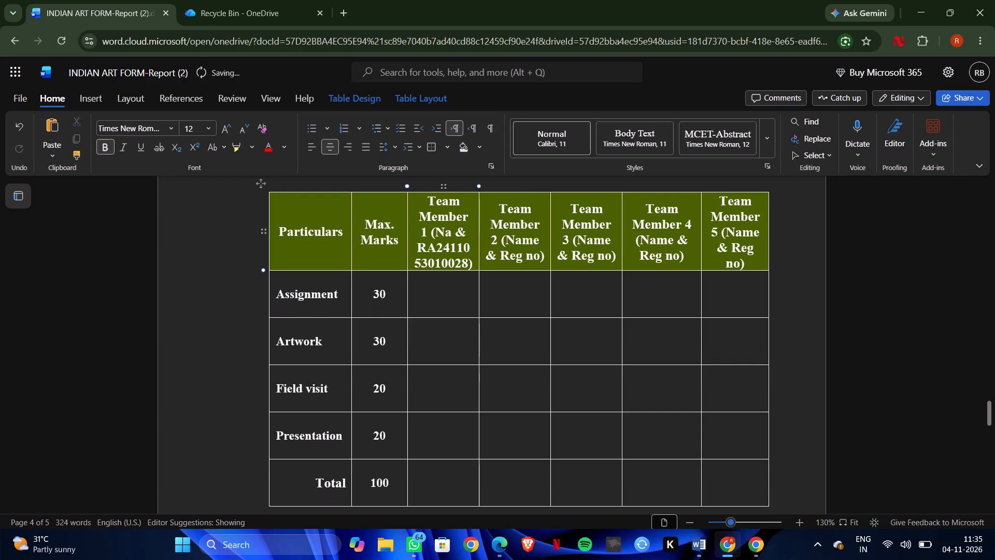
key("BackSpace")
key("BackSpace")
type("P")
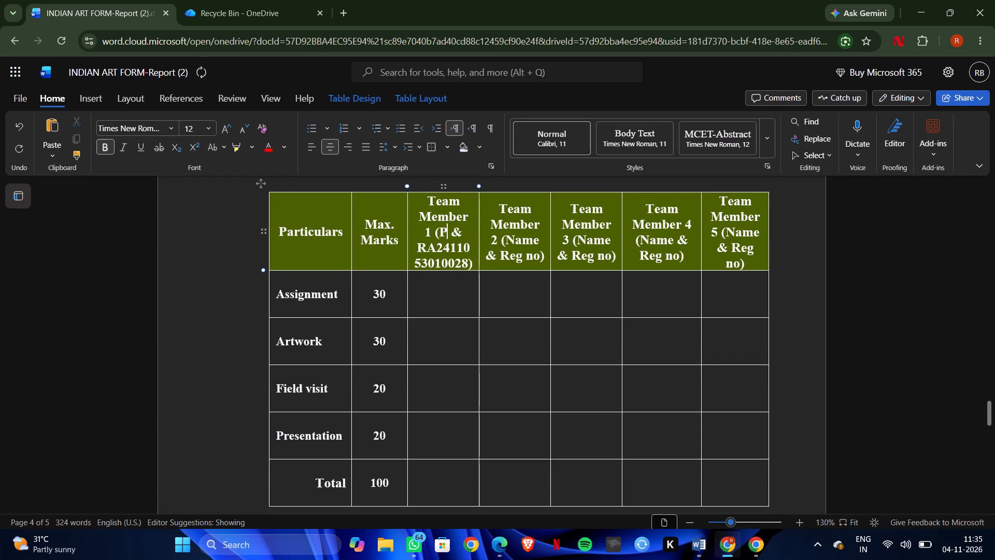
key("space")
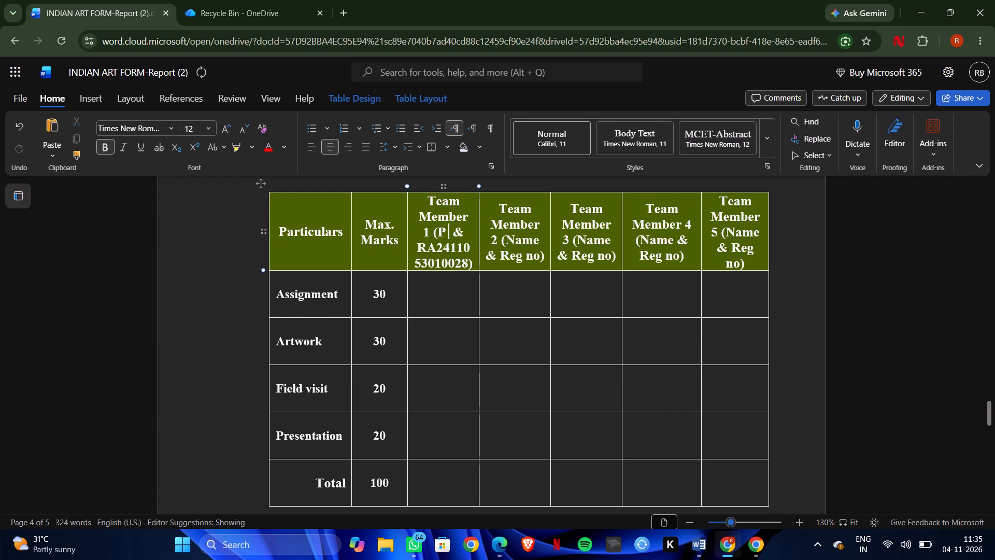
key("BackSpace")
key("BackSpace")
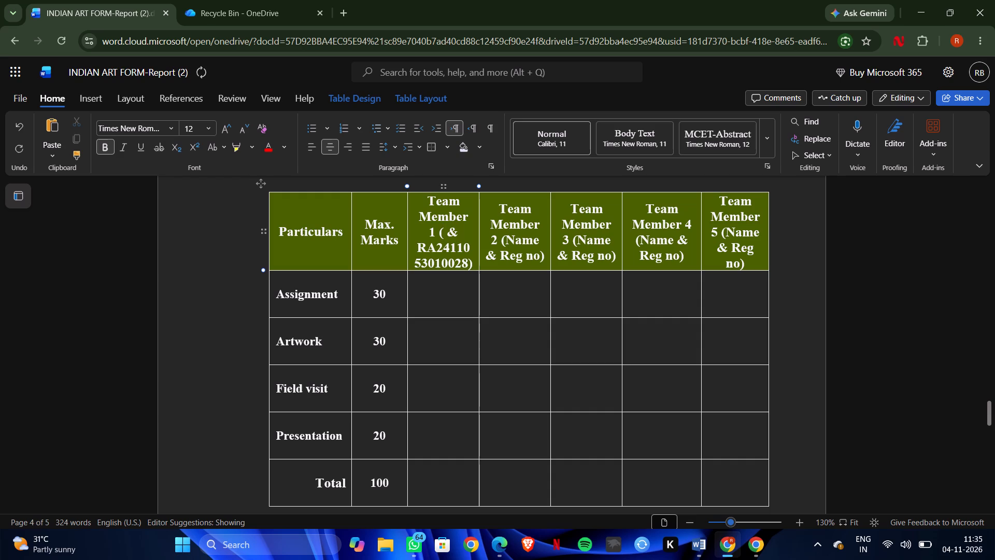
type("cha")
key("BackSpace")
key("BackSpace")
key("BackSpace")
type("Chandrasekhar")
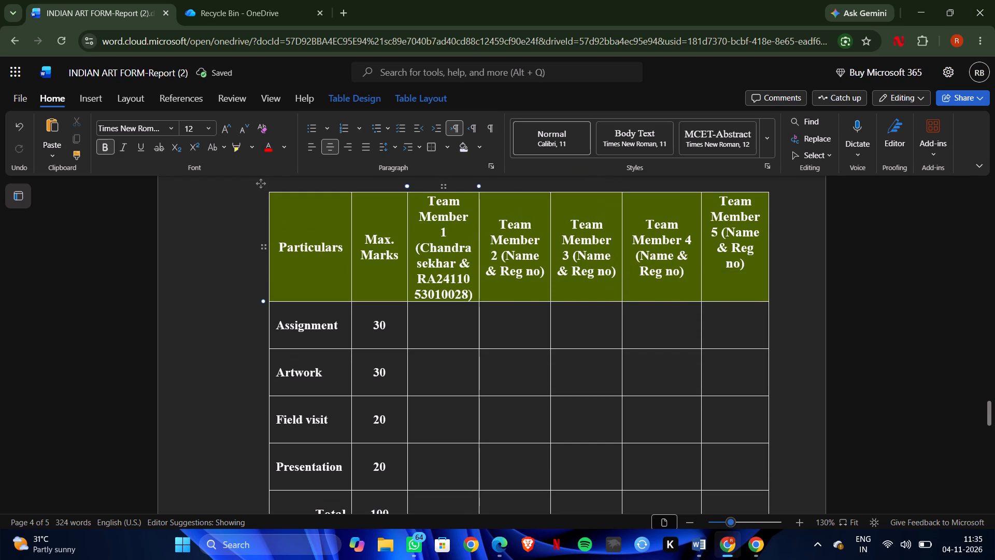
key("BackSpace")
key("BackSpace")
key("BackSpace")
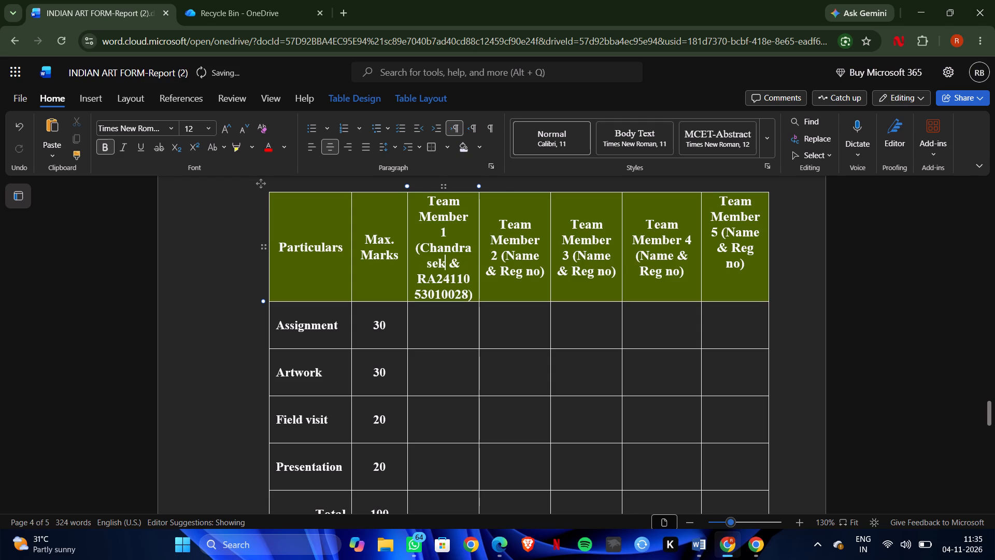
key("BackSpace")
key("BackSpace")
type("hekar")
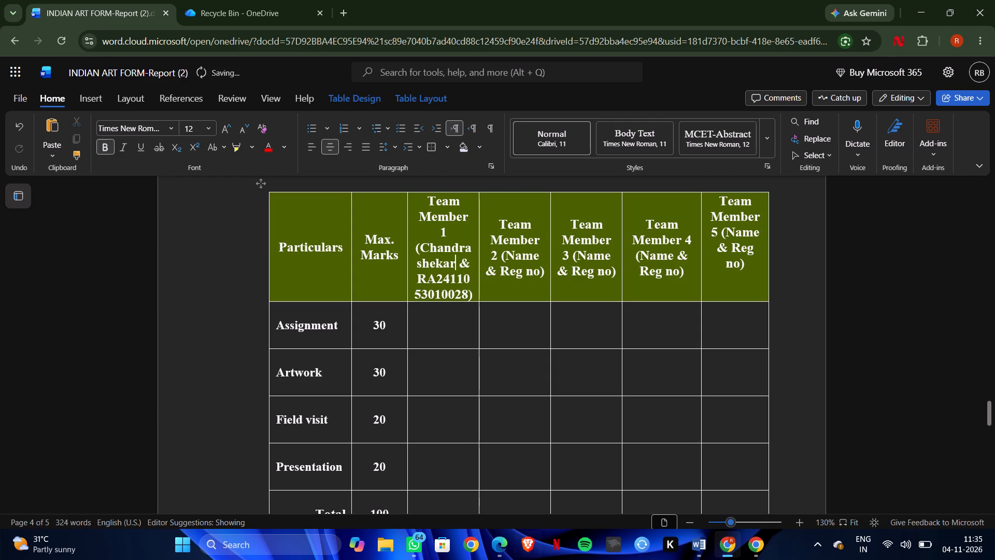
Check the students' names and registration numbers on the cover page of the reference PDF in Edge.
left_click(491, 477)
scroll(507, 289, "up", 2)
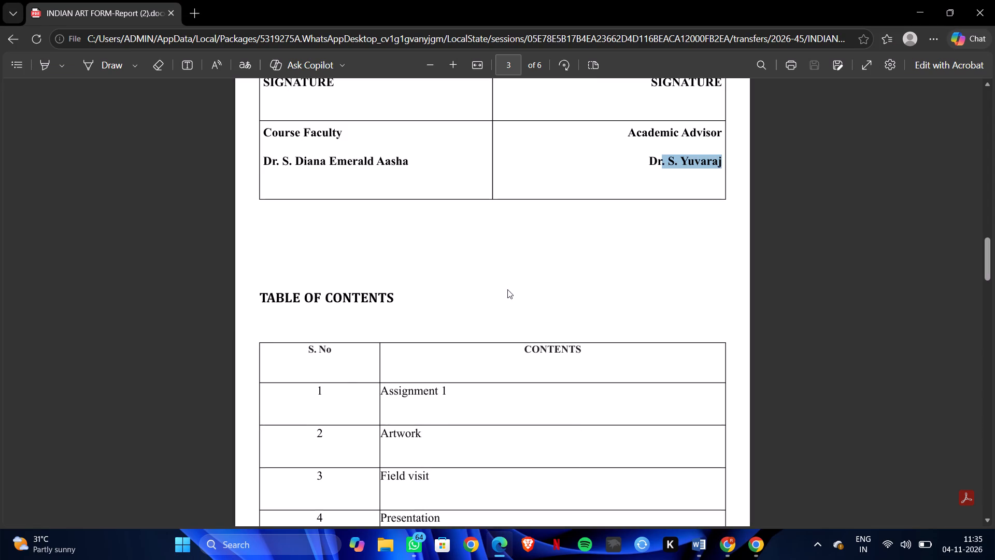
scroll(507, 289, "up", 9)
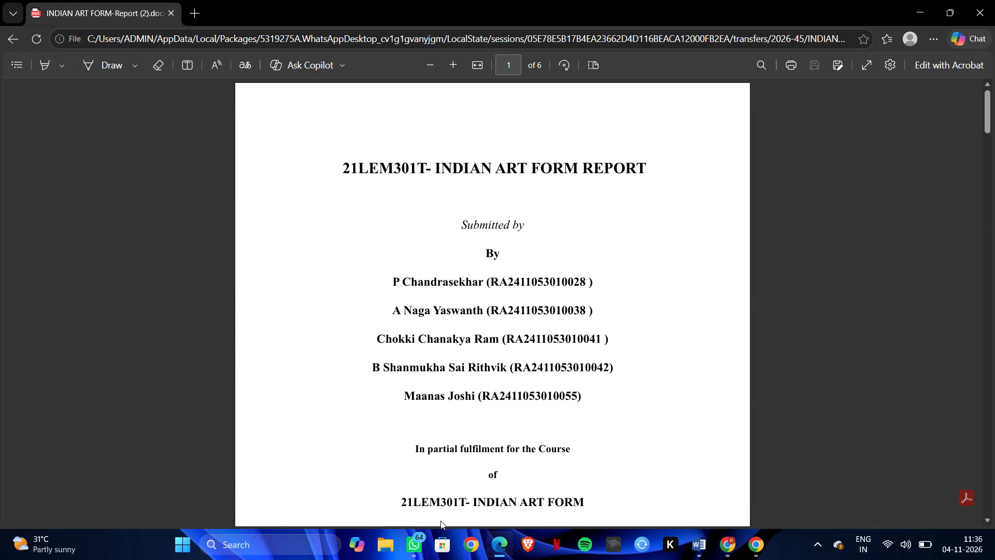
Switch back to the Word report in Chrome and correct the Team Member 1 name's spelling to match the reference PDF's cover page.
left_click(714, 494)
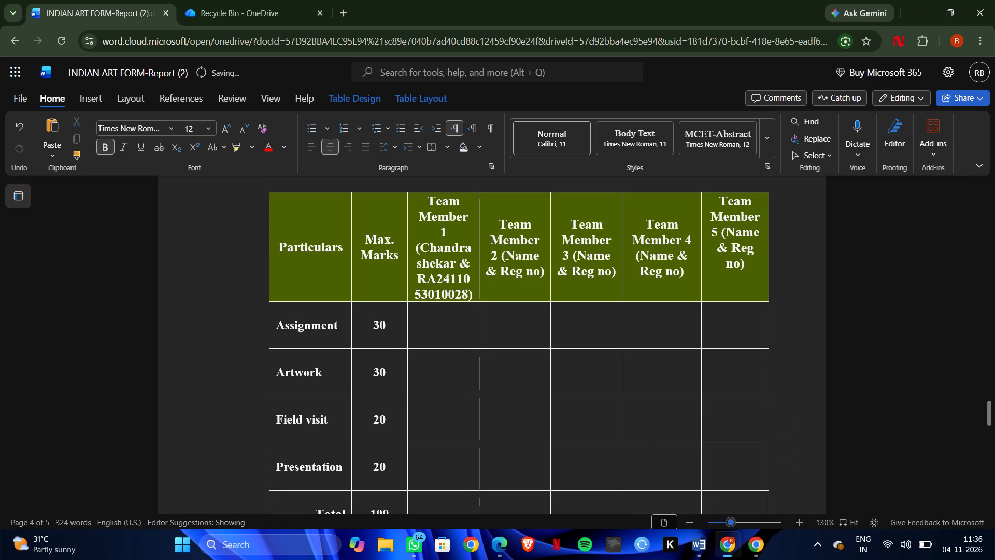
left_click(444, 271)
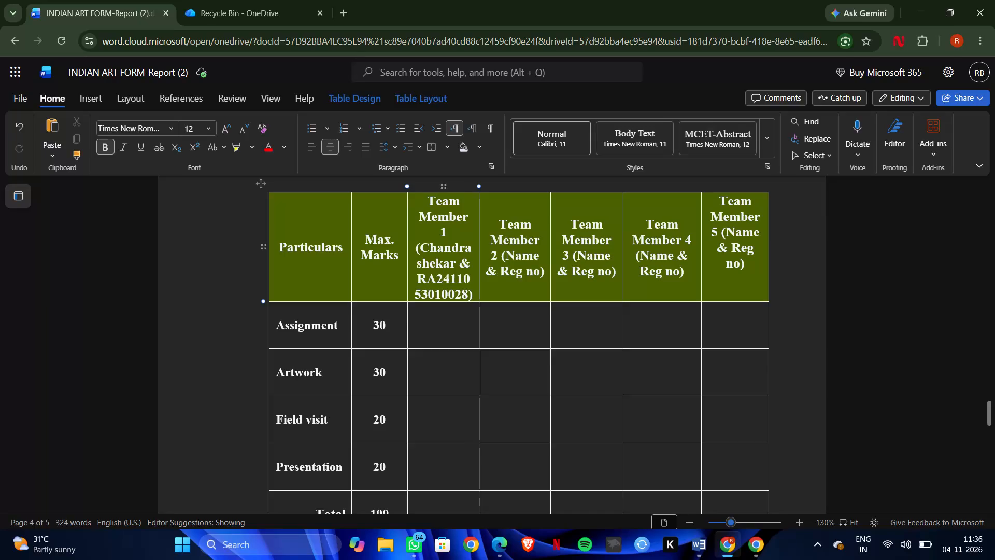
key("Left")
key("Left")
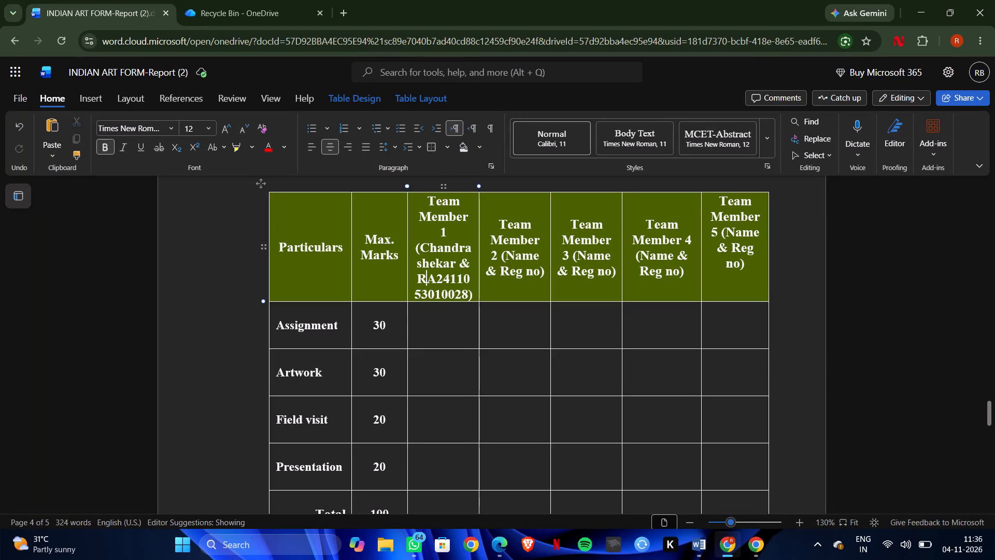
left_click(444, 261)
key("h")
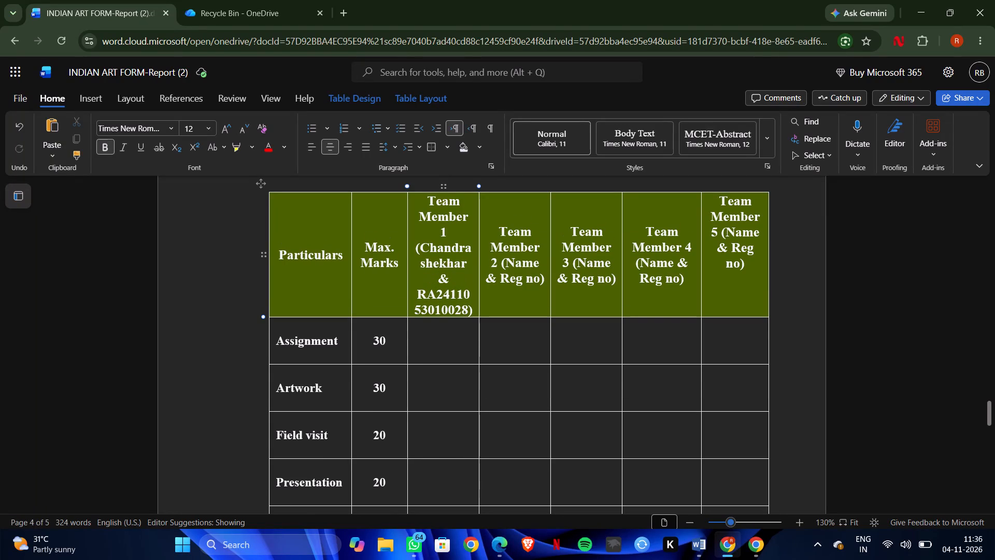
left_click(434, 264)
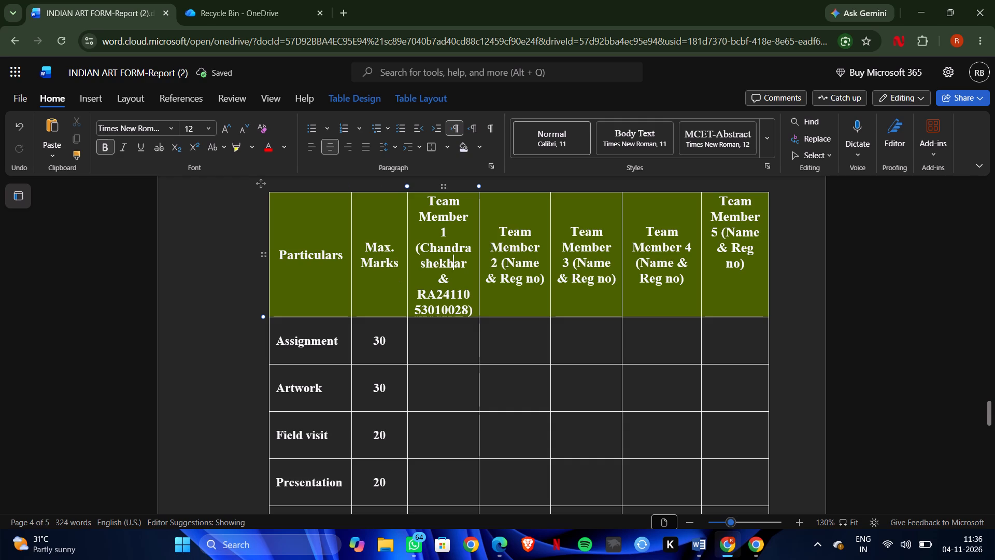
key("BackSpace")
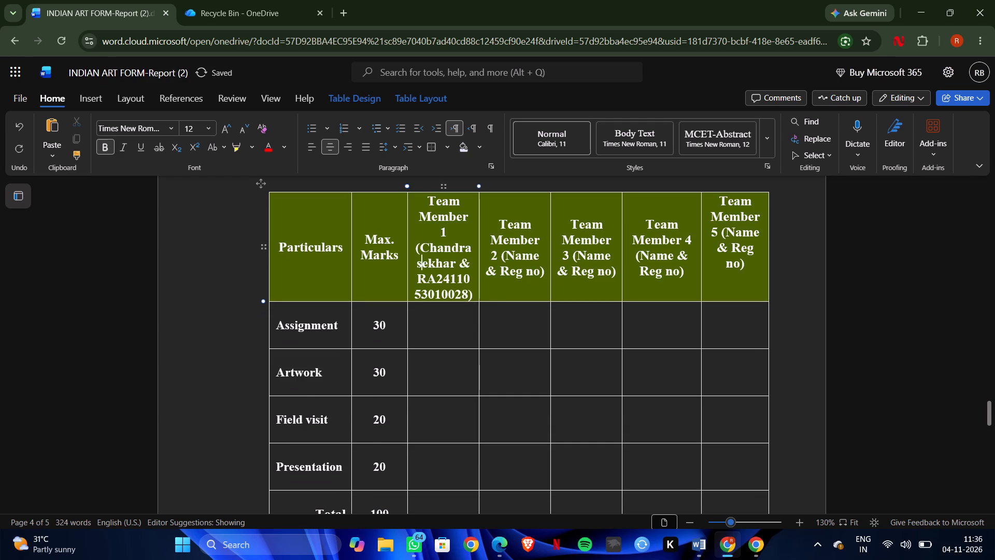
Replace "Name" in the Team Member 2 header with the last word of the second student's name.
left_click(540, 253)
key("BackSpace")
key("BackSpace")
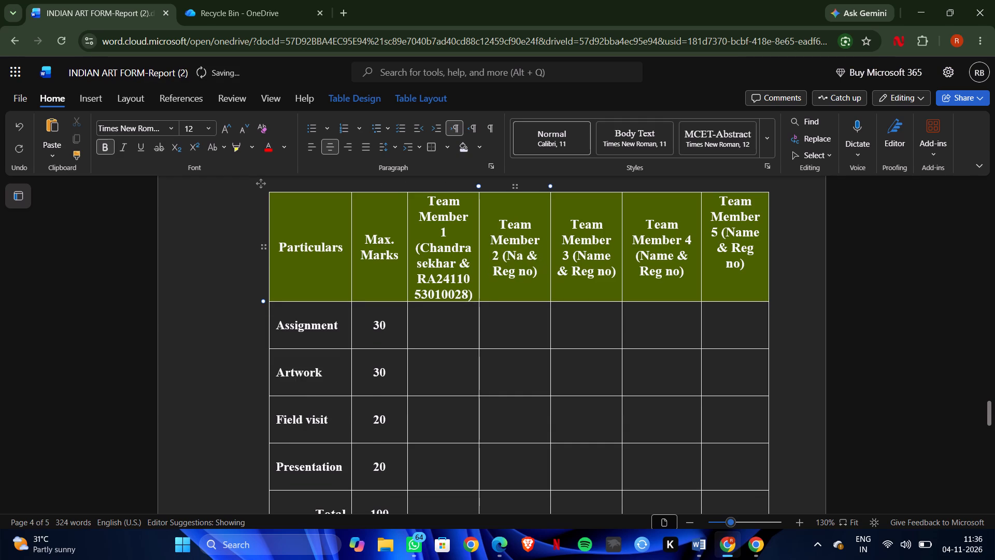
key("BackSpace")
key("BackSpace")
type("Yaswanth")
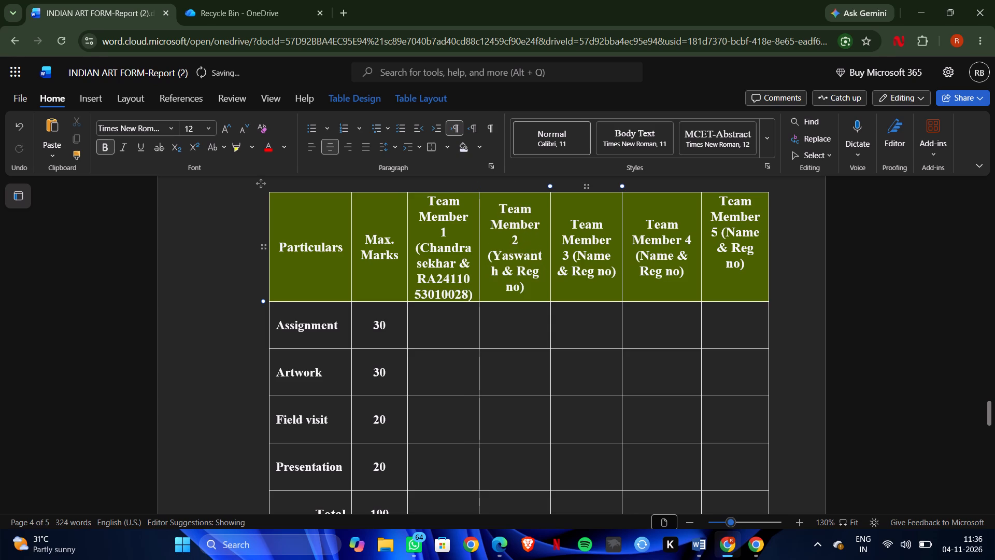
Replace "Reg no" in the Team Member 2 header with the second student's registration number.
left_click(517, 290)
key("BackSpace")
key("BackSpace")
key("BackSpace")
key("BackSpace")
key("BackSpace")
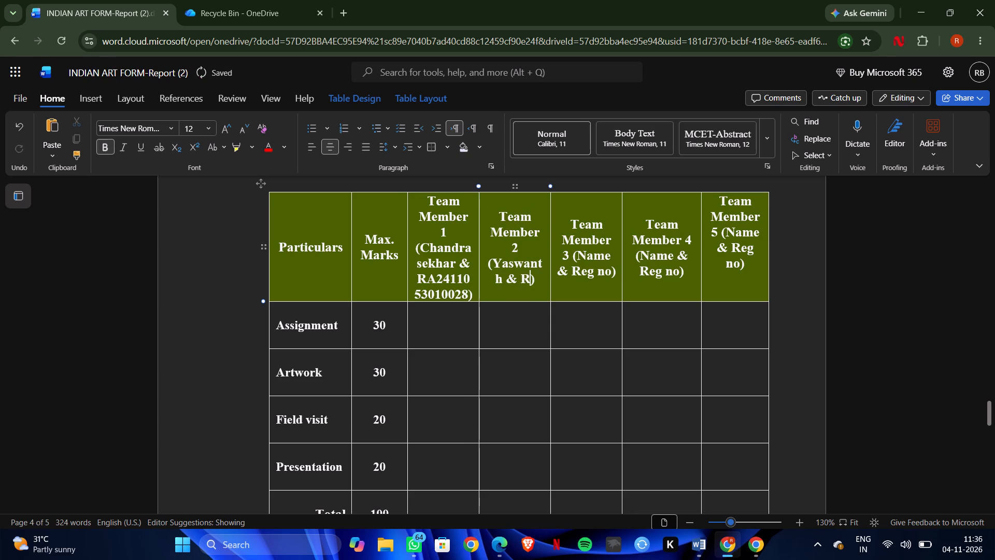
key("BackSpace")
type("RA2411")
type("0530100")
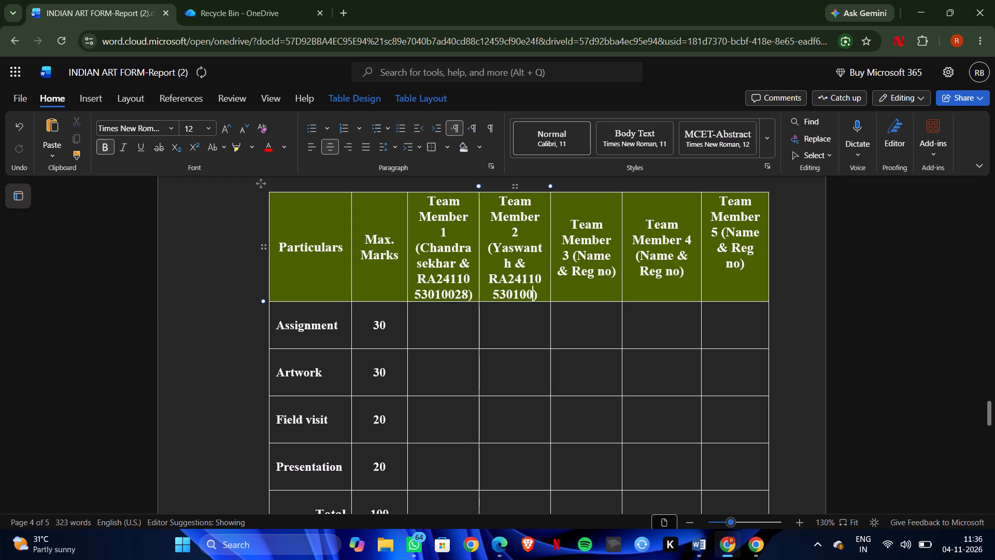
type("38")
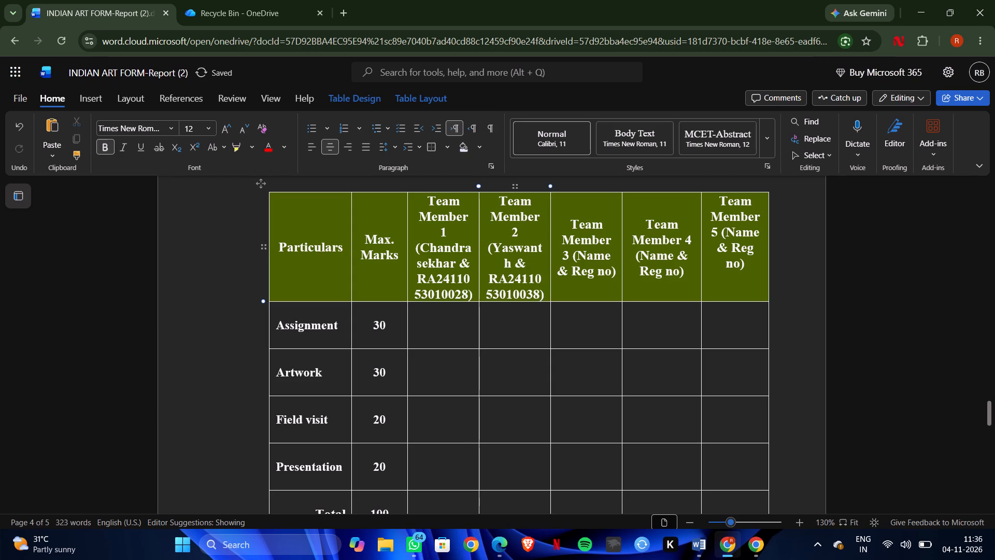
Replace "Reg no" in the Team Member 3 header with the third student's registration number.
left_click(607, 275)
key("Right")
key("BackSpace")
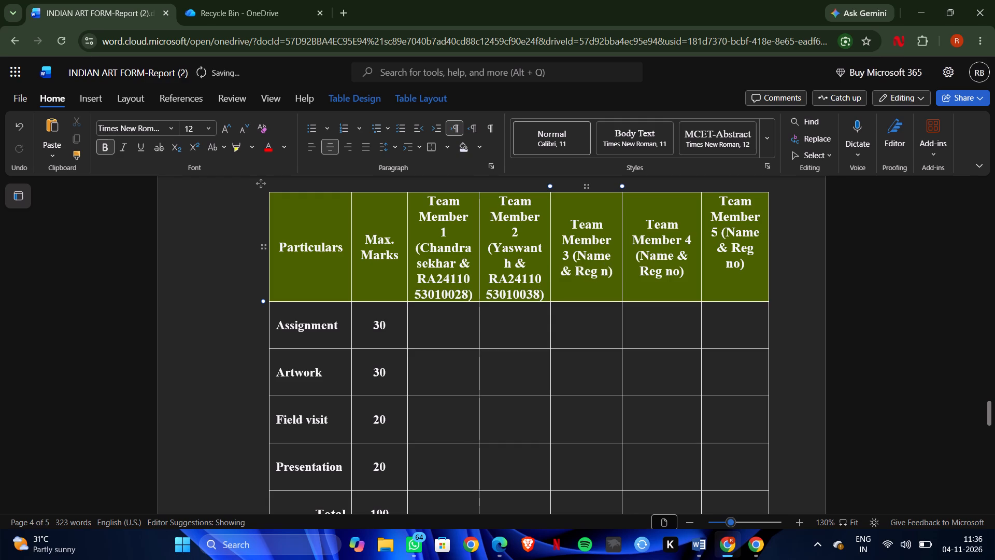
key("BackSpace")
key("BackSpace")
key("BackSpace")
key("BackSpace")
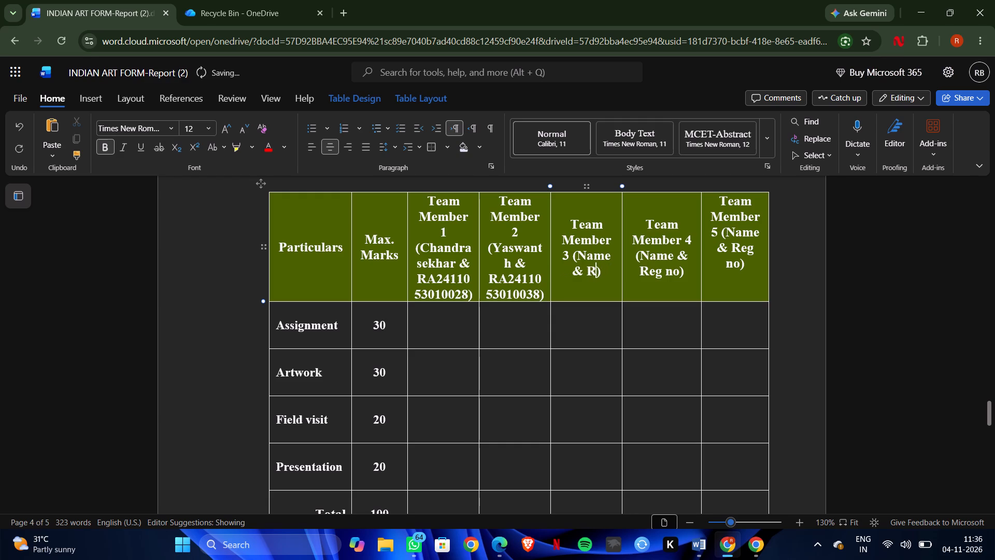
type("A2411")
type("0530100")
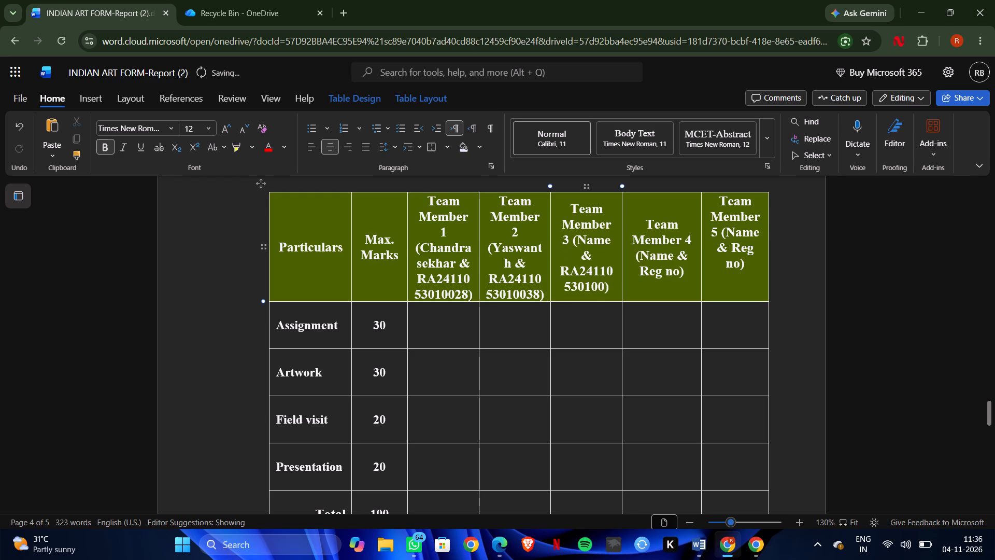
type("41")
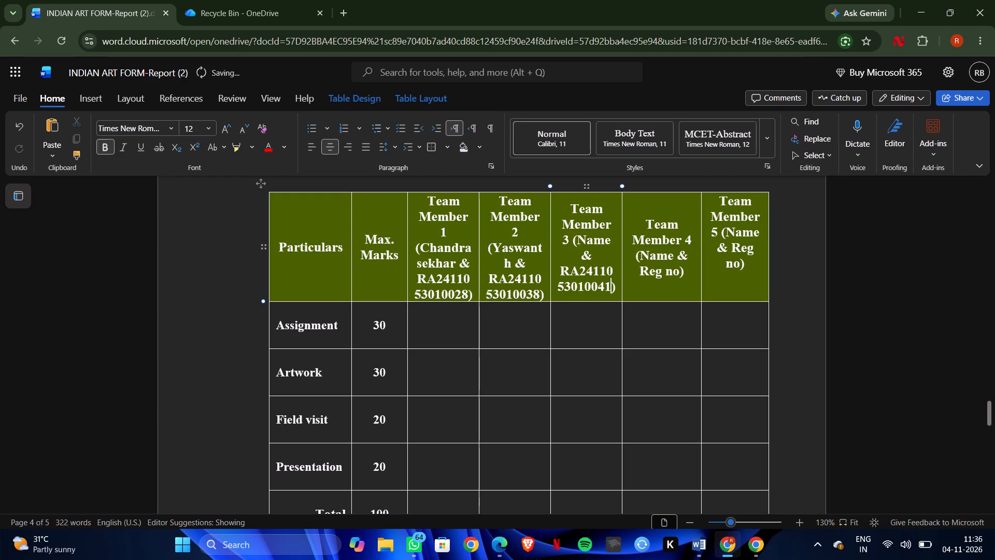
Replace "Name" in the Team Member 3 header with the middle word of the third student's name.
left_click(608, 241)
key("BackSpace")
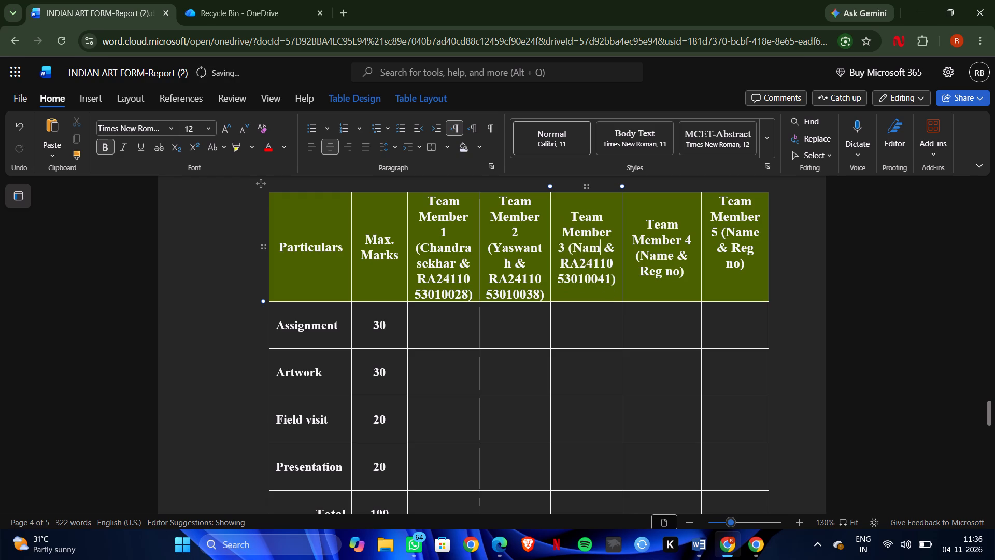
key("BackSpace")
key("BackSpace")
key("BackSpace")
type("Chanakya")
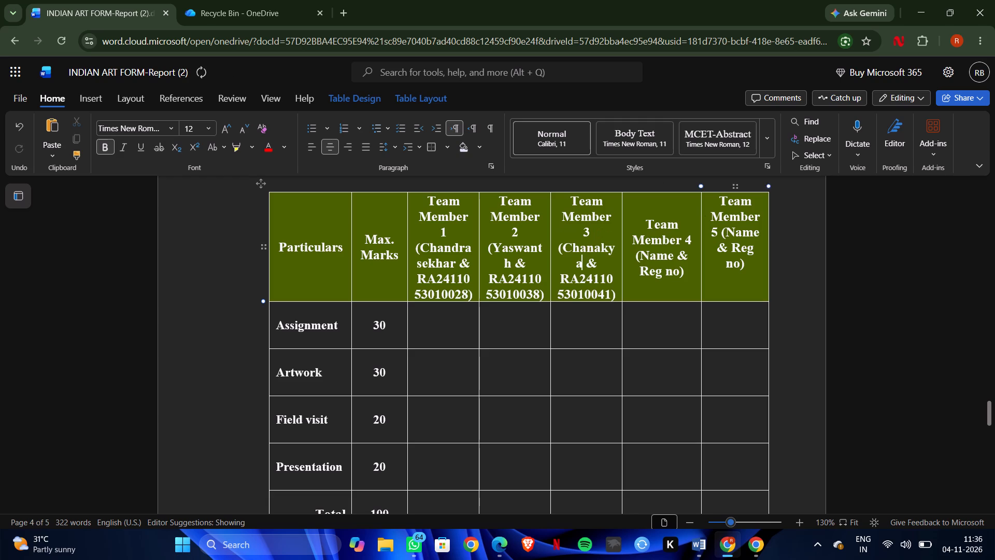
Replace "Name" in the Team Member 4 header with the last word of the fourth student's name.
left_click(672, 255)
key("BackSpace")
key("BackSpace")
key("BackSpace")
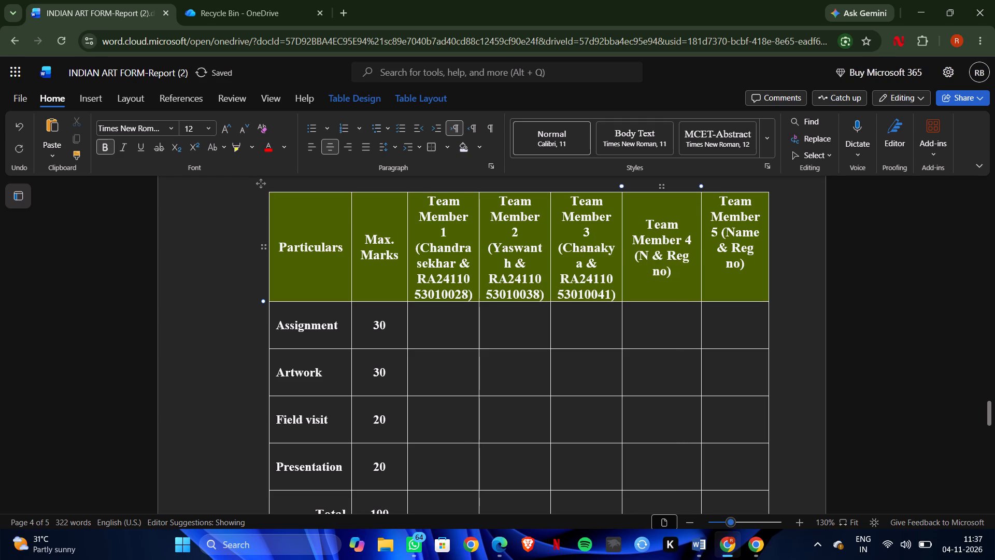
key("BackSpace")
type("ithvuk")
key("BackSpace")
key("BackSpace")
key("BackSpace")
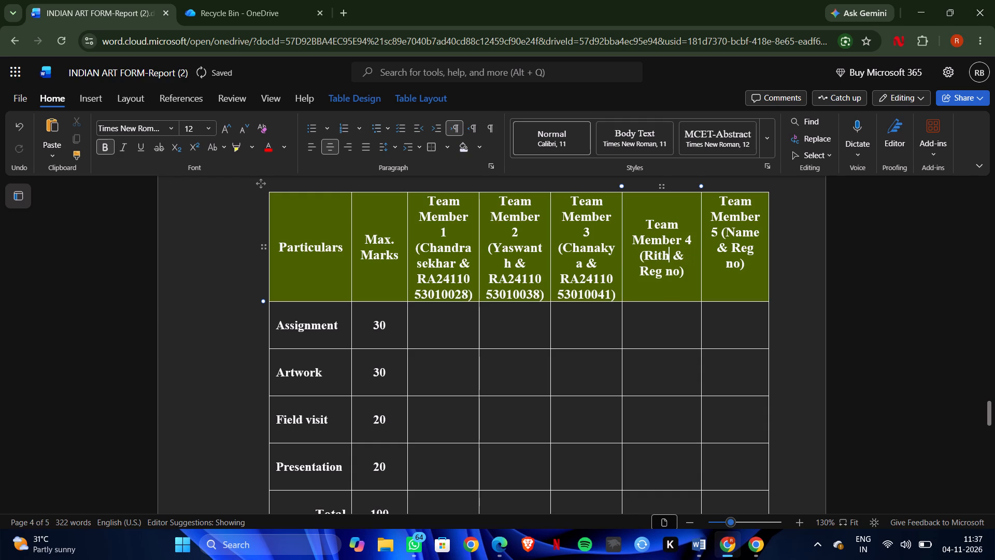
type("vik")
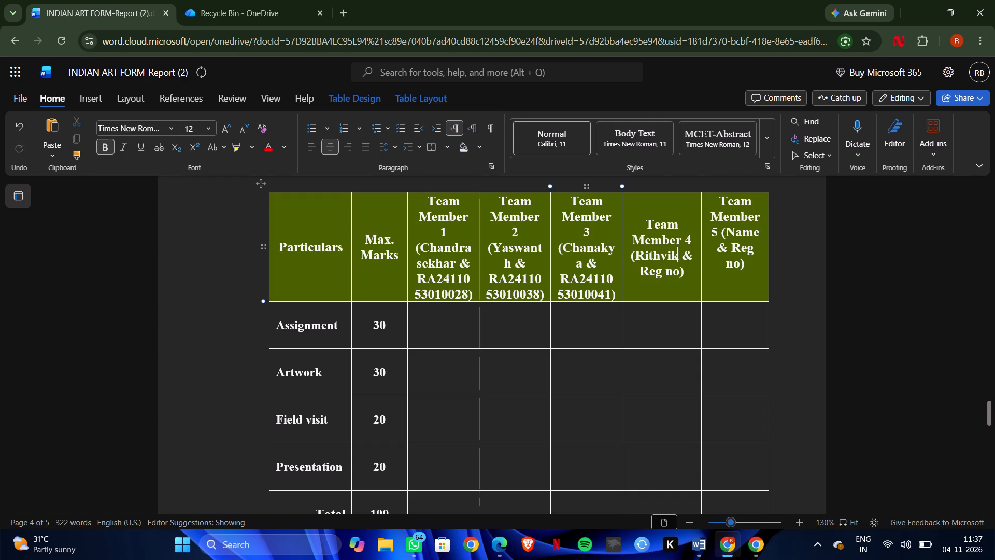
Replace "Reg no" in the Team Member 4 header with a copy of Team Member 3's registration number, adapting the last digit to the fourth student's number.
left_click_drag(558, 276, 584, 281)
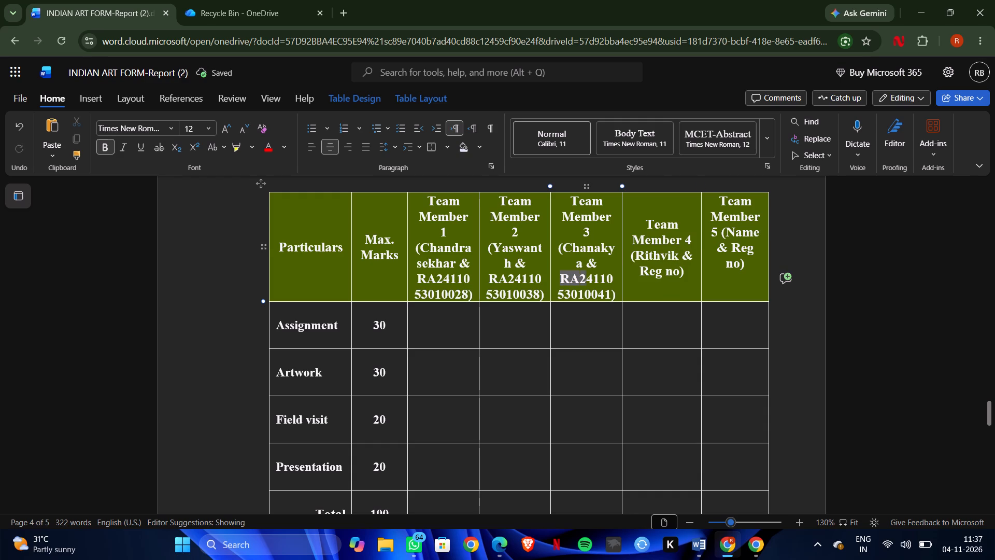
left_click_drag(584, 281, 608, 291)
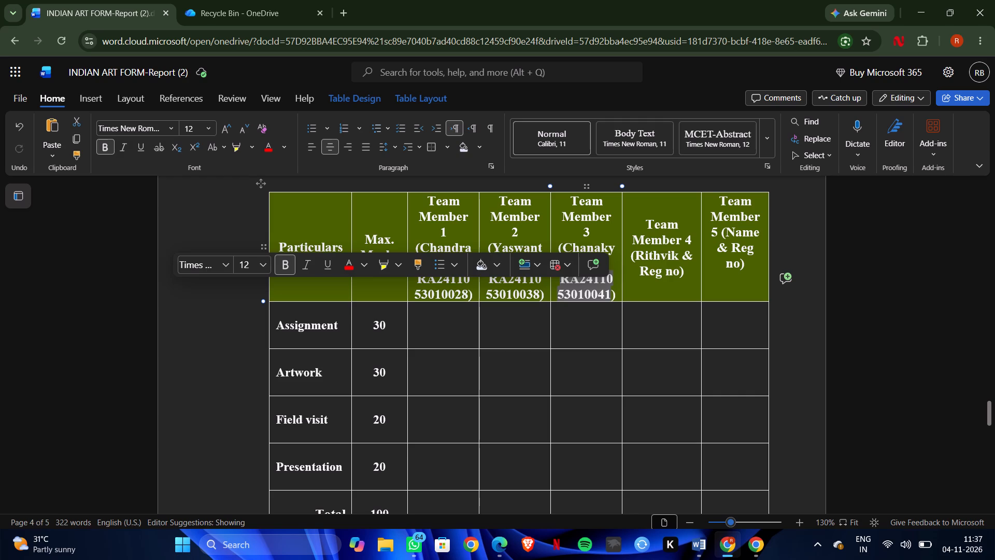
key("ctrl+v")
key("ctrl+c")
key("ctrl+z")
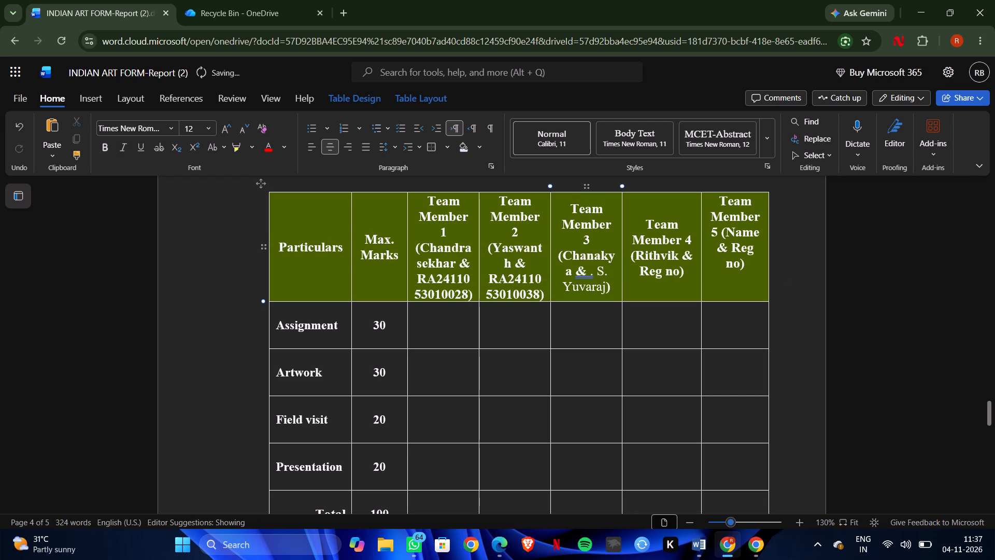
key("ctrl+c")
key("ctrl+c")
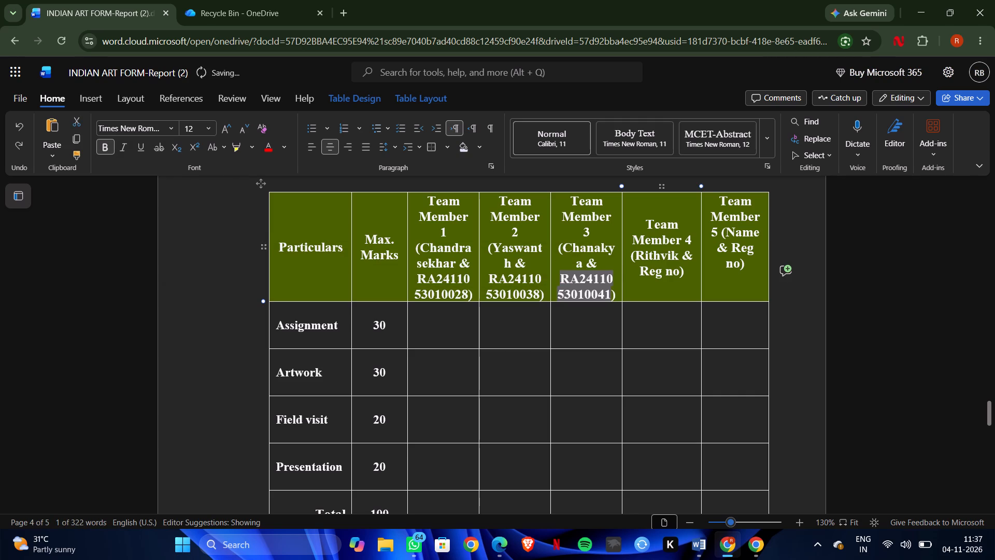
left_click_drag(639, 265, 665, 267)
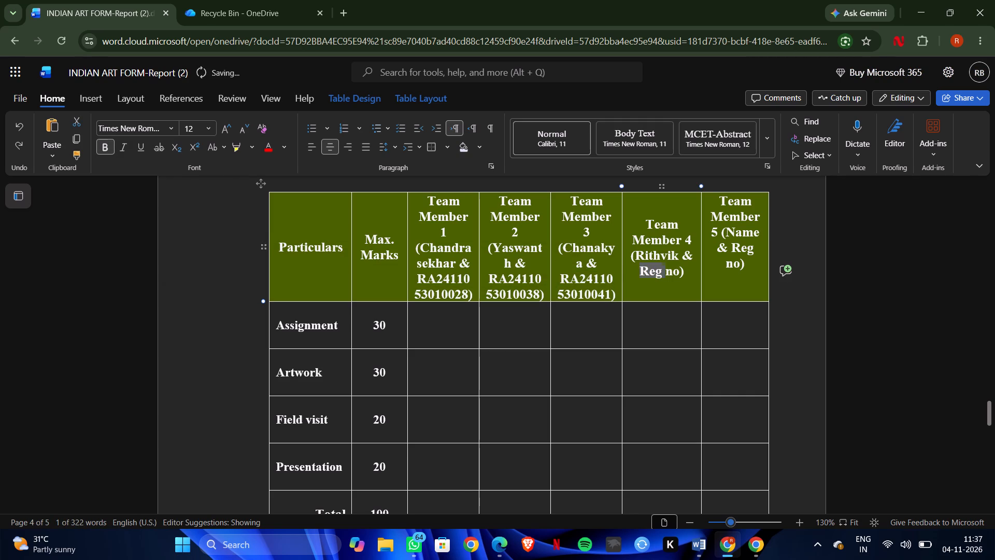
left_click_drag(665, 267, 677, 268)
key("BackSpace")
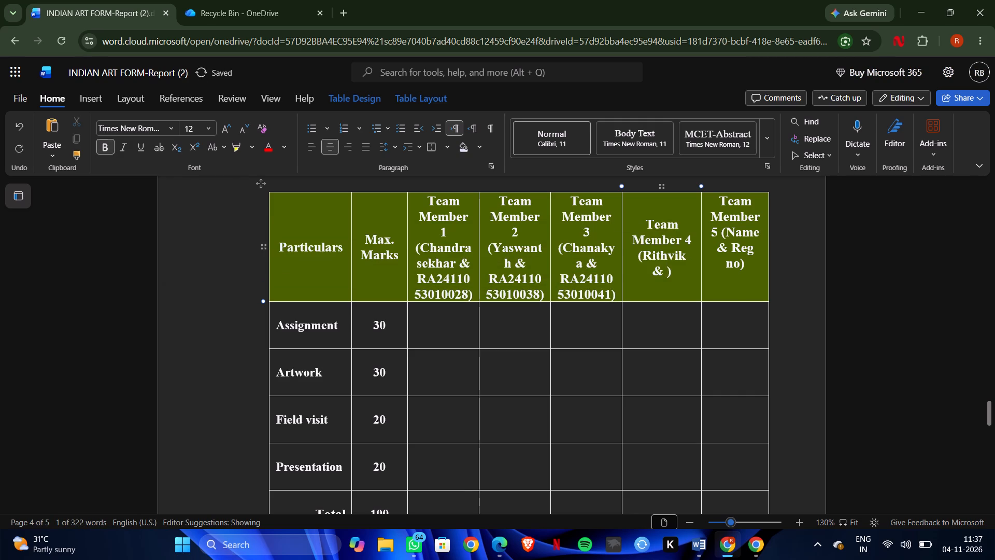
key("ctrl+v")
key("BackSpace")
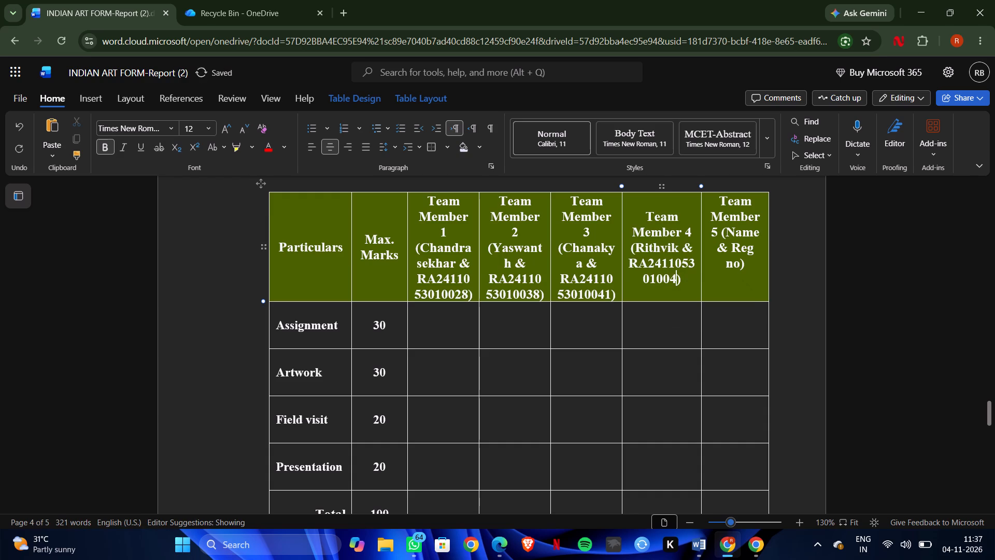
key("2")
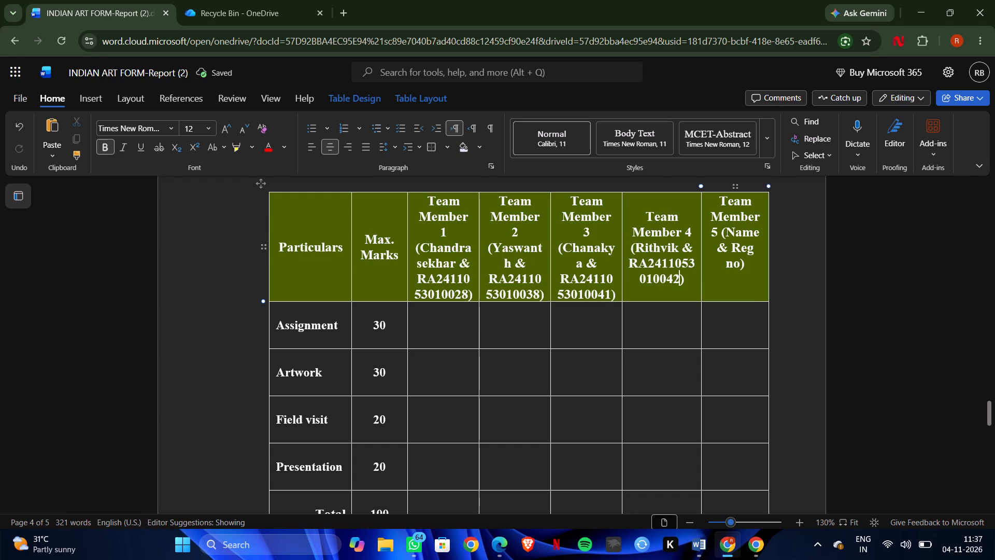
Replace "Reg no" in the Team Member 5 header with the copied registration number, adapting its last two digits to the fifth student's number.
left_click_drag(731, 242, 746, 259)
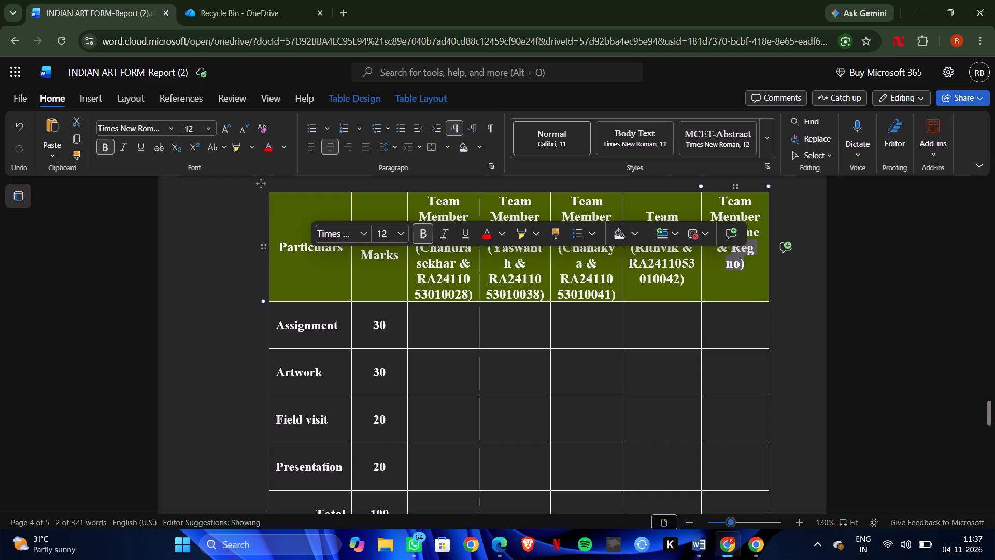
left_click(740, 262)
key("BackSpace")
key("BackSpace")
key("BackSpace")
key("BackSpace")
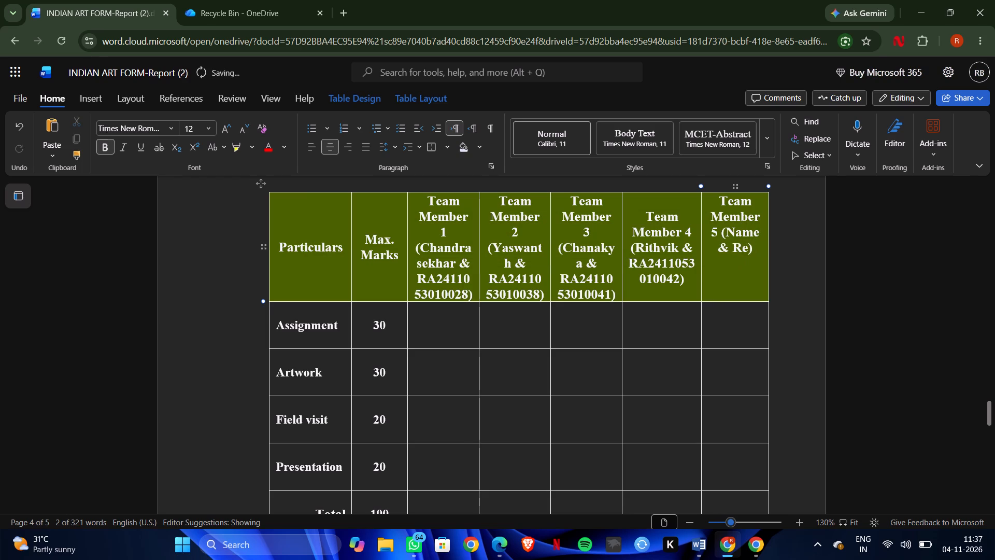
key("BackSpace")
key("BackSpace")
key("ctrl+v")
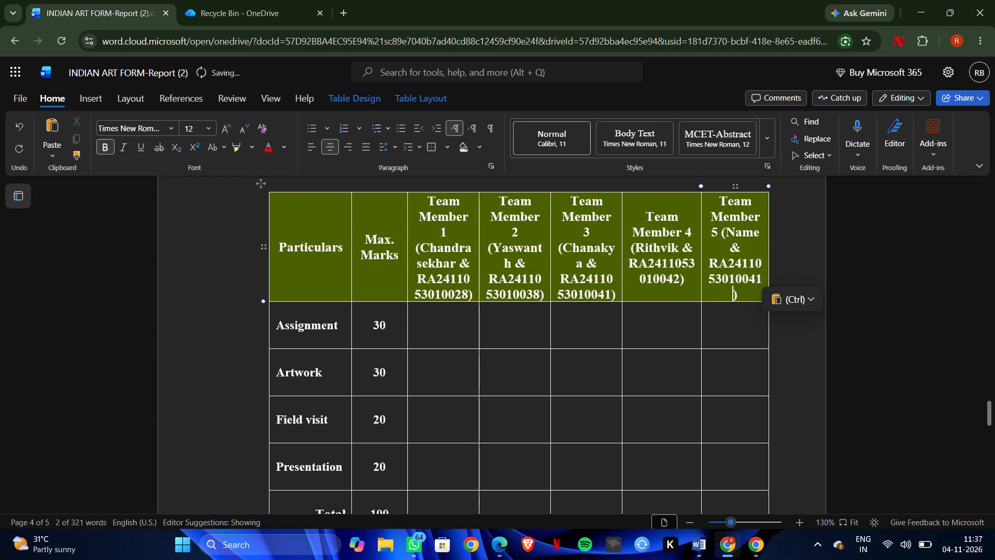
key("BackSpace")
key("BackSpace")
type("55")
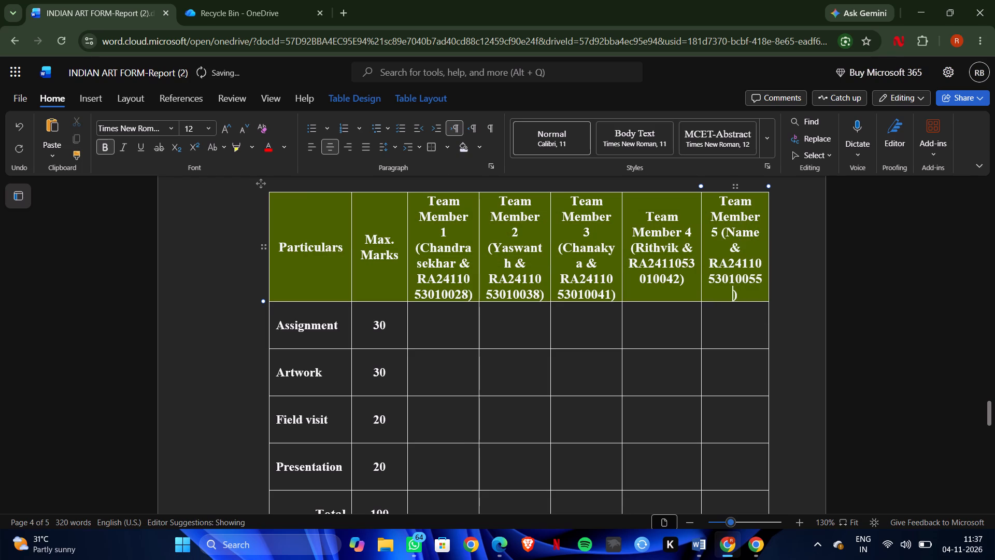
Replace "Name" in the Team Member 5 header with the first word of the fifth student's name.
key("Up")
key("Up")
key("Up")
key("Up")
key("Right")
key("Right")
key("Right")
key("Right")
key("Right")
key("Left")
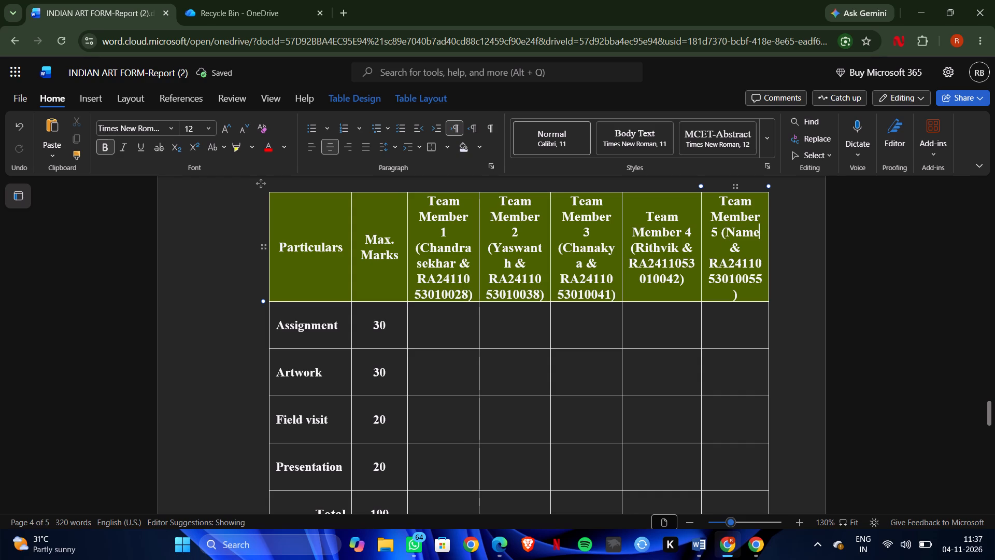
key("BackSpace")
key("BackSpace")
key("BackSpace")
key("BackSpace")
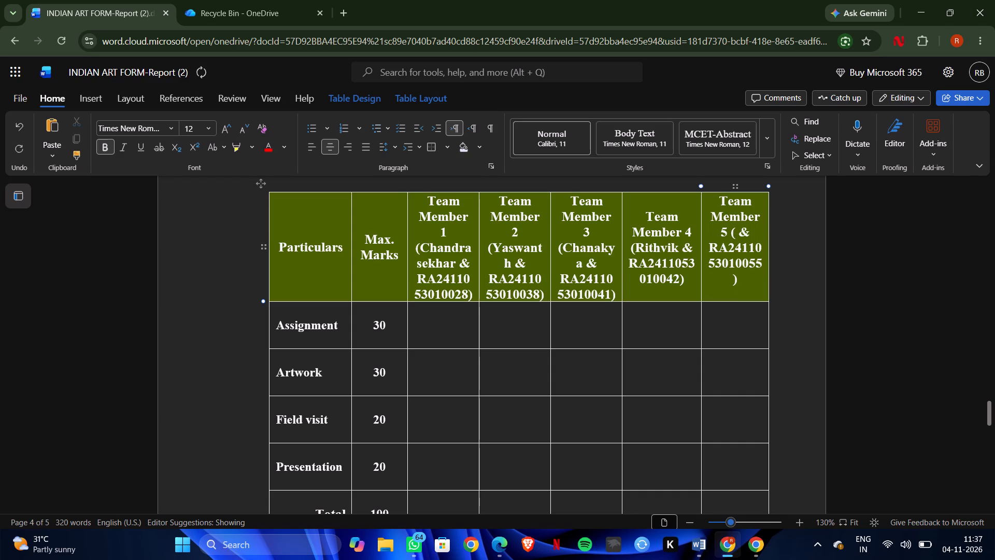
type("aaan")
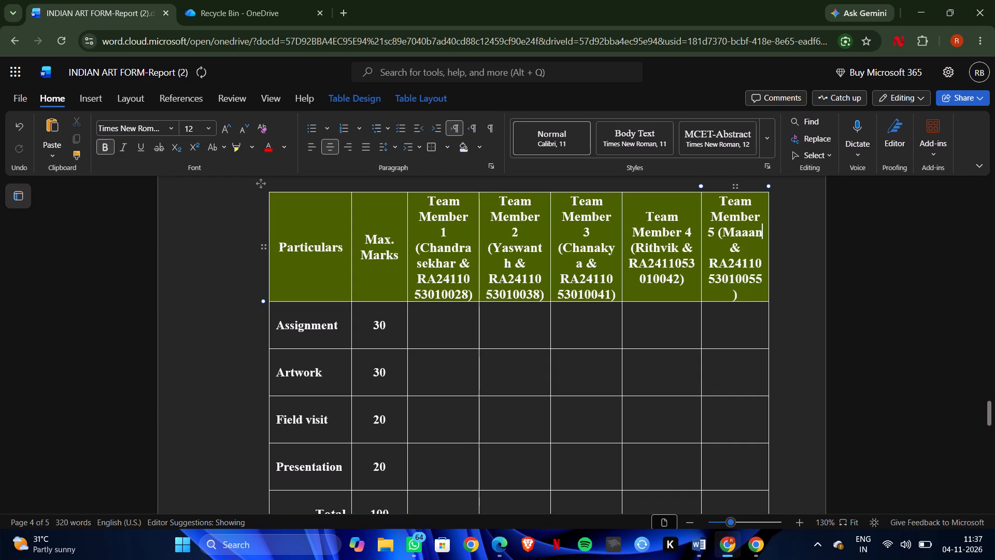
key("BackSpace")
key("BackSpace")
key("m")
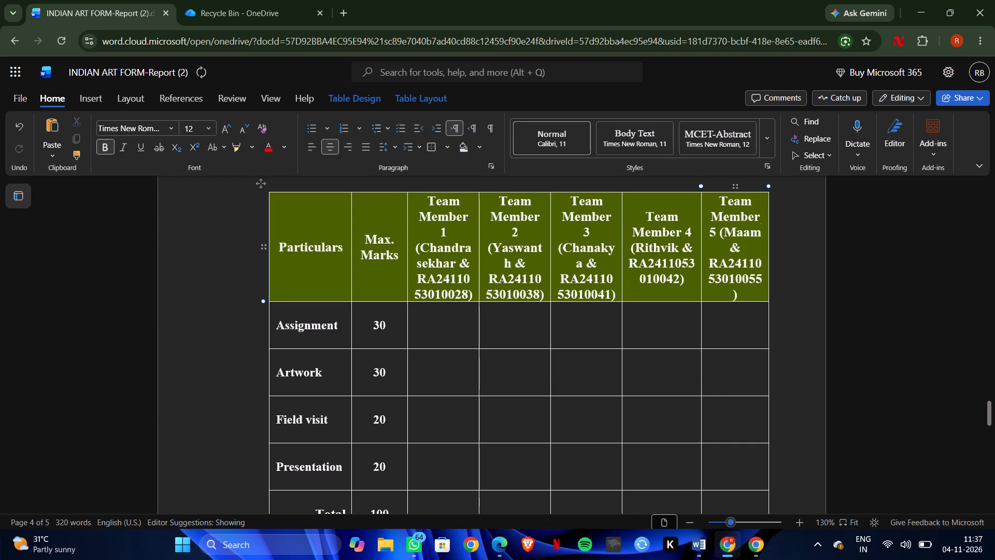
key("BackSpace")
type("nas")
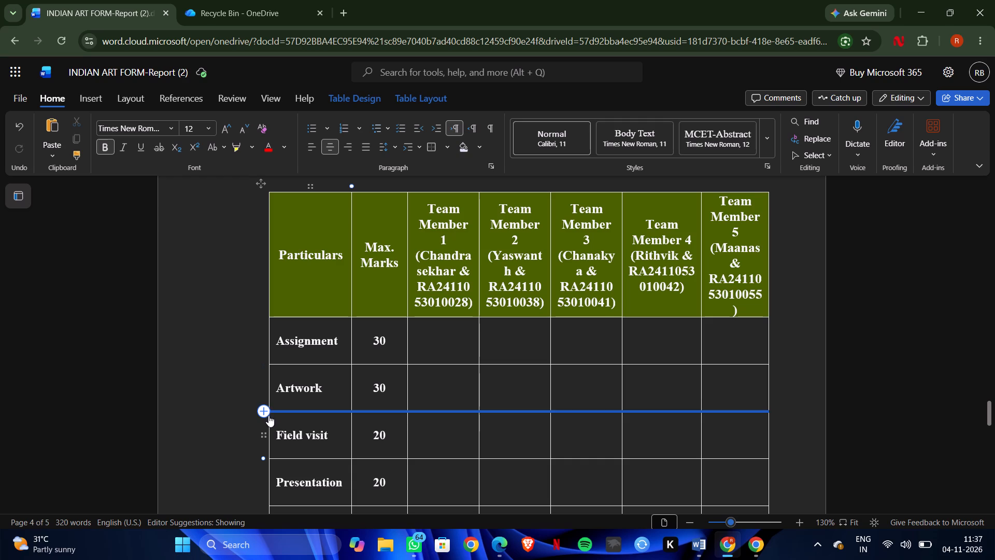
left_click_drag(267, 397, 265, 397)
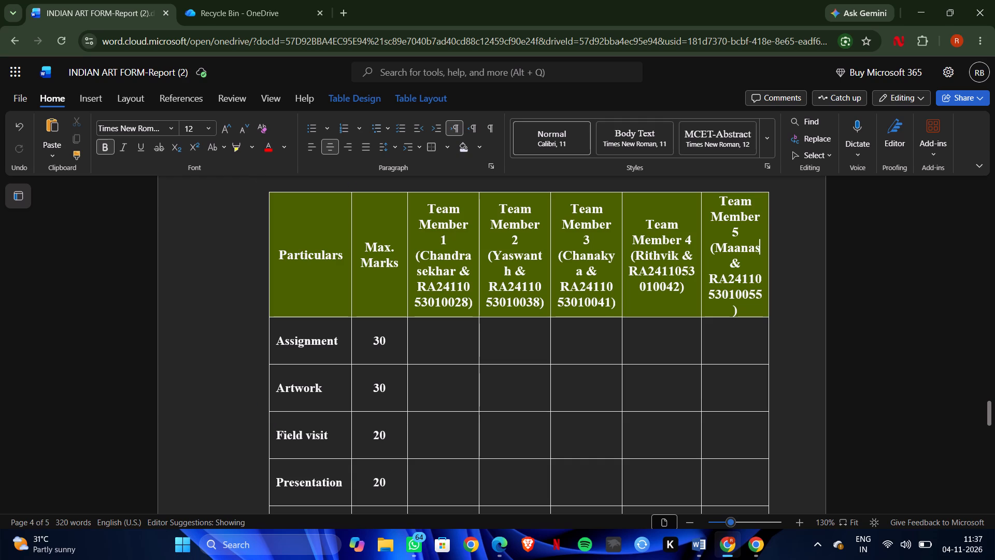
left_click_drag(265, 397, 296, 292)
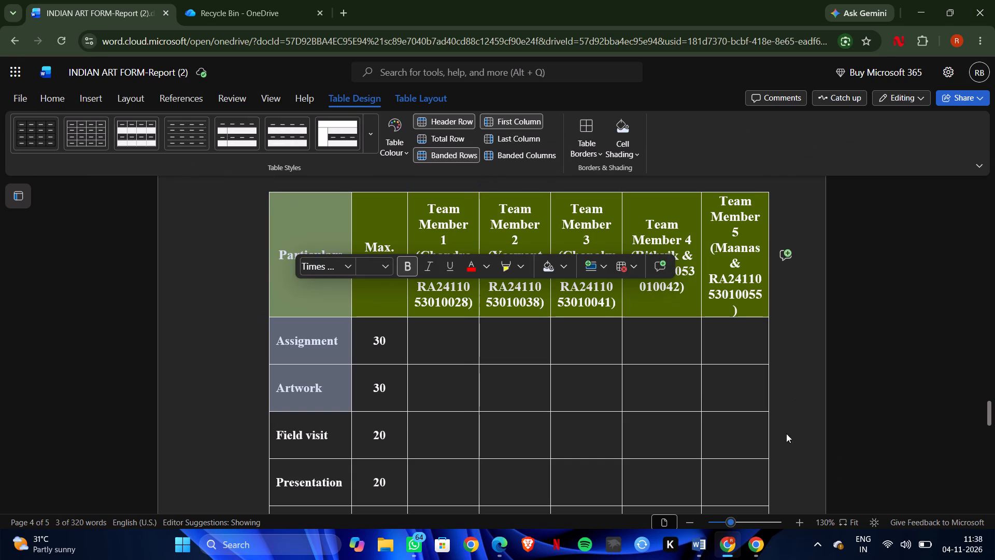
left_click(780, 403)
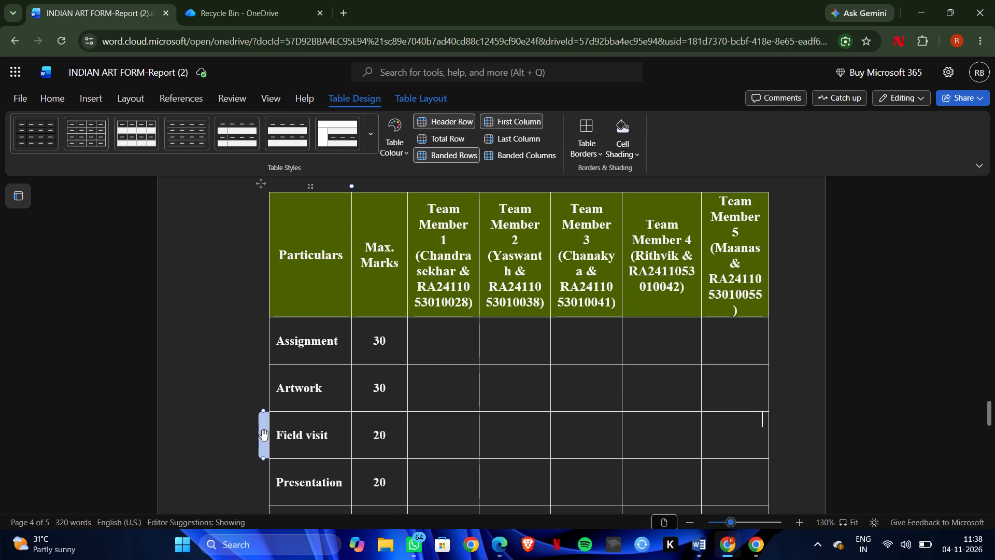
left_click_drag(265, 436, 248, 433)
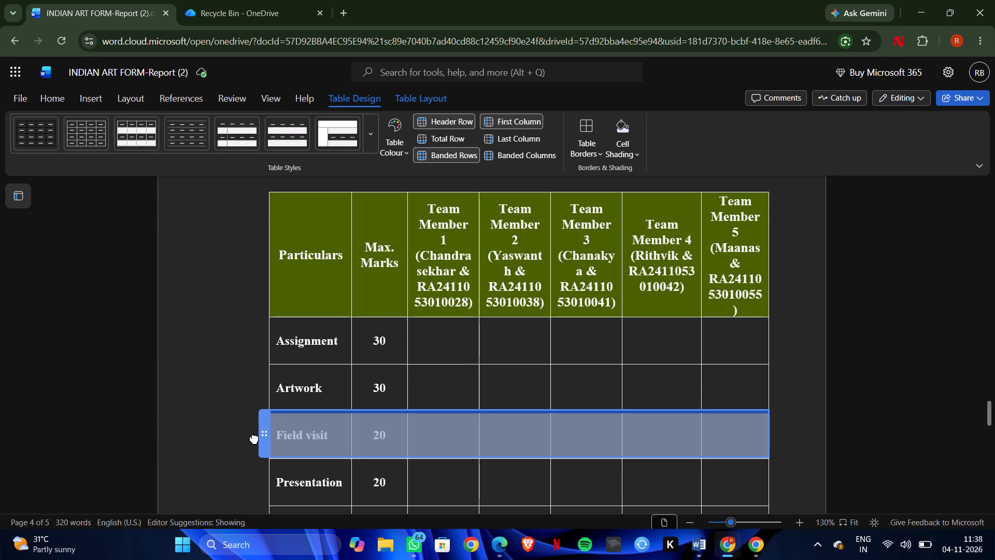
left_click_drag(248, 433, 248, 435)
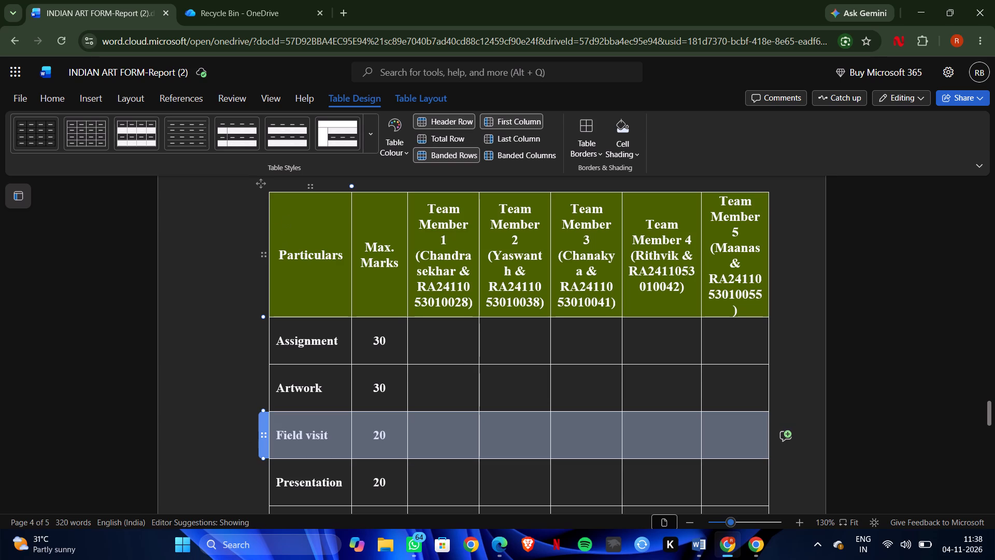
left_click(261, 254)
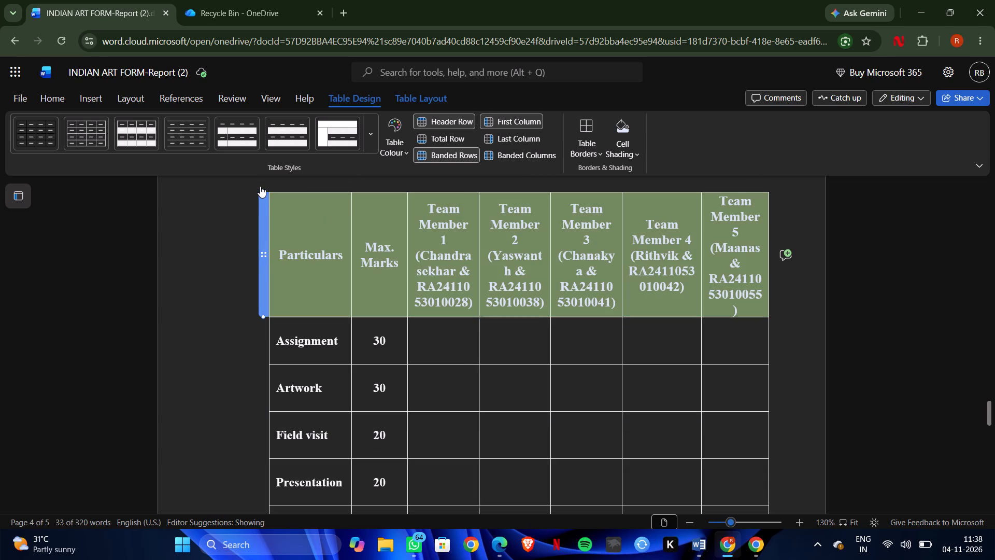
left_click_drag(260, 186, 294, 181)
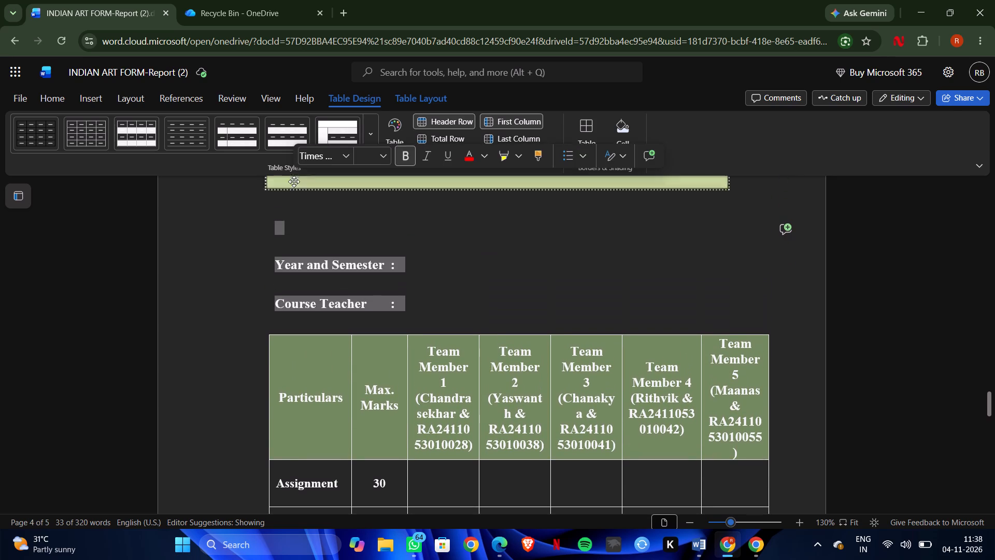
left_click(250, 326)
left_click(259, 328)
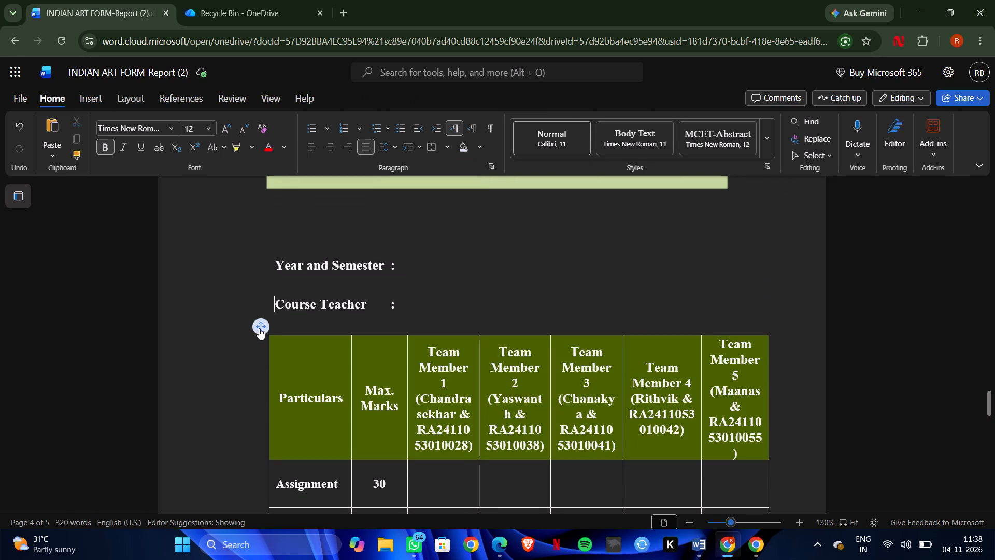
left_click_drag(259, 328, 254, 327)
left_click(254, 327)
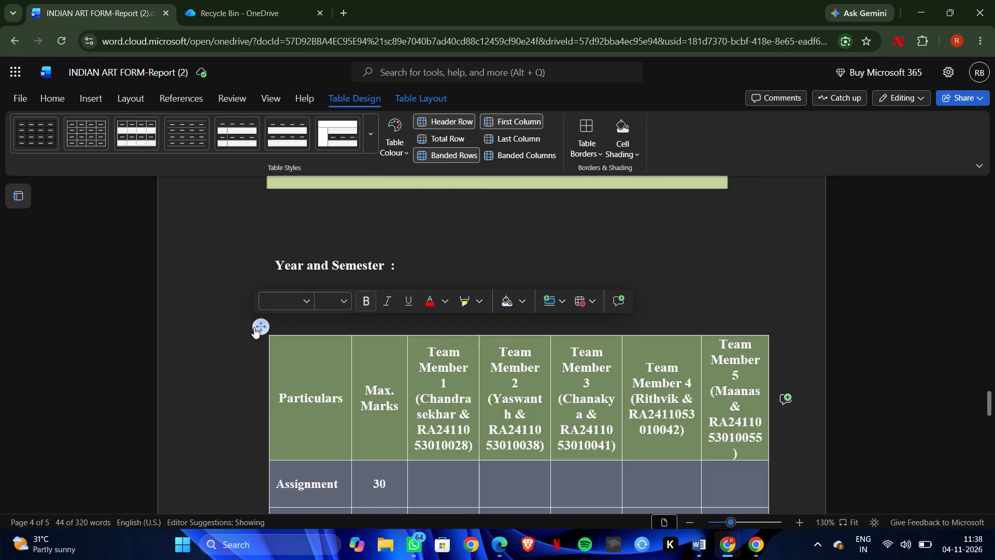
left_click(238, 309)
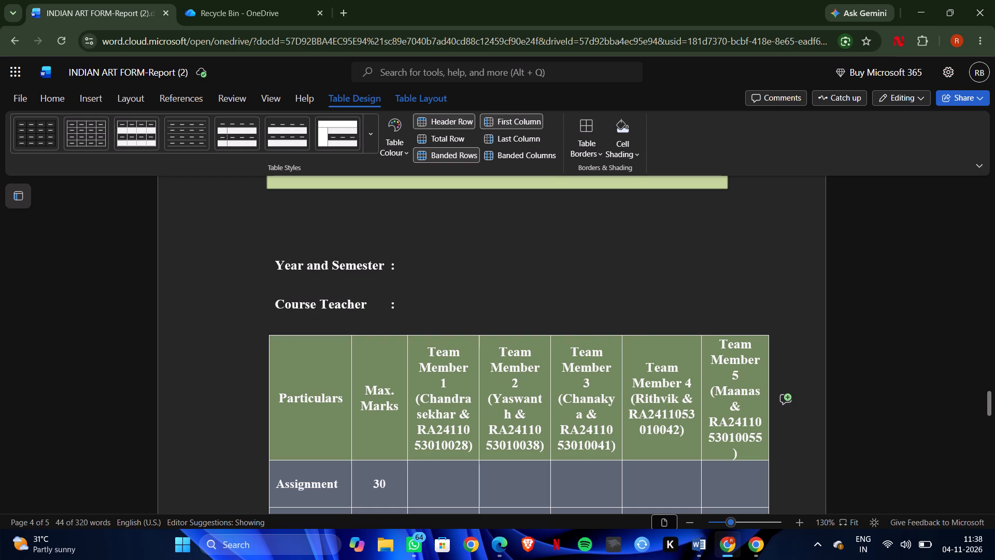
Add five spaces after the colon on the Course Teacher line above the marks table.
scroll(381, 391, "down", 1)
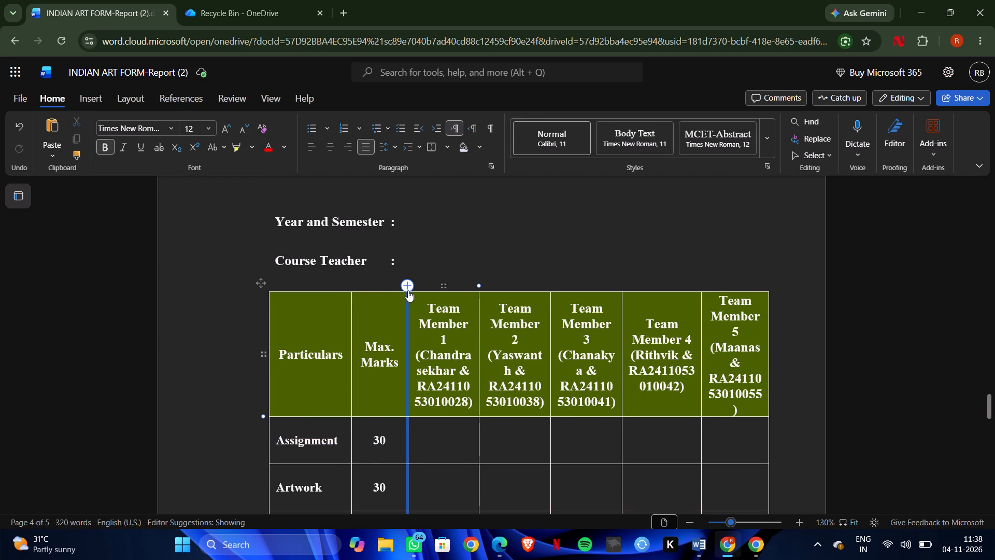
left_click(412, 264)
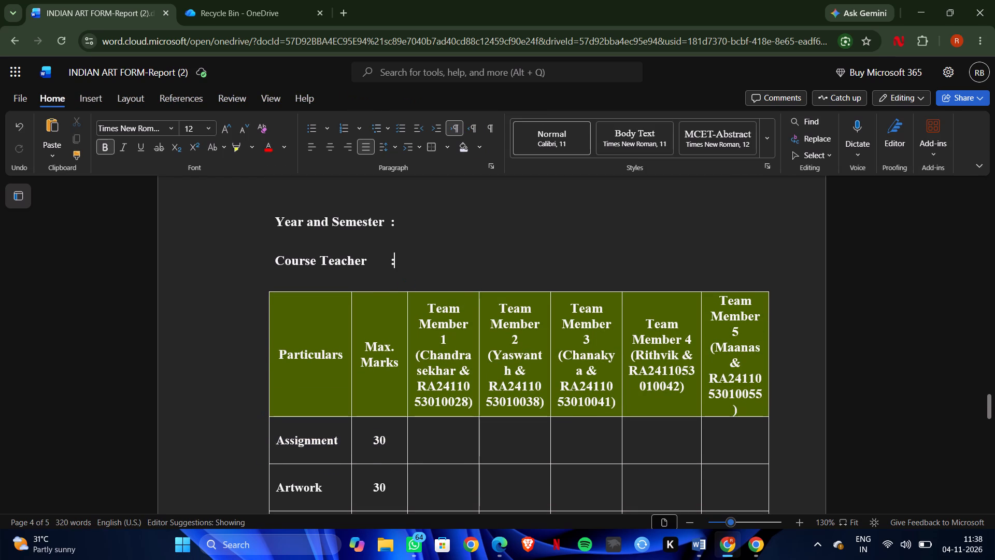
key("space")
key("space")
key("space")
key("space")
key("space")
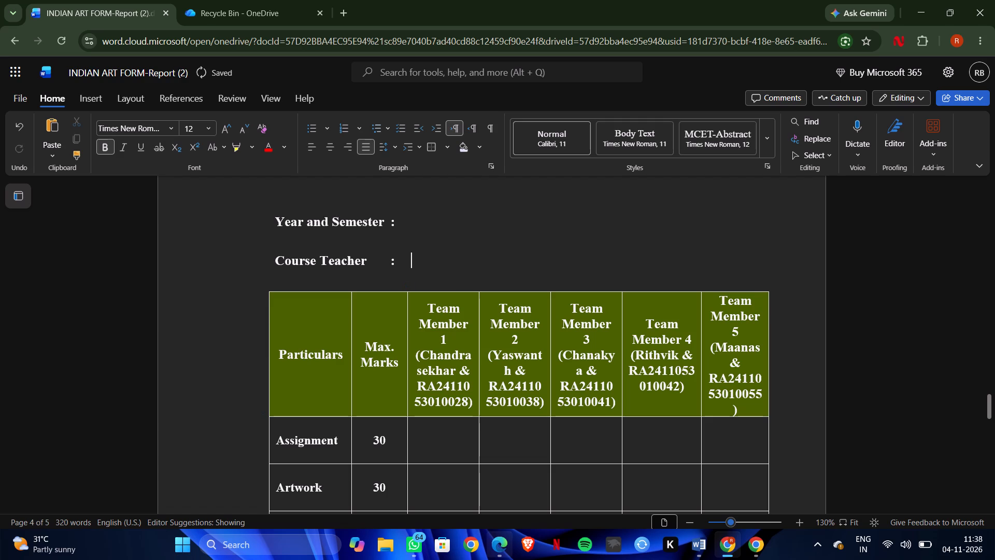
Copy the course faculty's name from the certificate page of the report PDF in Edge into the Course Teacher line of the Word document.
left_click(501, 511)
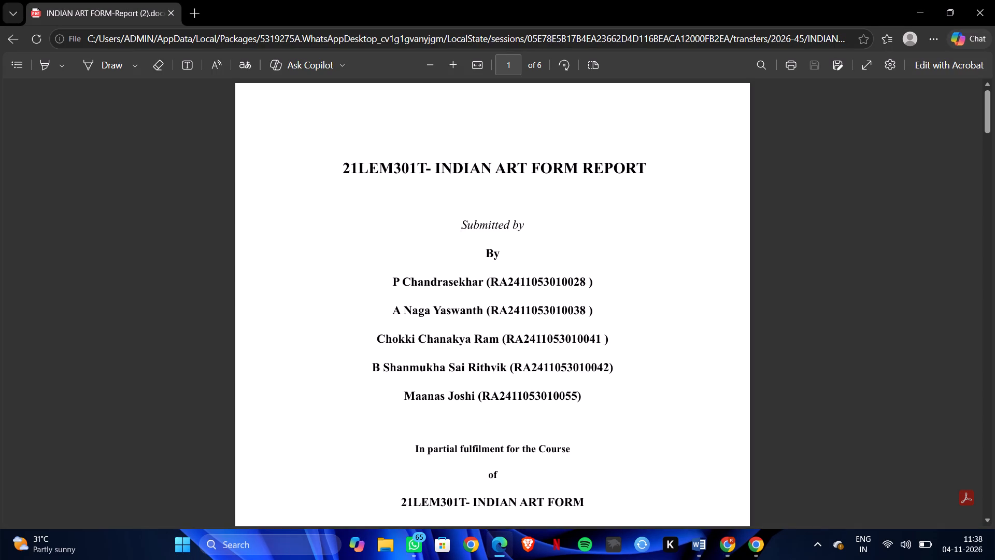
scroll(497, 306, "down", 8)
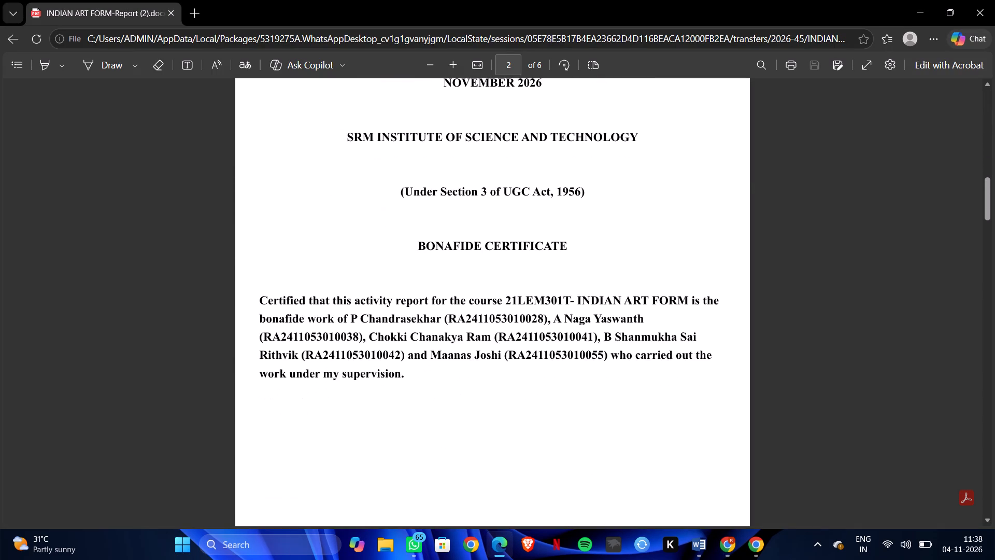
scroll(497, 306, "down", 6)
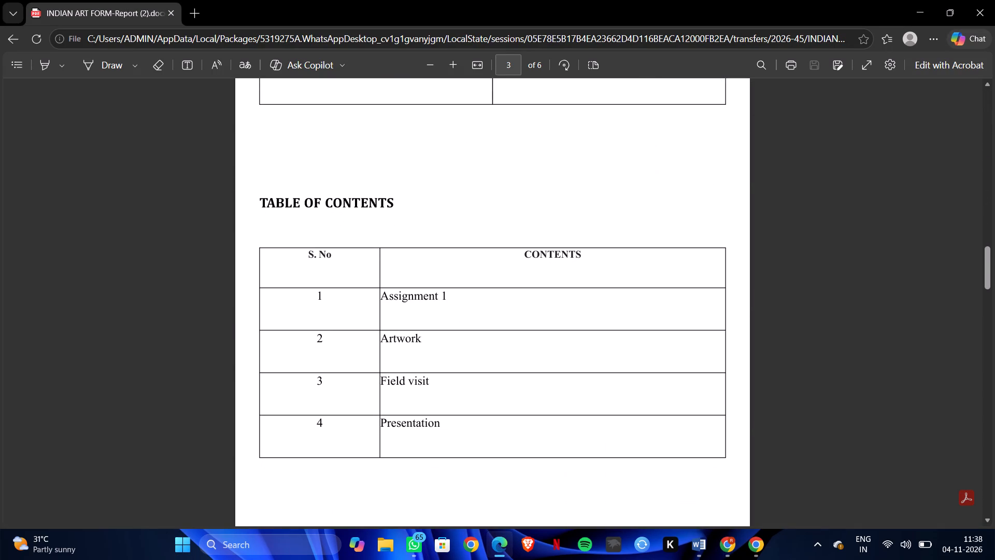
scroll(388, 360, "up", 1)
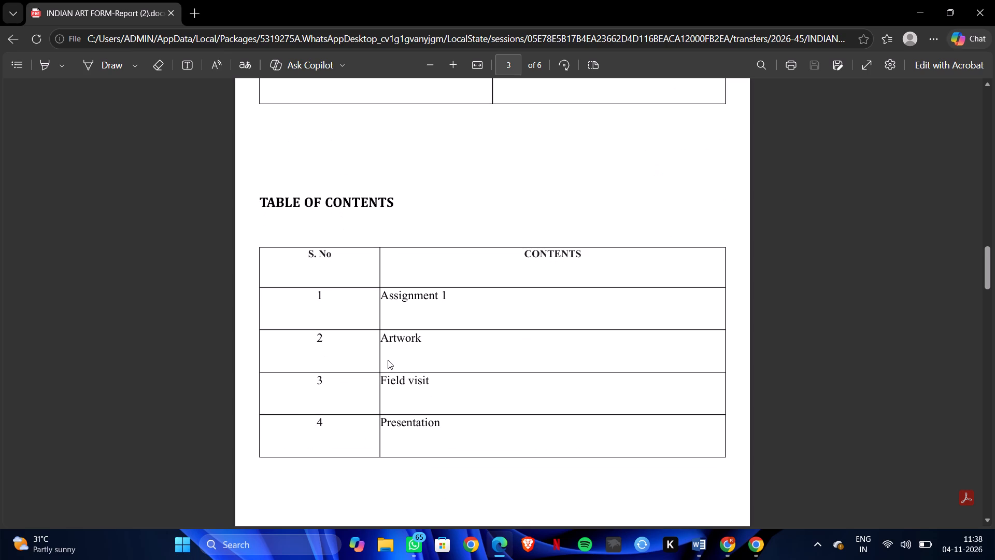
scroll(388, 360, "up", 1)
left_click(266, 131)
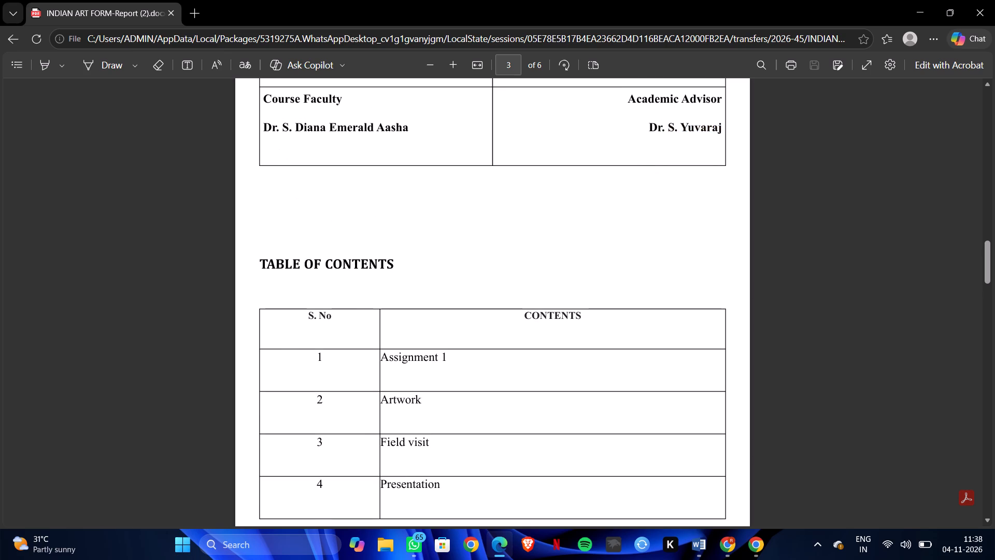
left_click_drag(266, 131, 322, 131)
left_click(322, 131)
left_click_drag(264, 128, 417, 129)
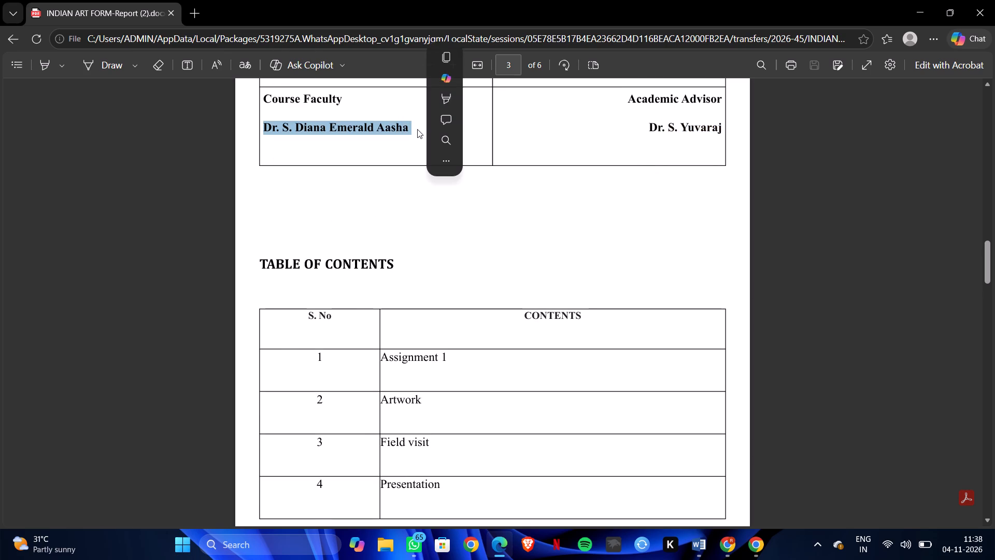
key("ctrl+c")
key("ctrl+c")
key("ctrl+c")
key("ctrl+c")
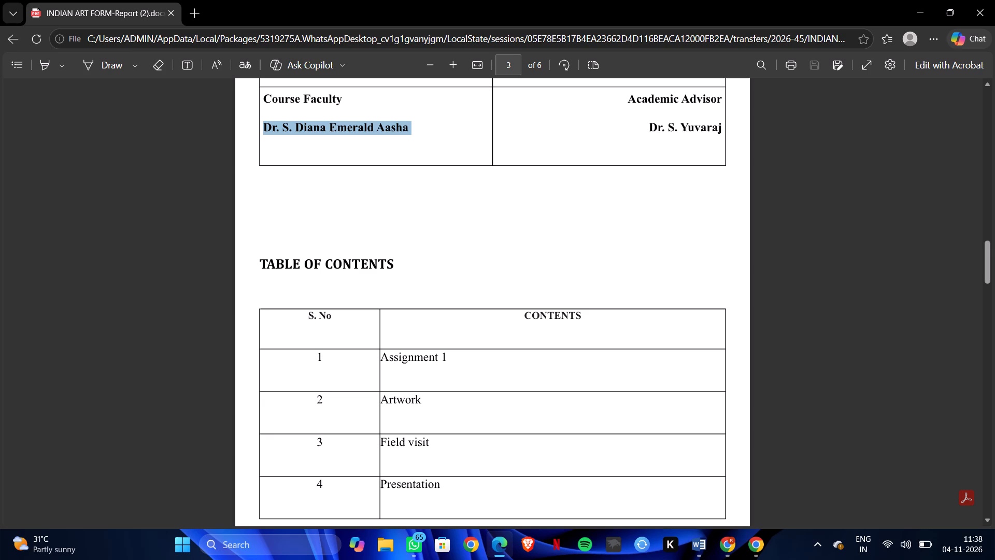
key("ctrl+c")
key("ctrl+c")
key("ctrl+c")
left_click(722, 504)
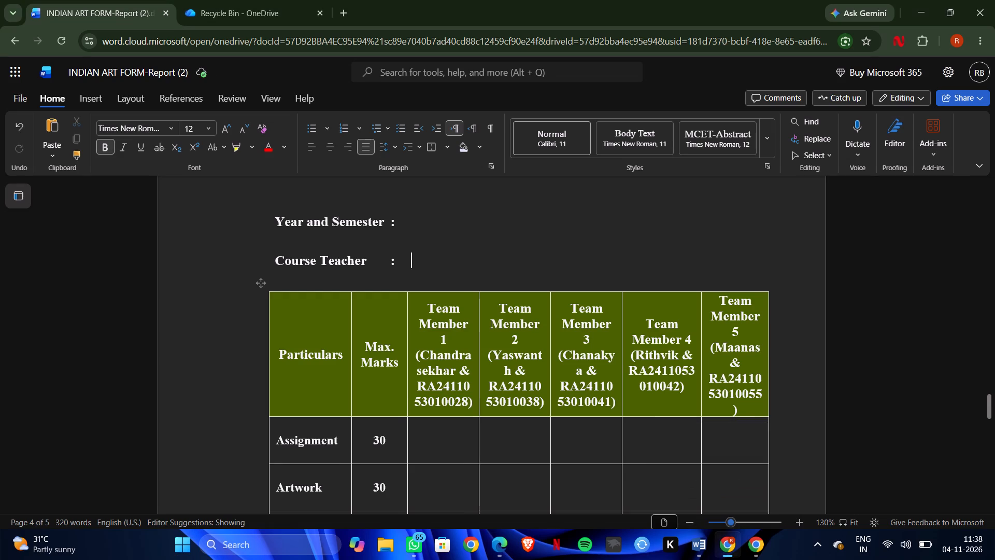
key("ctrl+v")
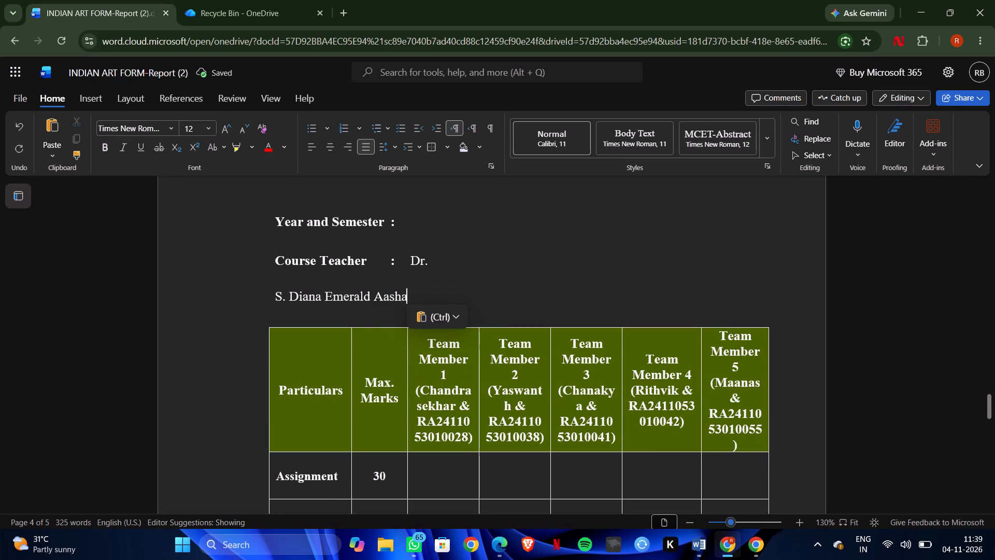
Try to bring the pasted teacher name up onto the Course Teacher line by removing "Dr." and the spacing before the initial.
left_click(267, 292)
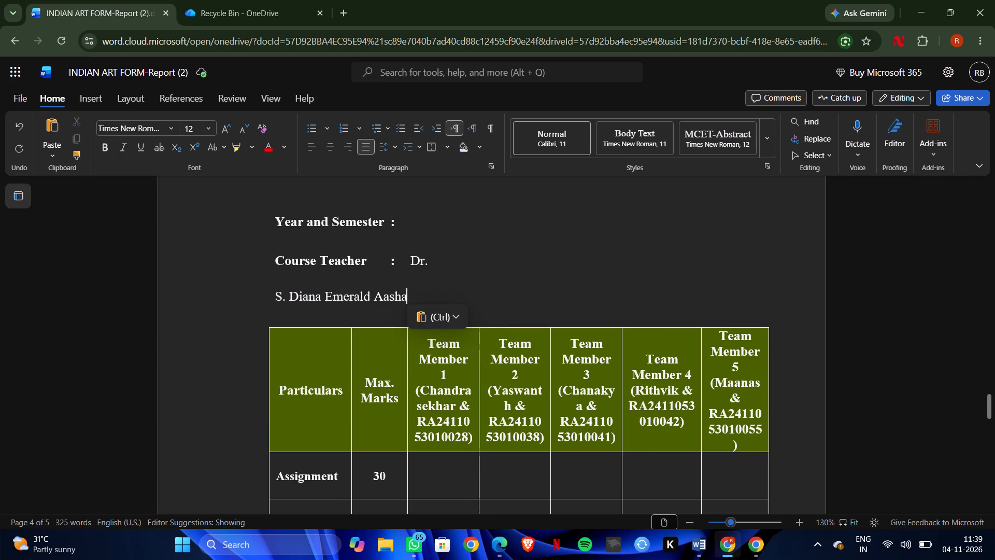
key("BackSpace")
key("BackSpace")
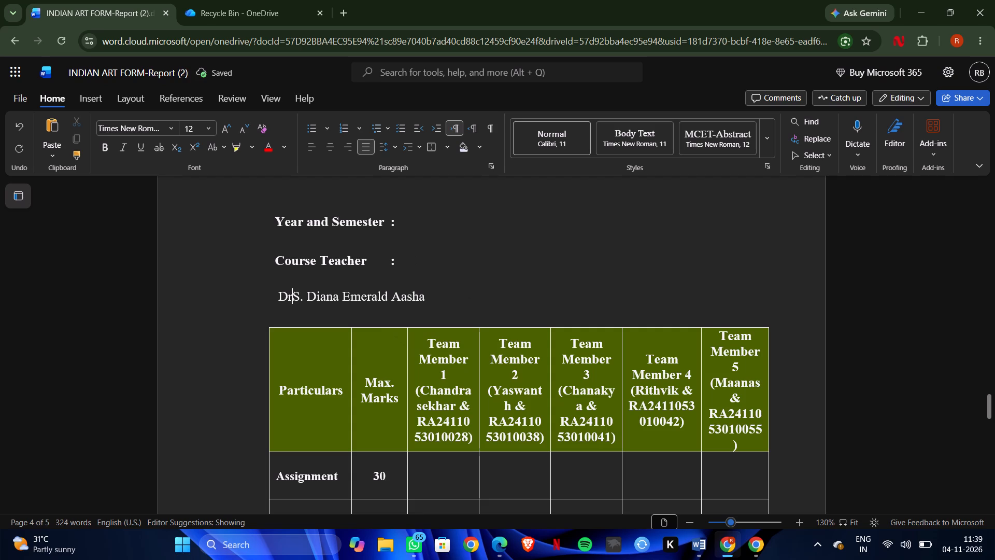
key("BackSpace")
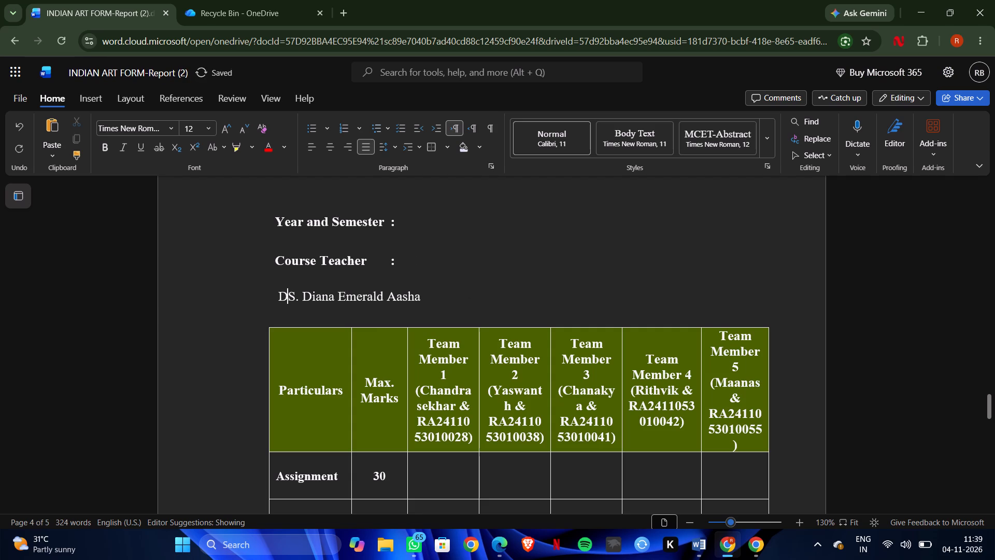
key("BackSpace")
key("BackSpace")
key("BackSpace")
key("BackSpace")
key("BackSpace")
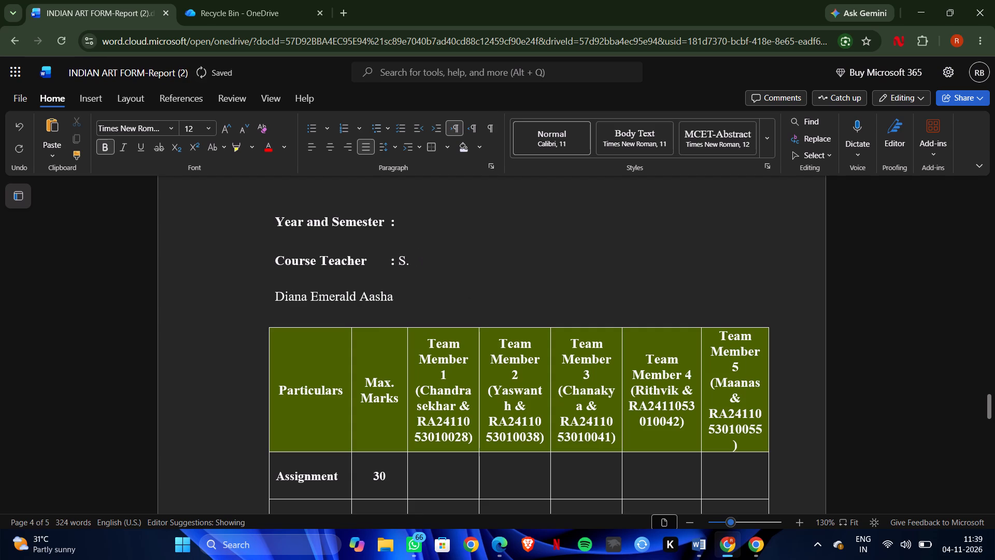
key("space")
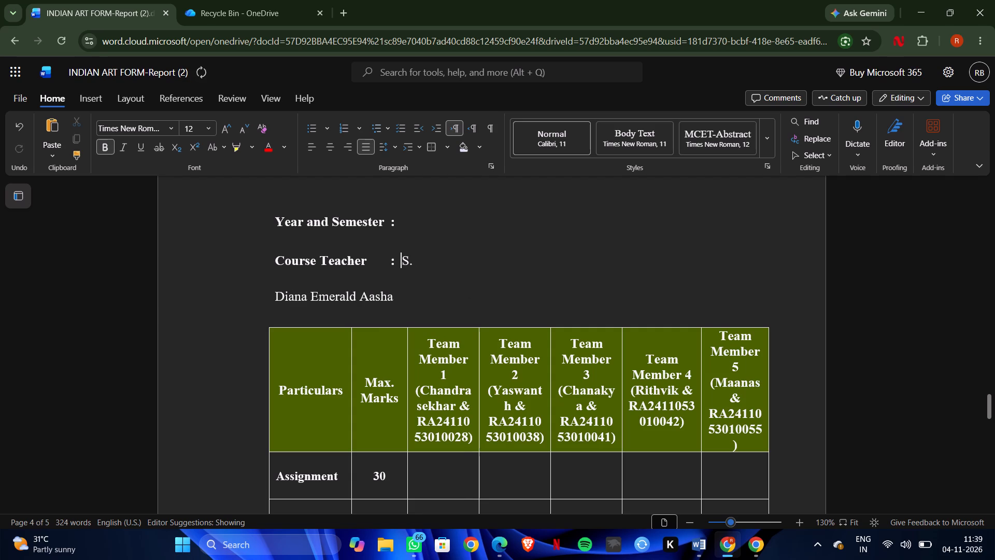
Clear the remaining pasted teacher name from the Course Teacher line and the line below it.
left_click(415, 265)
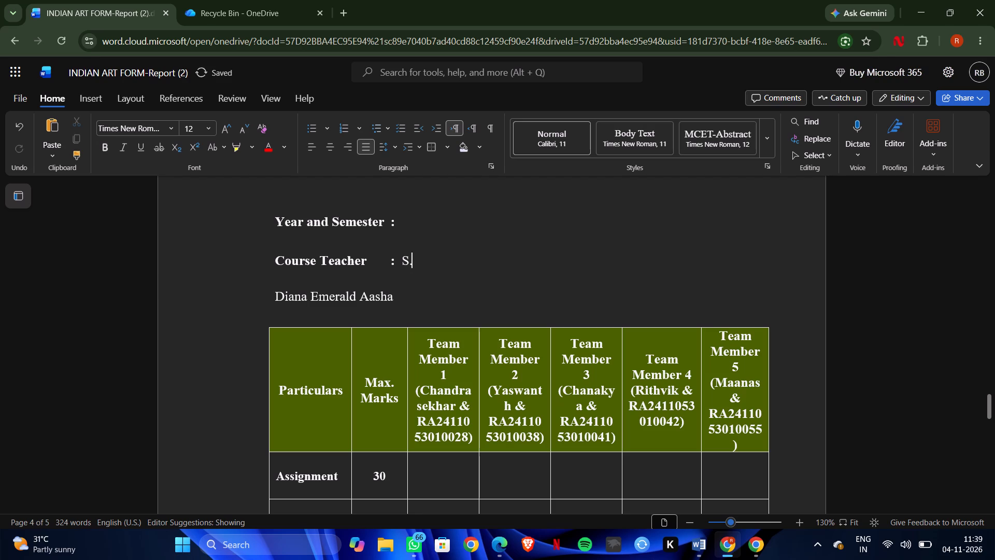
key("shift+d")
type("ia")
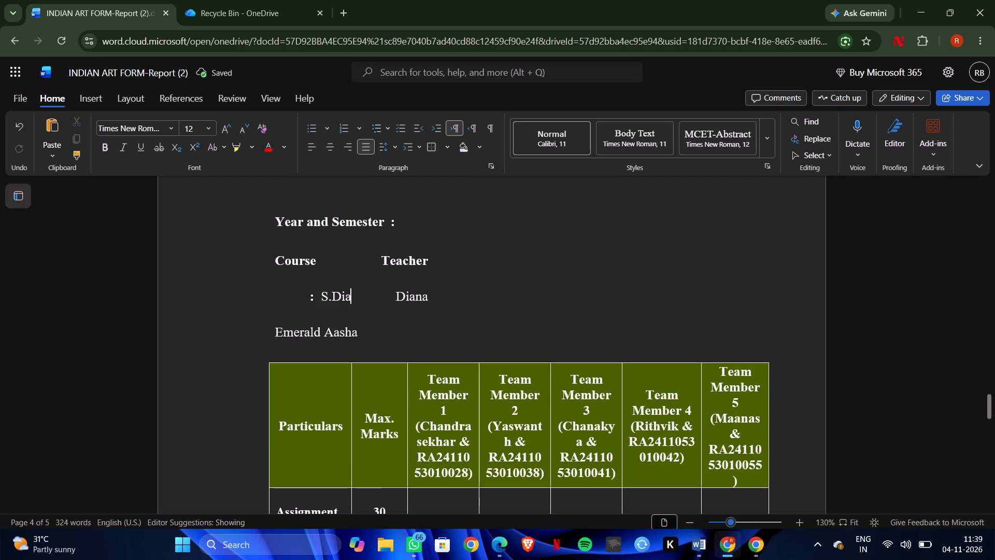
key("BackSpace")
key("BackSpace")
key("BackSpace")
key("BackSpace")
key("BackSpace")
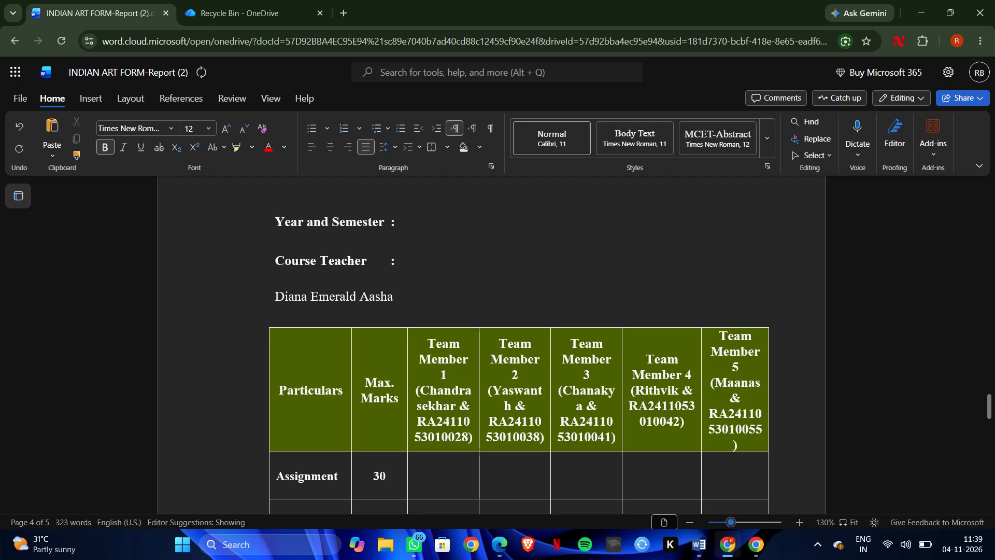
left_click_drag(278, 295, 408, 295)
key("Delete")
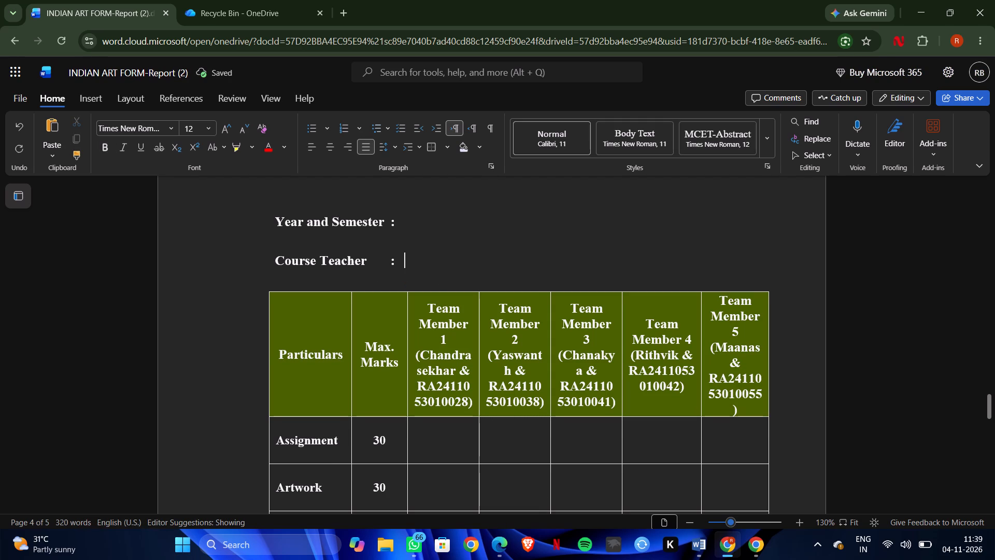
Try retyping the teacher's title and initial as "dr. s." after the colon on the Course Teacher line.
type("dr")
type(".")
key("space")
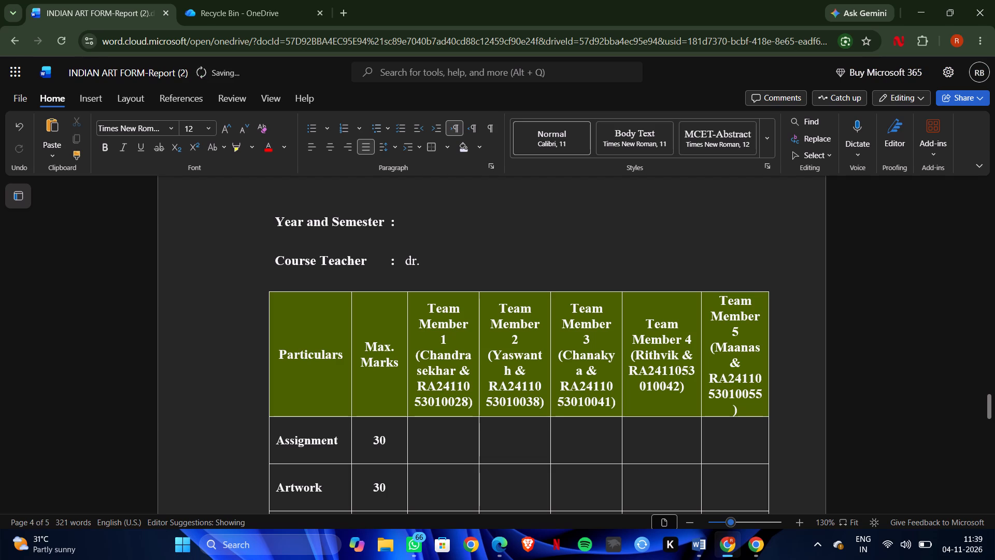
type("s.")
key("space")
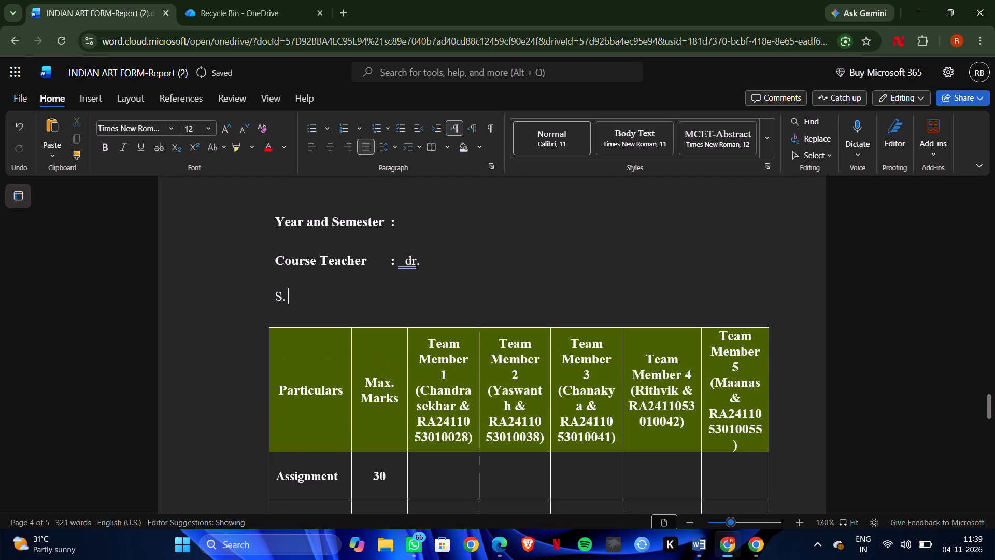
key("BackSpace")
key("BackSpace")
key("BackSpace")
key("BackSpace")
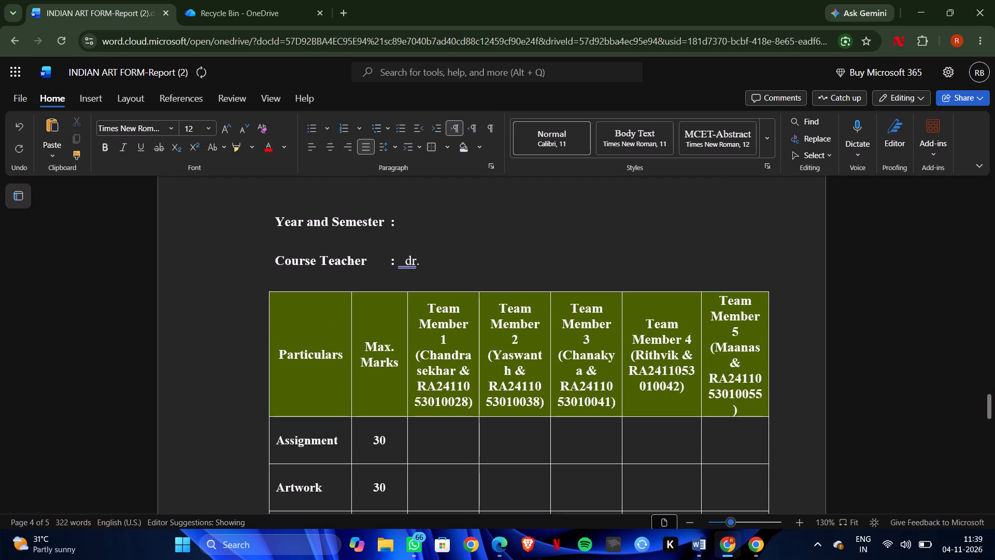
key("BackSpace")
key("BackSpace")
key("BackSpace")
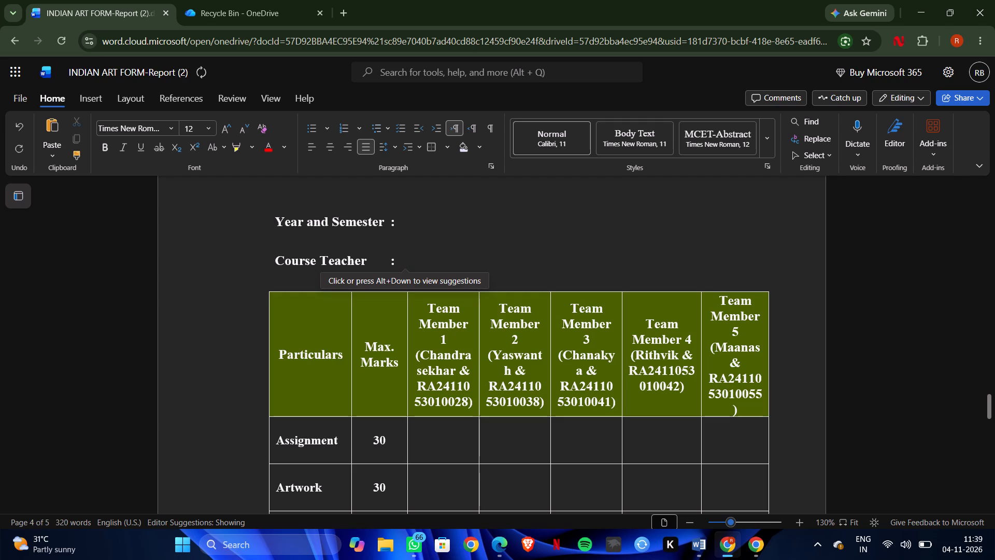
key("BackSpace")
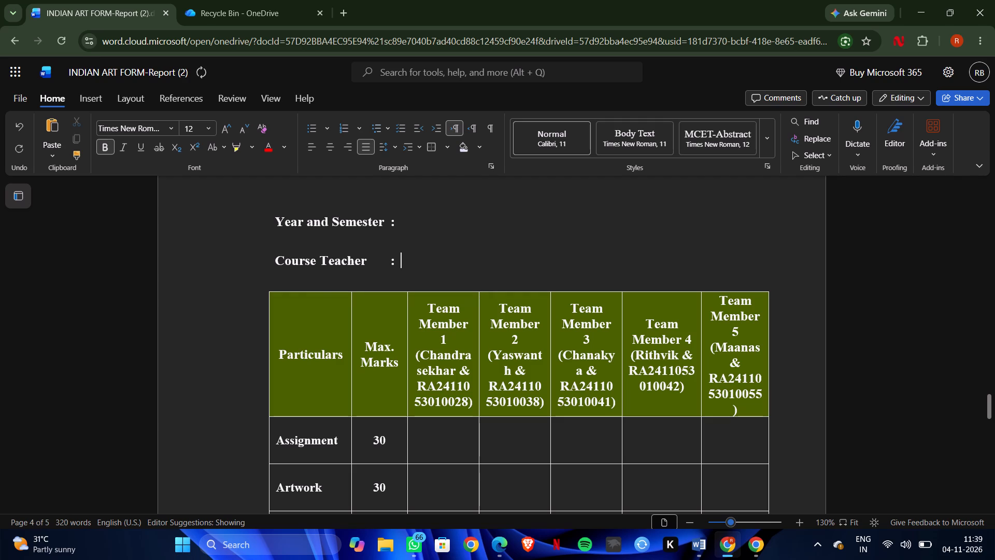
Examine the course heading block above the marks table and the preceding certificate and contents pages.
left_click(413, 215)
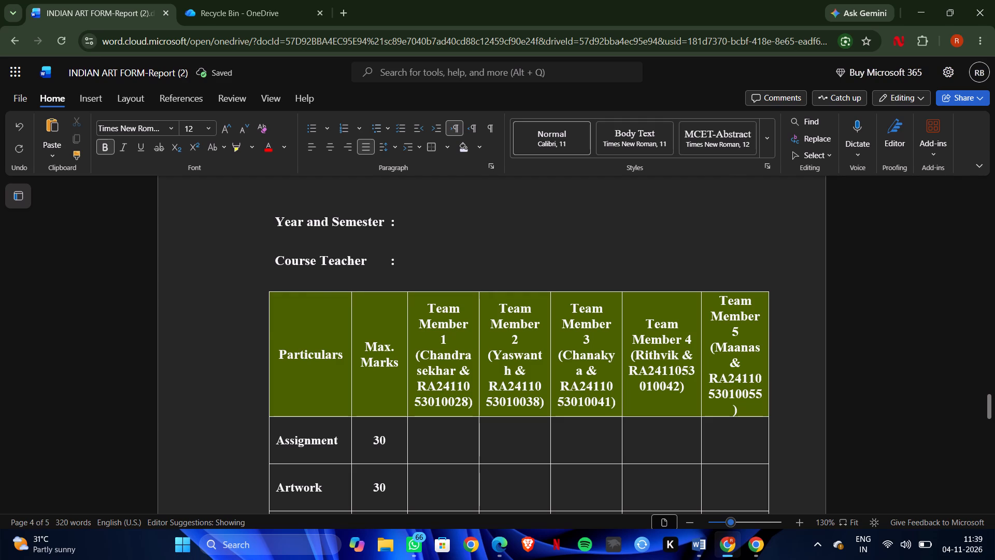
scroll(394, 238, "up", 4)
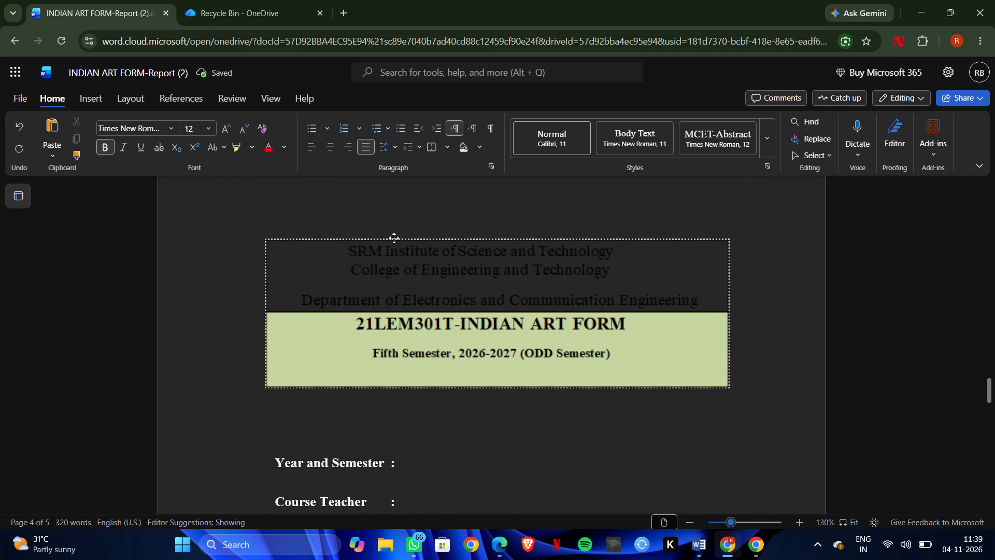
scroll(394, 238, "down", 1)
left_click(105, 263)
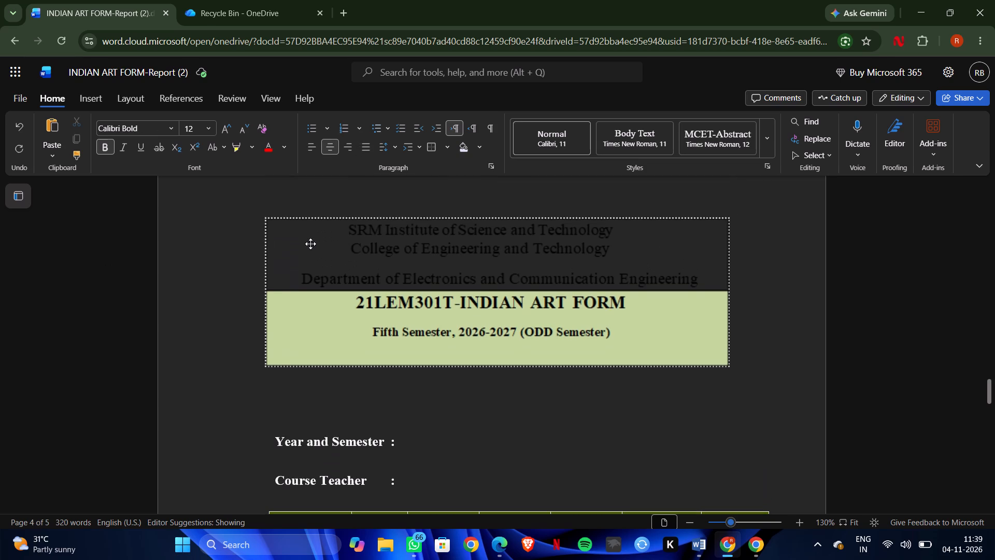
left_click(350, 243)
double_click(74, 264)
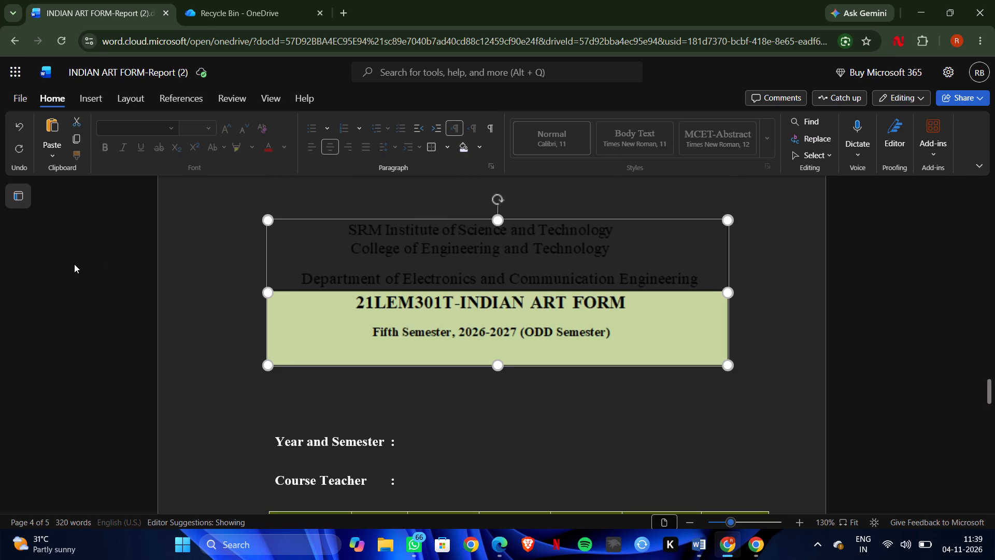
scroll(207, 265, "up", 7)
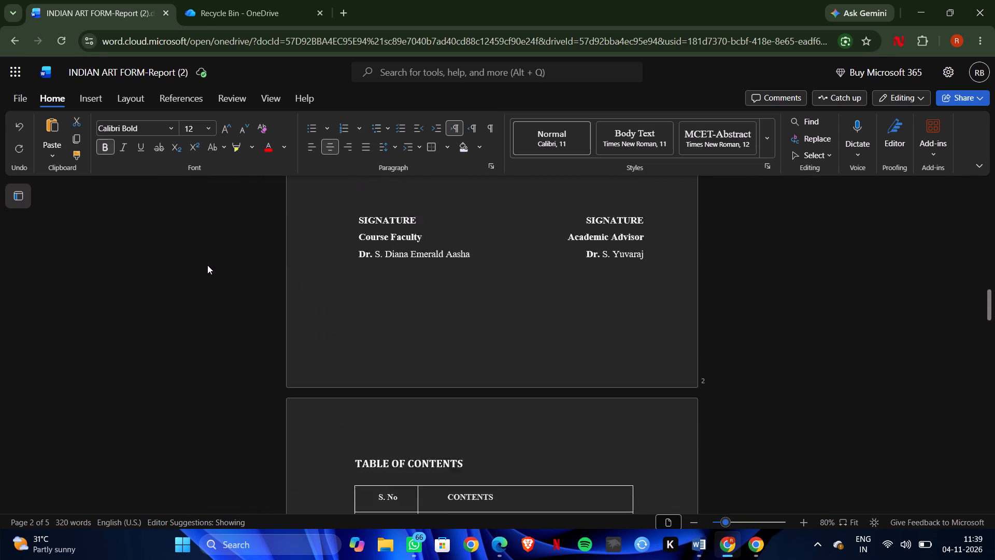
scroll(207, 265, "up", 4)
scroll(207, 265, "down", 7)
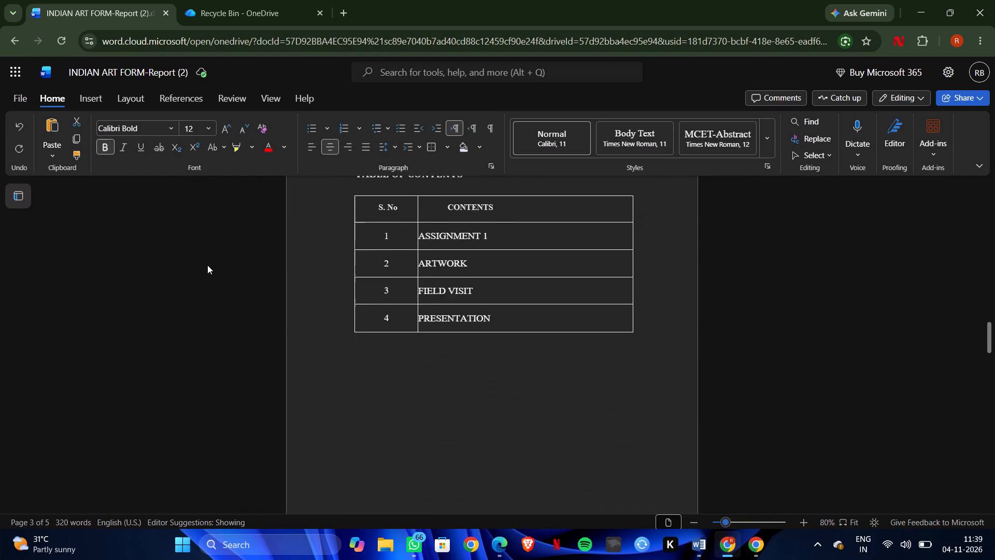
scroll(207, 265, "down", 6)
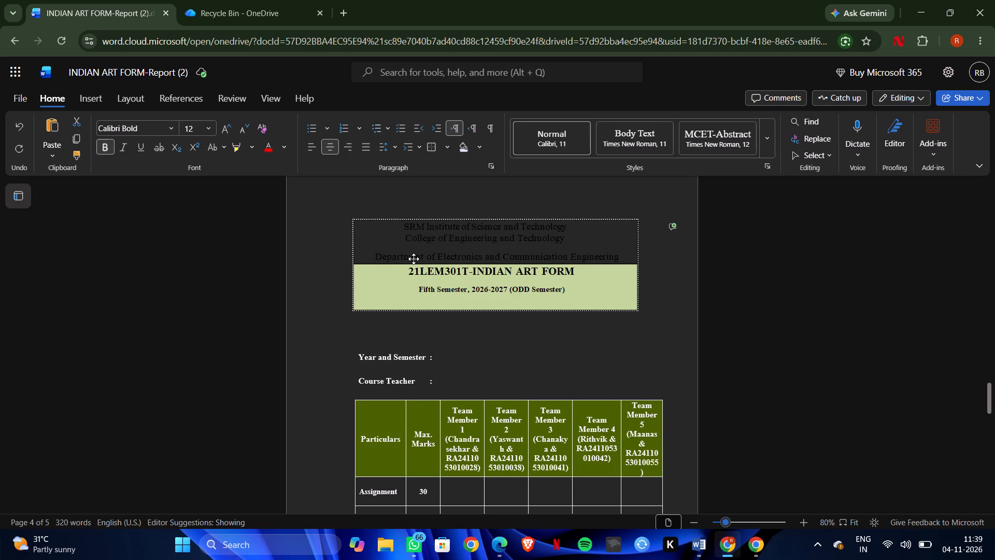
left_click(414, 259)
left_click(423, 276)
left_click(93, 281)
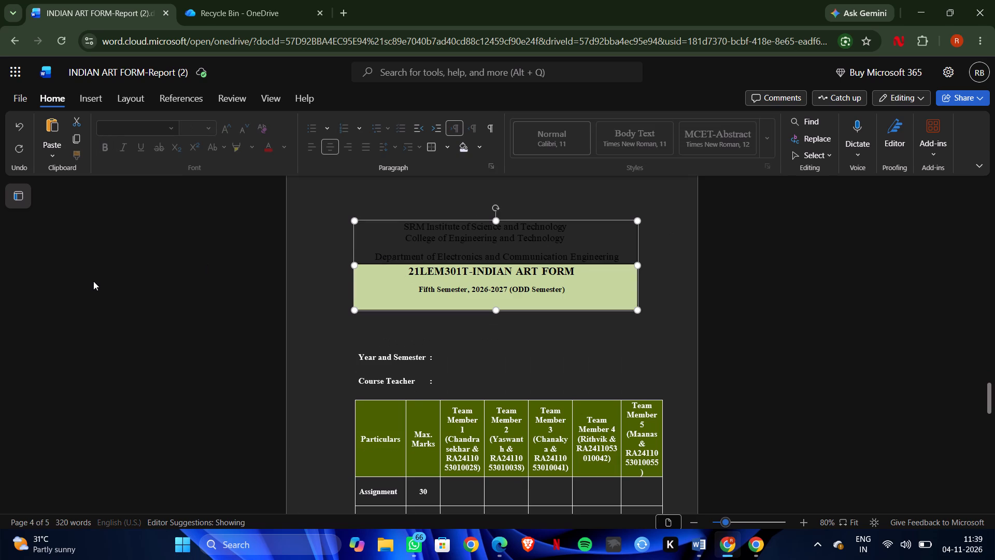
Undo the edits on the Course Teacher line, including the pasted name and added spaces, back into the Team Member 5 name entry.
key("ctrl+z")
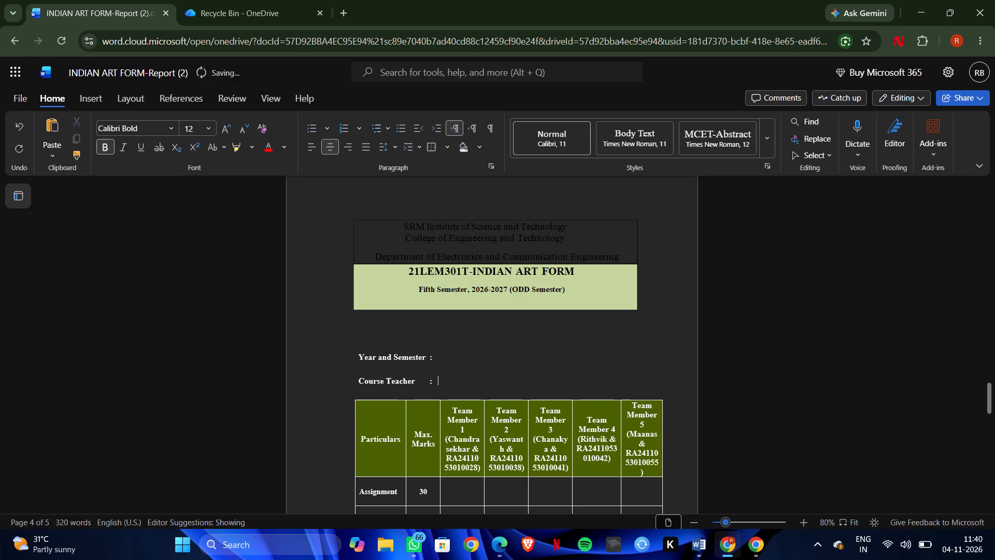
key("ctrl+z")
key("ctrl+z")
key("ctrl+z")
key("ctrl+z")
key("ctrl+z")
key("ctrl+z")
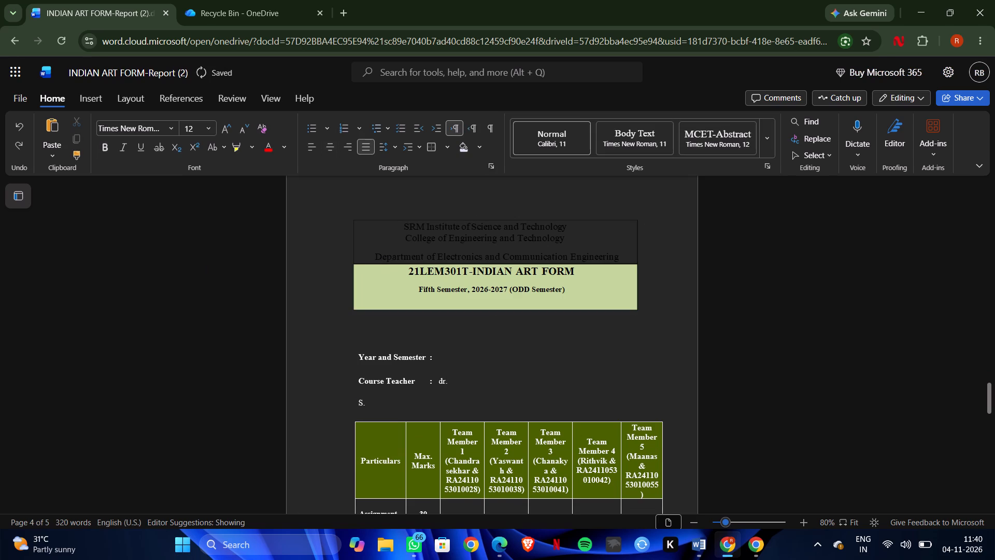
key("ctrl+z")
key("ctrl+z")
key("ctrl+z")
key("ctrl+z")
key("ctrl+z")
key("ctrl+z")
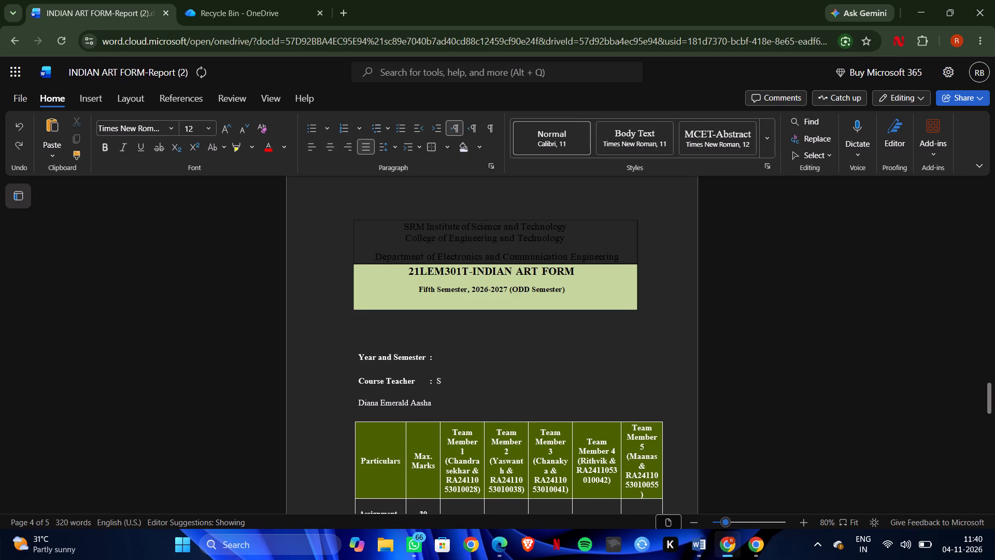
key("ctrl+z")
key("ctrl+z")
key("ctrl+z")
key("ctrl+z")
key("ctrl+z")
key("ctrl+z")
key("ctrl+z")
key("ctrl+z")
key("ctrl+z")
key("ctrl+z")
key("ctrl+z")
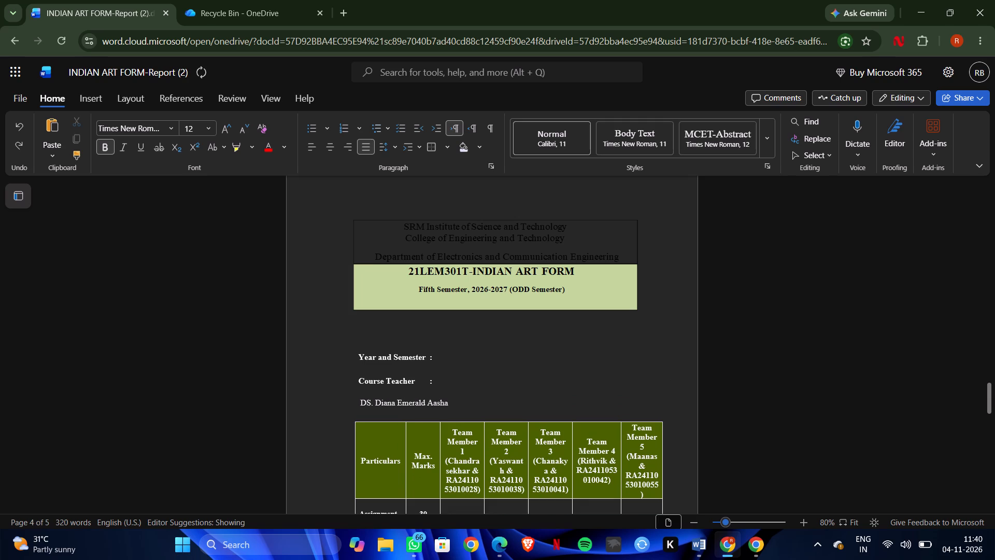
key("ctrl+z")
key("ctrl+z")
key("ctrl+z")
key("ctrl+z")
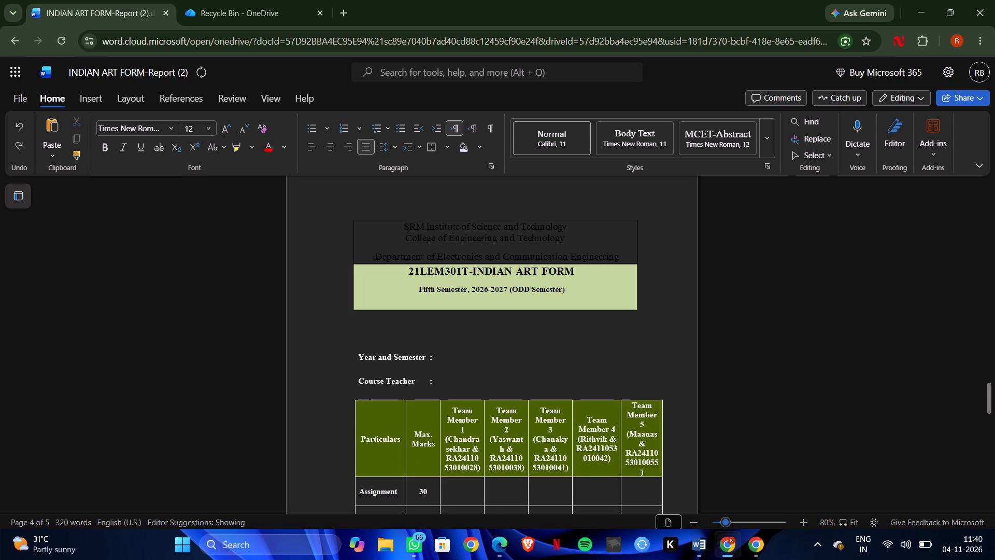
key("ctrl+z")
key("ctrl+z")
key("ctrl+z")
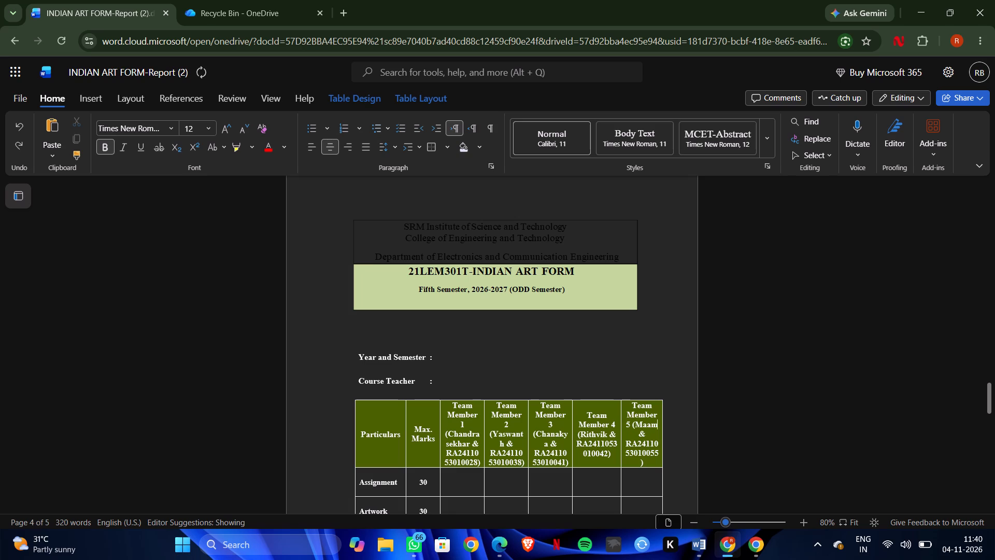
Correct the fifth student's name in the Team Member 5 header, restoring the full first word of the name.
key("BackSpace")
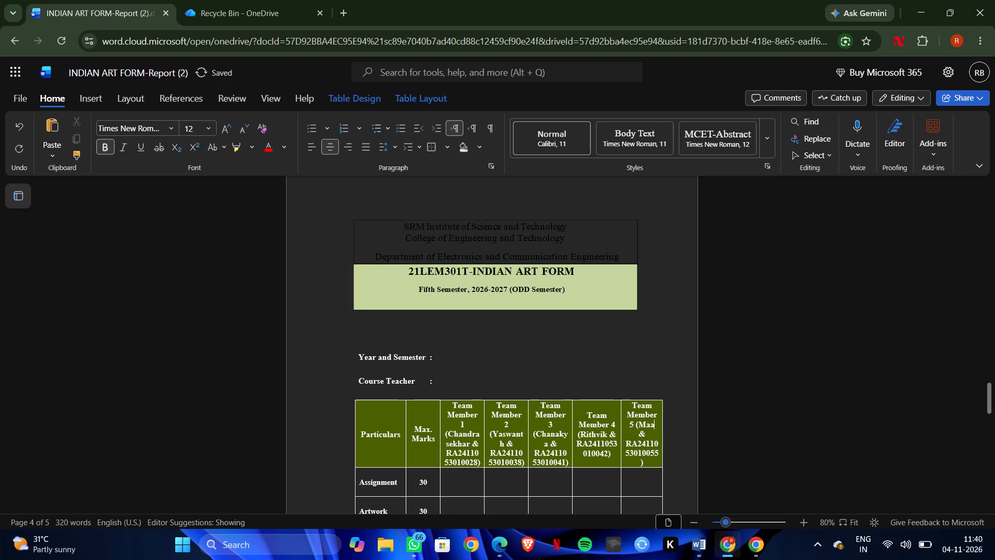
key("BackSpace")
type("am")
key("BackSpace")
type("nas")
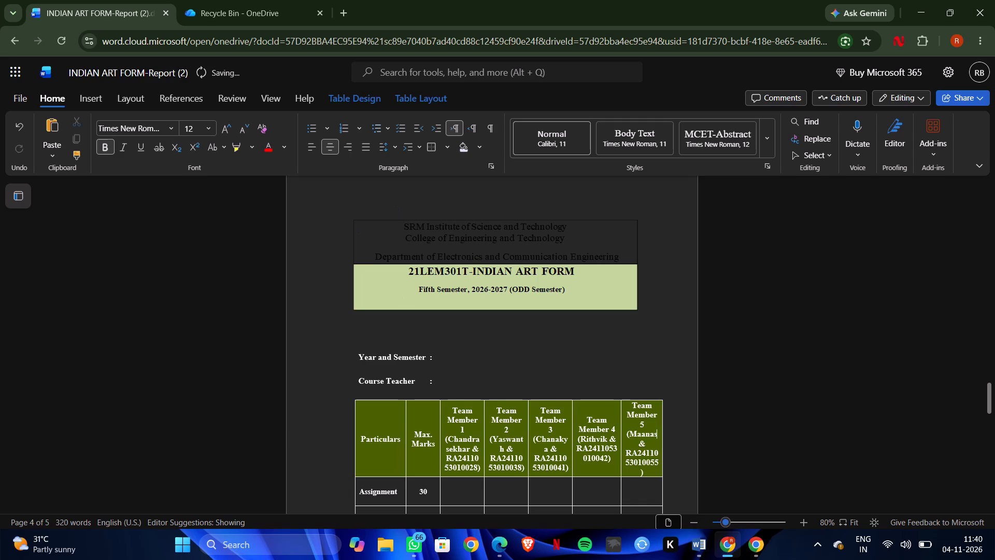
scroll(396, 324, "down", 1)
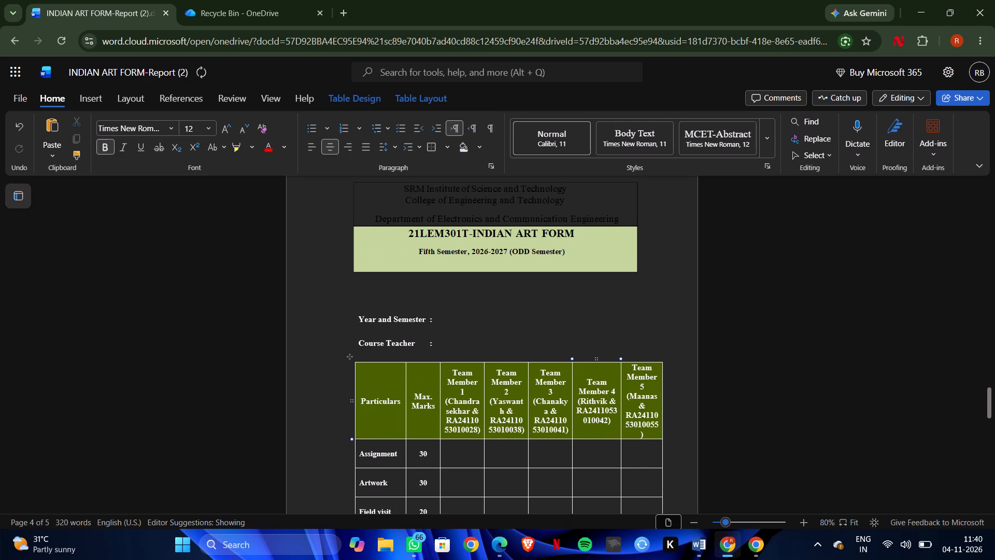
Examine the rest of the marks table page and the instructions and binding specifications page that follows it.
scroll(574, 406, "down", 1)
scroll(570, 456, "down", 2)
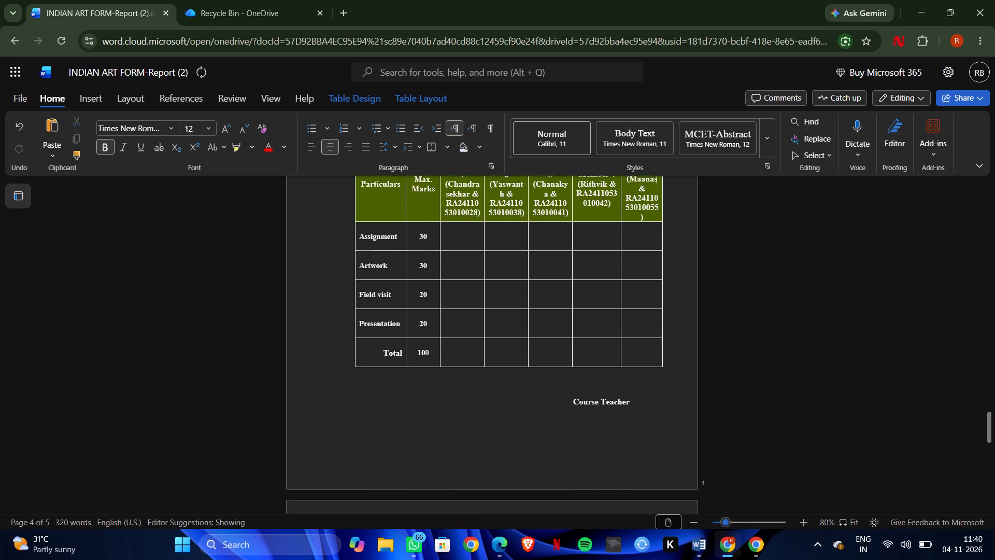
scroll(570, 456, "down", 2)
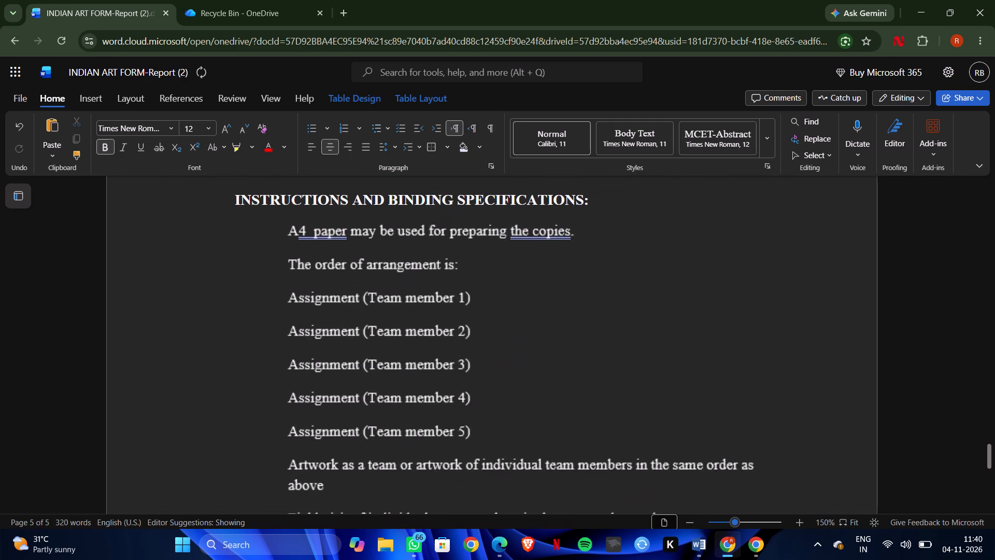
scroll(495, 399, "up", 2)
scroll(495, 399, "down", 1)
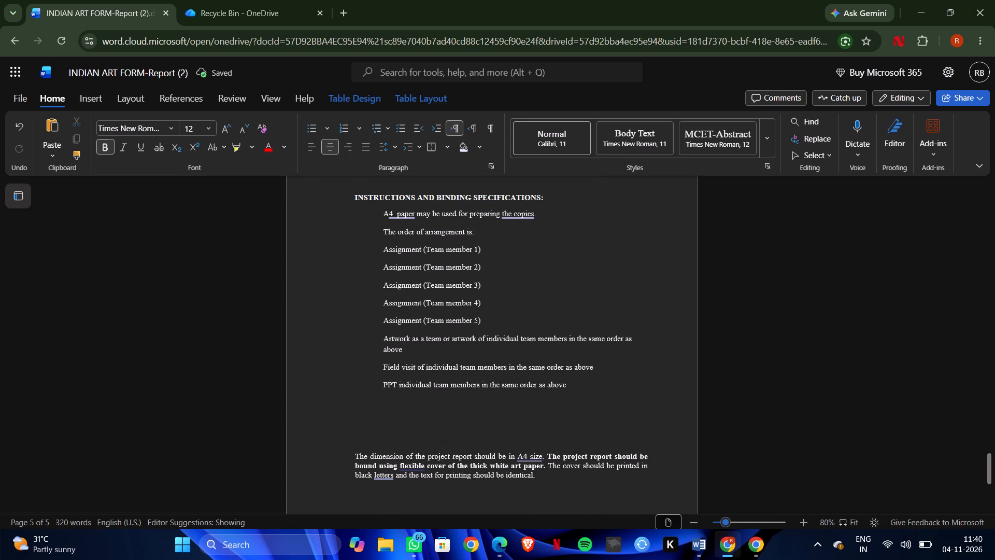
scroll(481, 343, "down", 1)
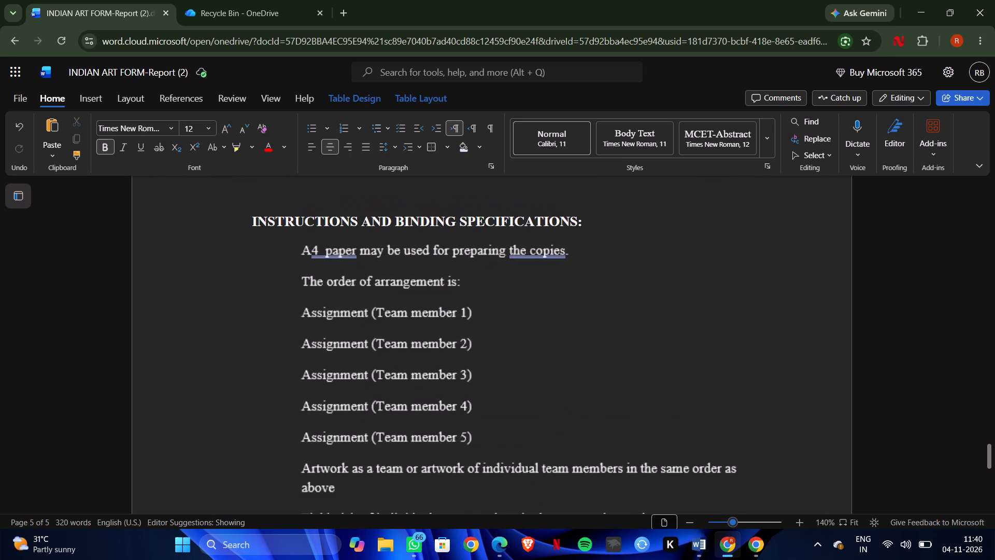
scroll(481, 343, "down", 3)
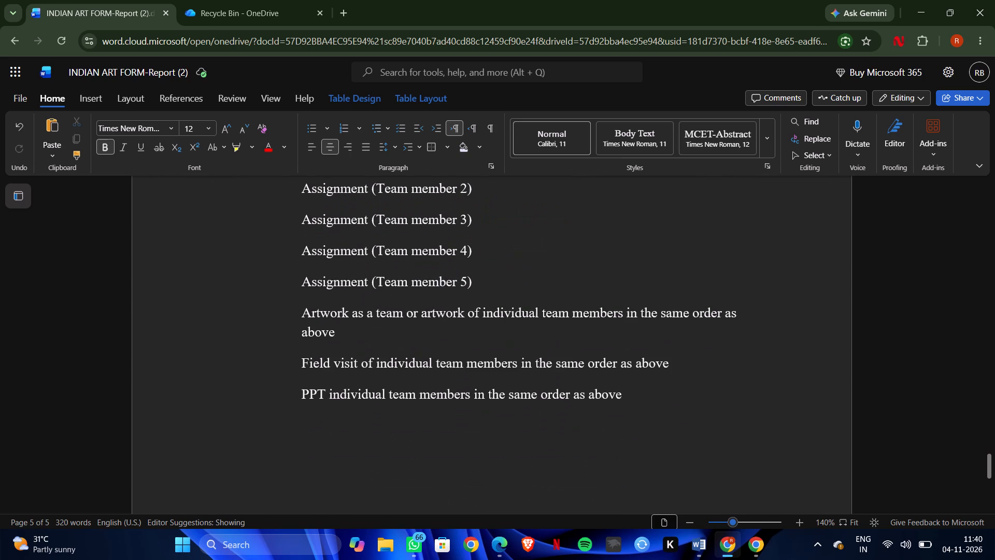
scroll(481, 343, "down", 5)
scroll(481, 343, "up", 1)
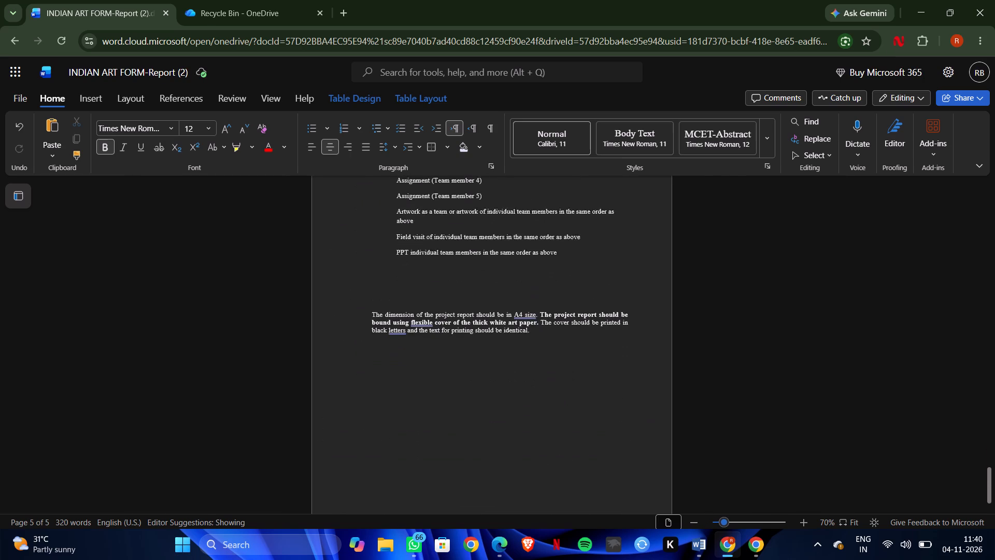
scroll(481, 343, "up", 2)
scroll(481, 343, "down", 1)
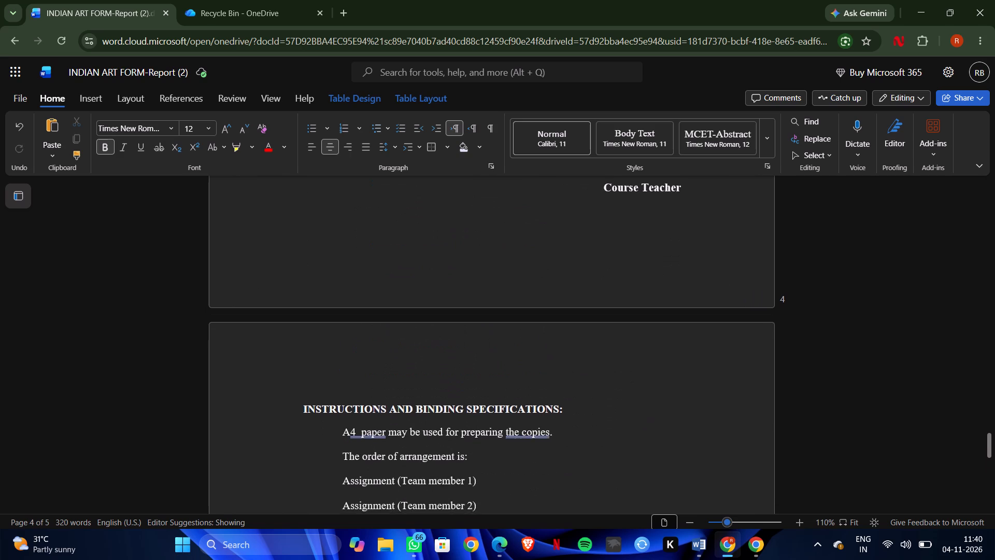
scroll(481, 343, "down", 2)
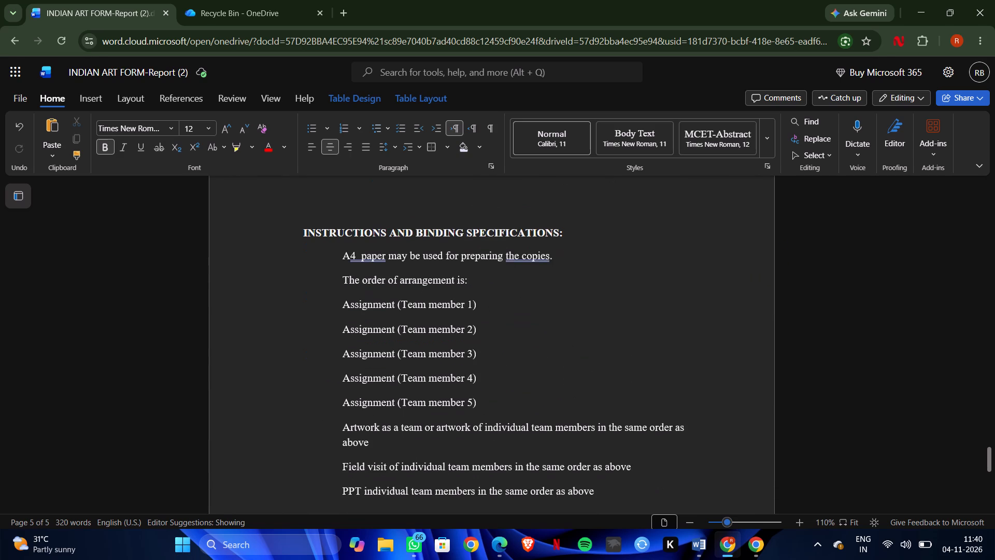
scroll(490, 382, "up", 3)
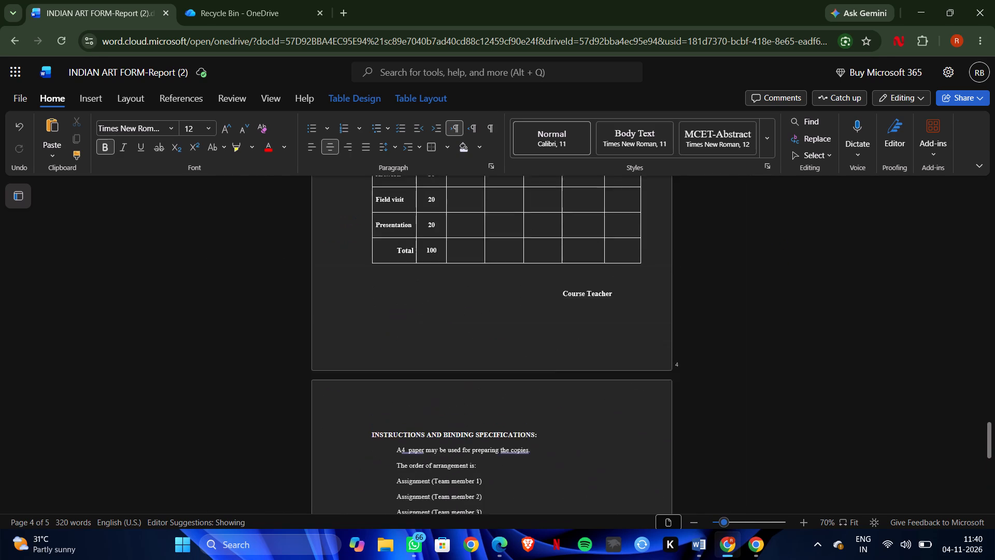
scroll(490, 382, "up", 2)
scroll(490, 382, "down", 1)
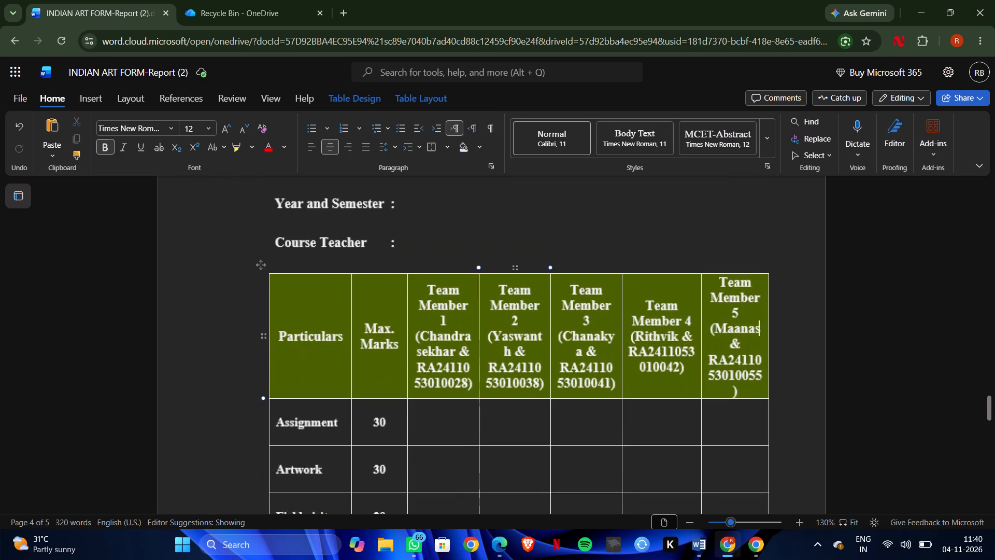
scroll(490, 382, "down", 2)
scroll(590, 351, "up", 1)
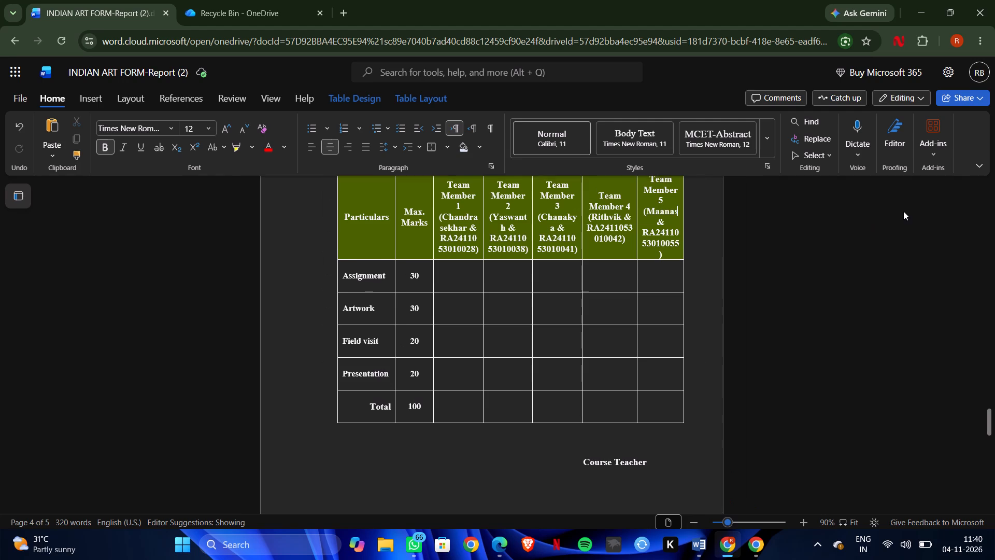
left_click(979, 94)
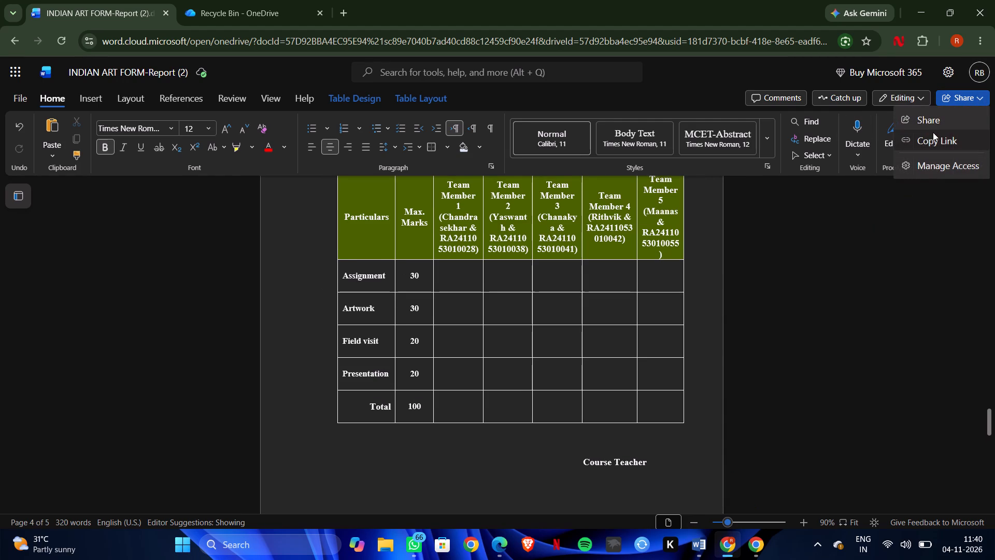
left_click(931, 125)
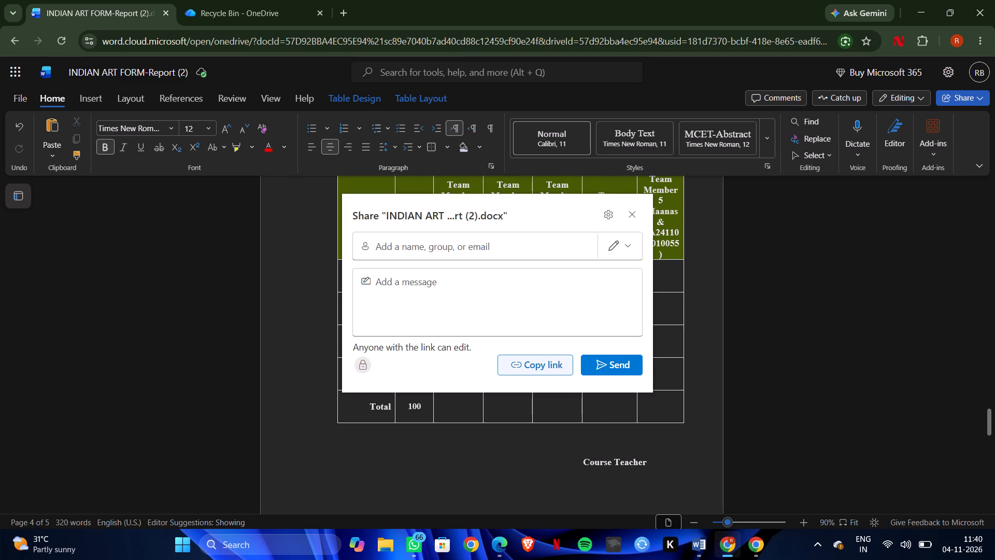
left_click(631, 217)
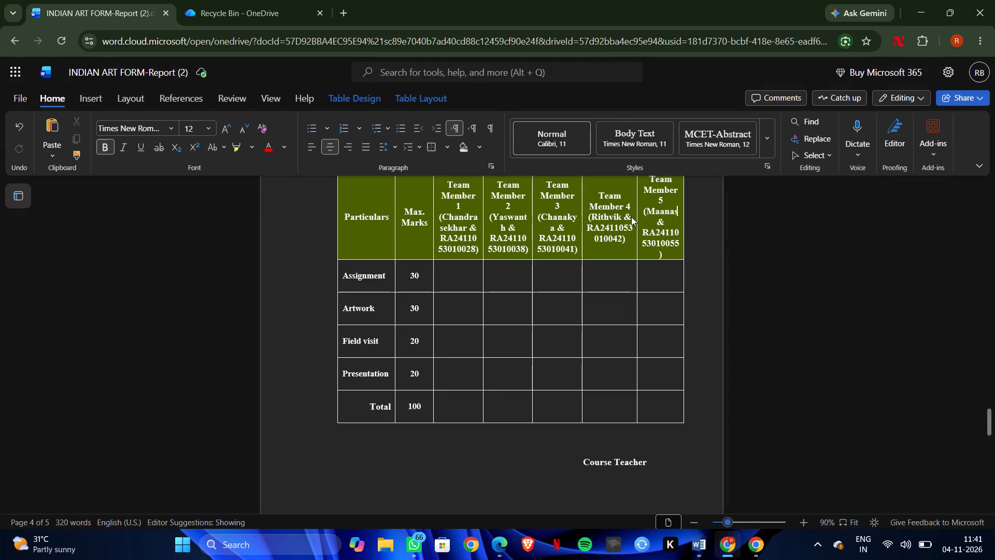
Open the print preview of the report and examine its pages, including how the marks table fits the page.
key("ctrl+p")
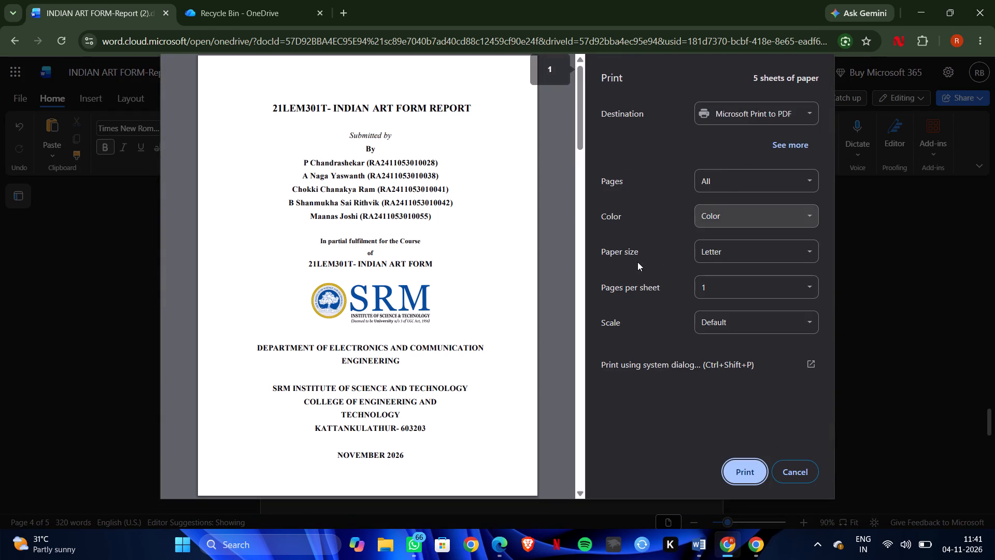
scroll(411, 289, "down", 7)
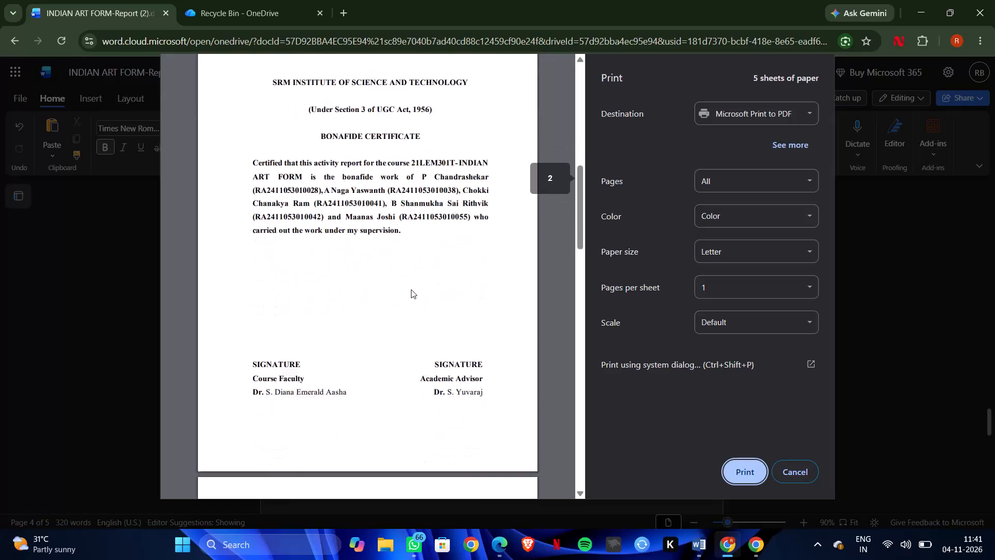
scroll(411, 289, "down", 9)
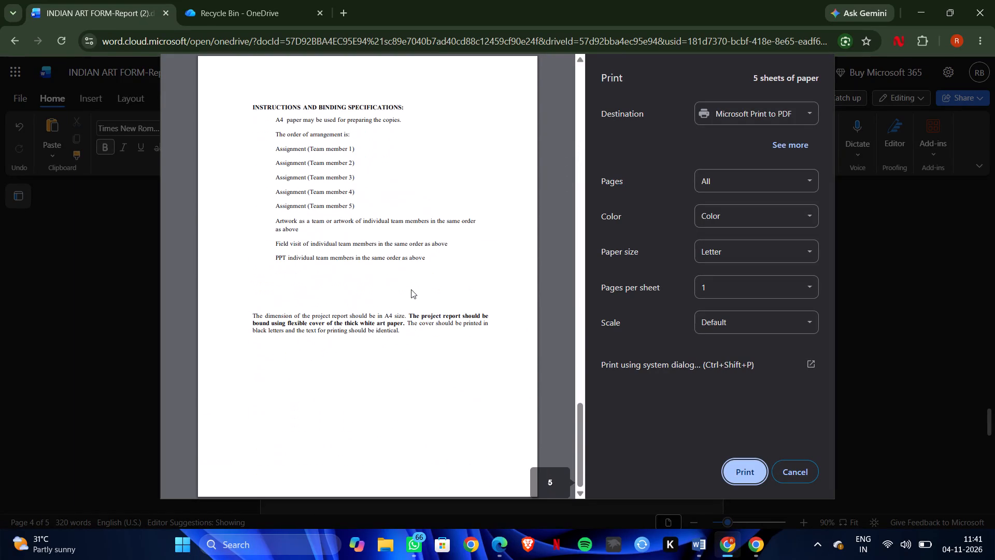
scroll(411, 289, "up", 4)
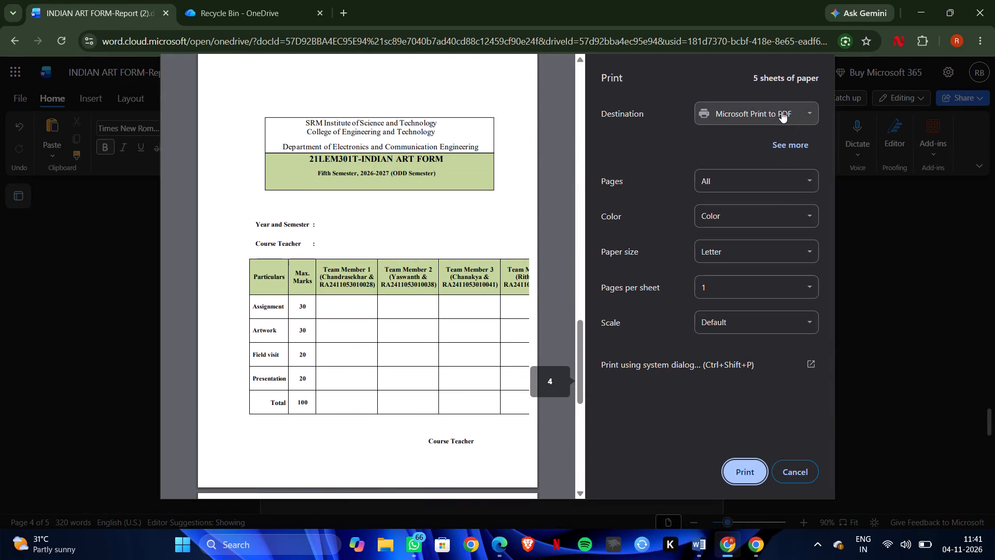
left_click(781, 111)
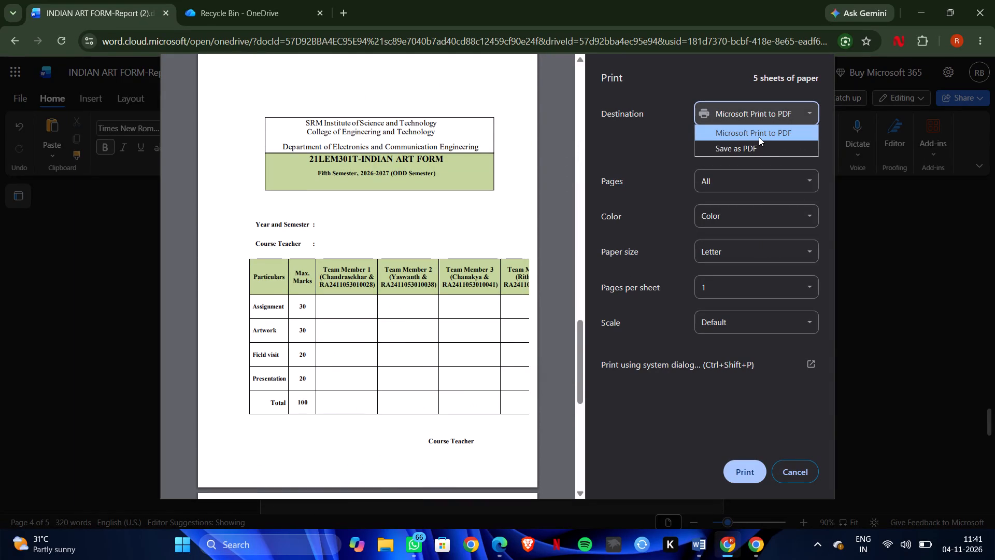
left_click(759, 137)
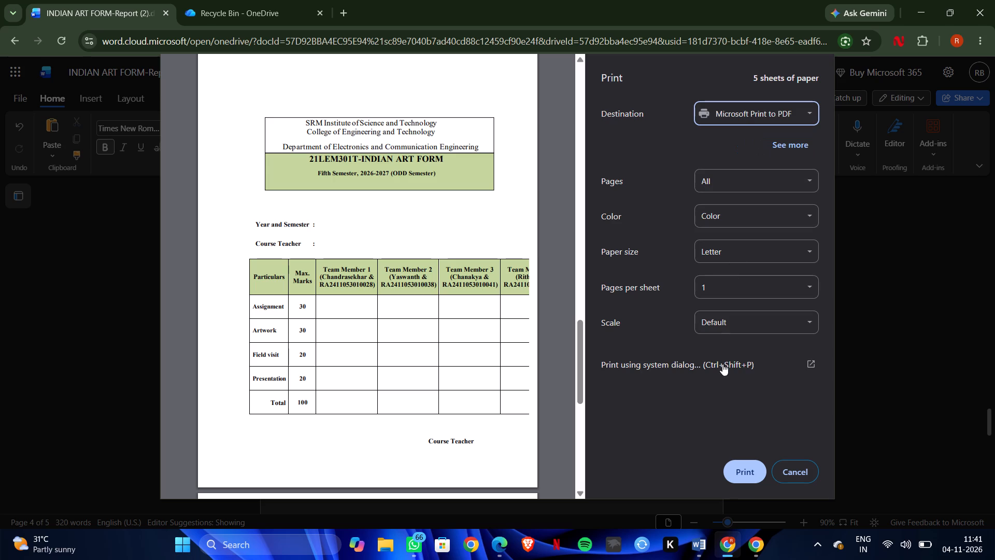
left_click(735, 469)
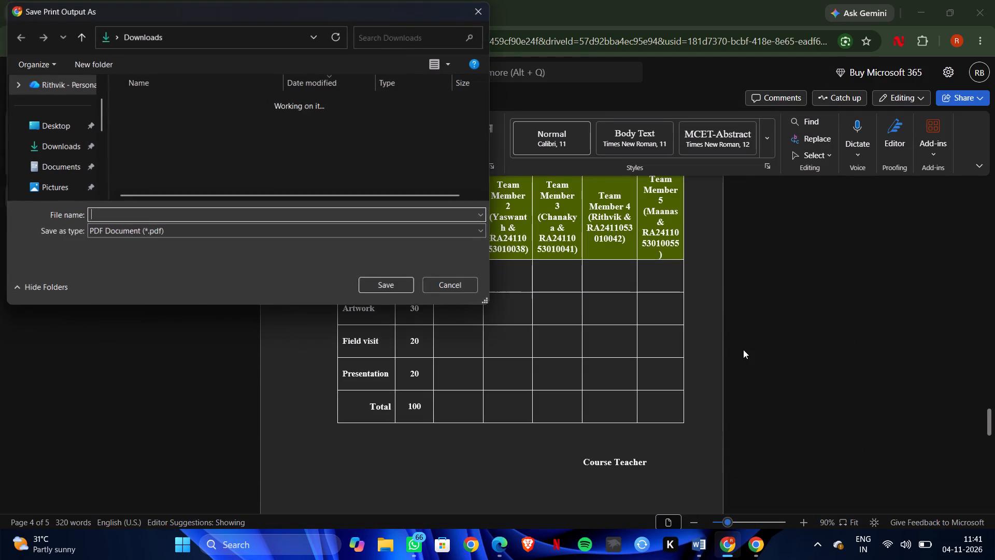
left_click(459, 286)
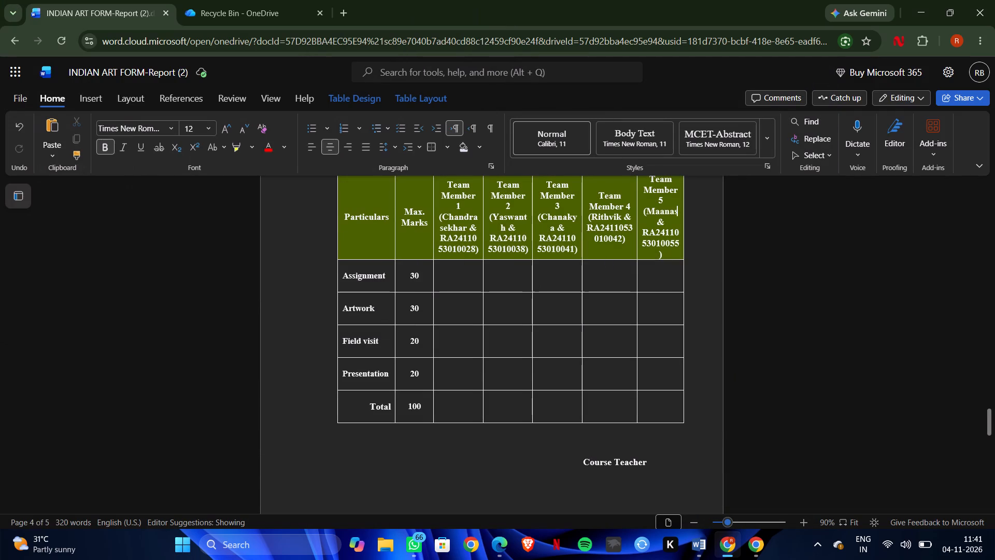
Reopen the report's print preview, check the marks table and the other pages again, and close the preview.
scroll(584, 241, "up", 1)
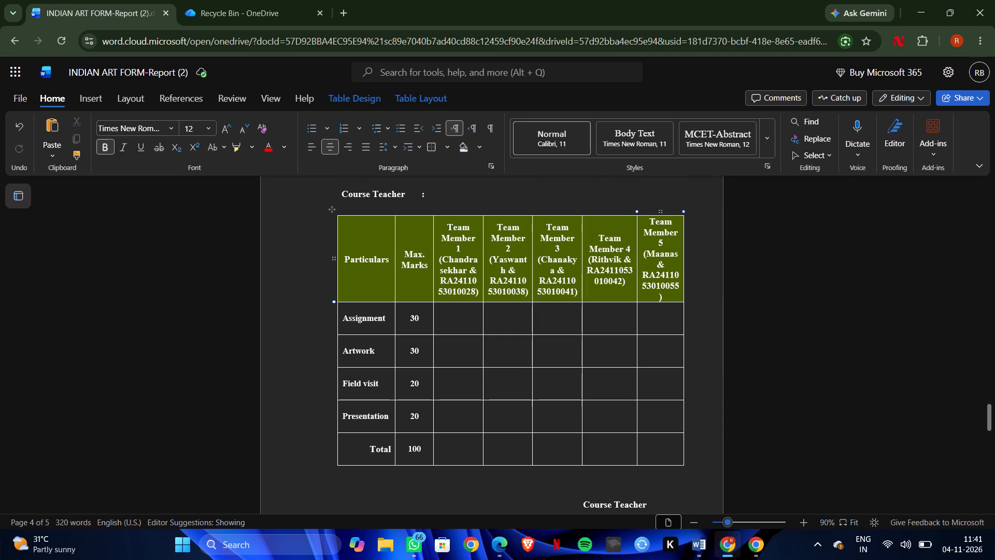
key("ctrl+p")
left_click(636, 261, "ctrl")
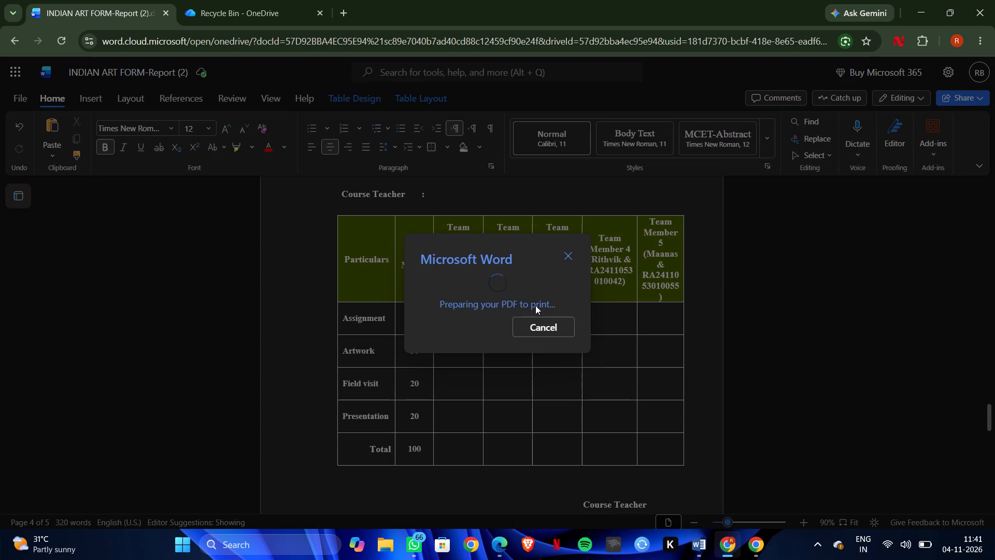
scroll(377, 303, "down", 2)
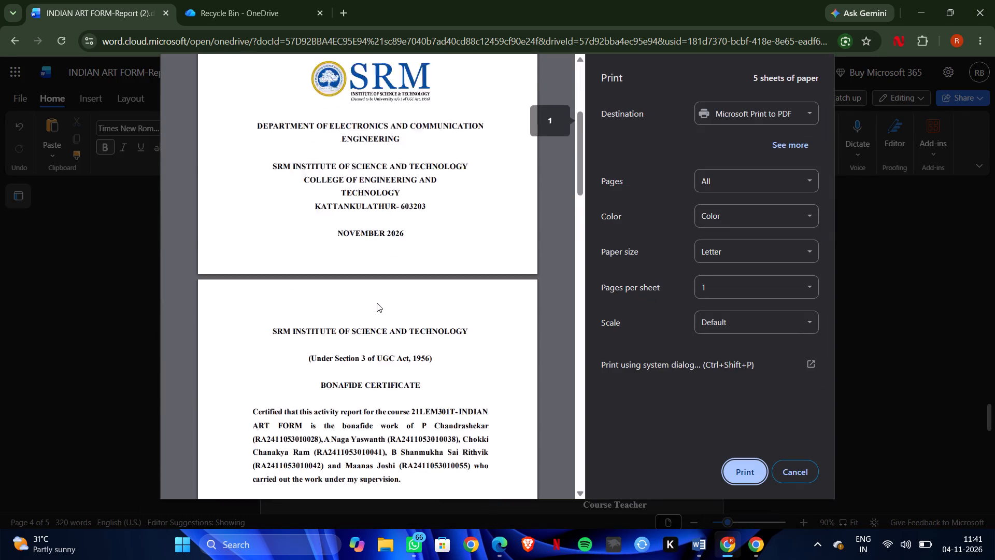
scroll(377, 303, "down", 9)
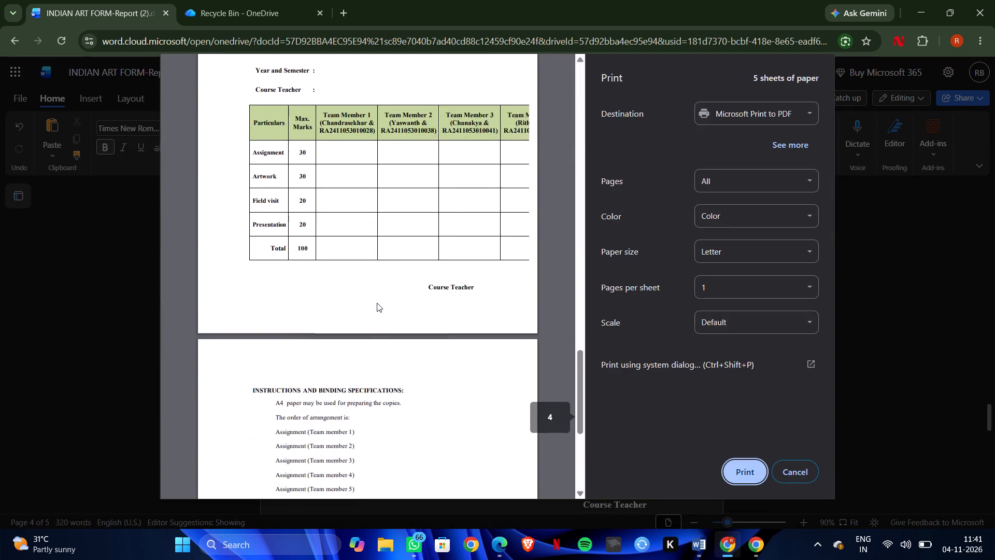
scroll(377, 303, "up", 1)
scroll(438, 242, "left", 1)
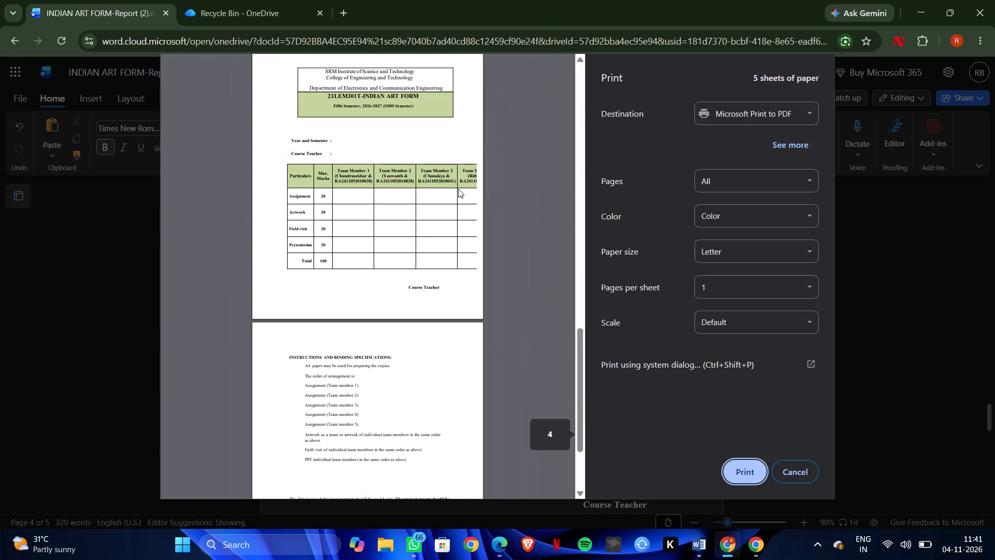
scroll(450, 187, "up", 6)
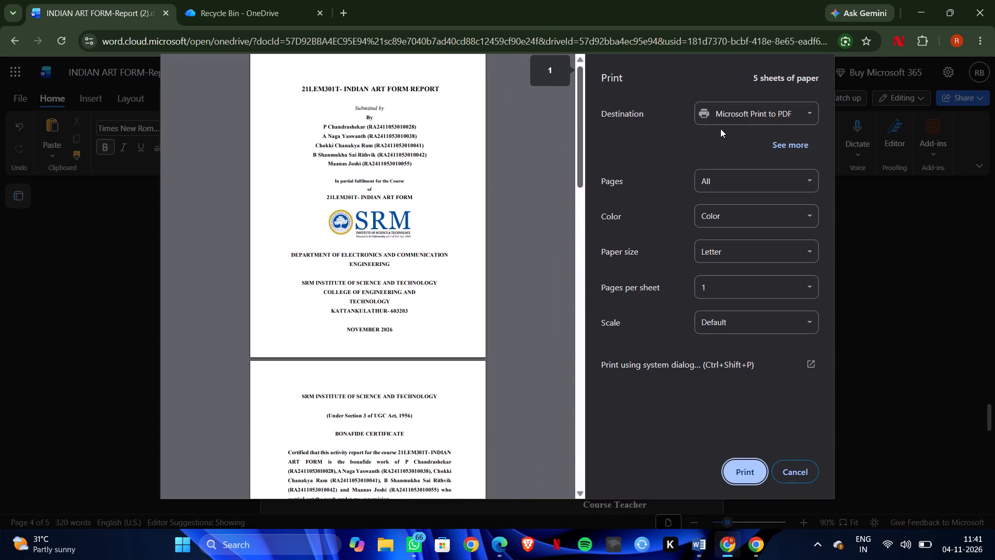
left_click(782, 479)
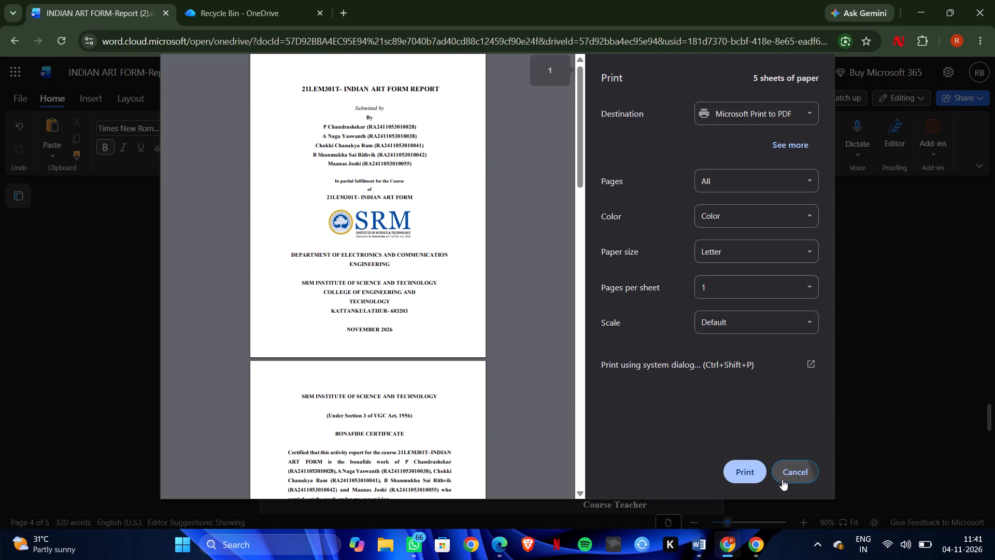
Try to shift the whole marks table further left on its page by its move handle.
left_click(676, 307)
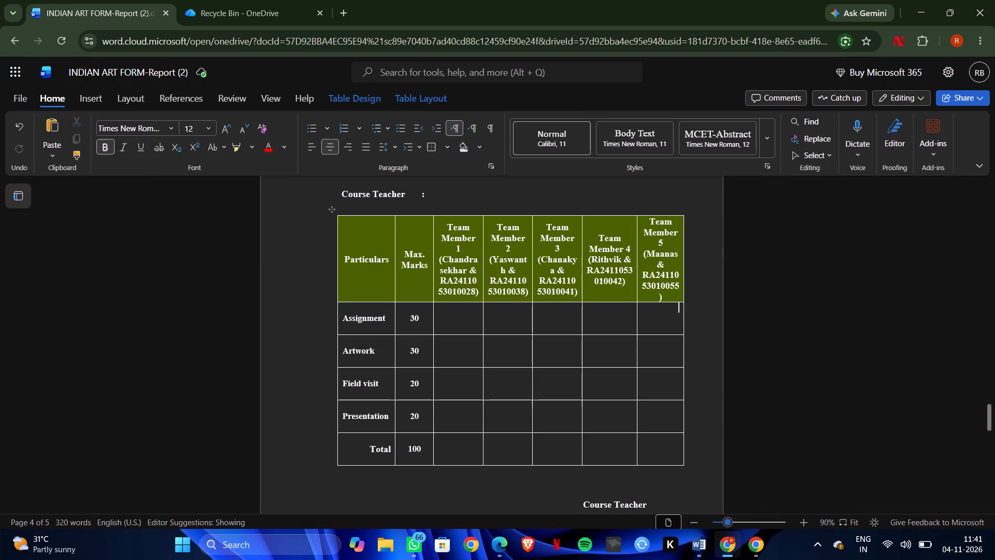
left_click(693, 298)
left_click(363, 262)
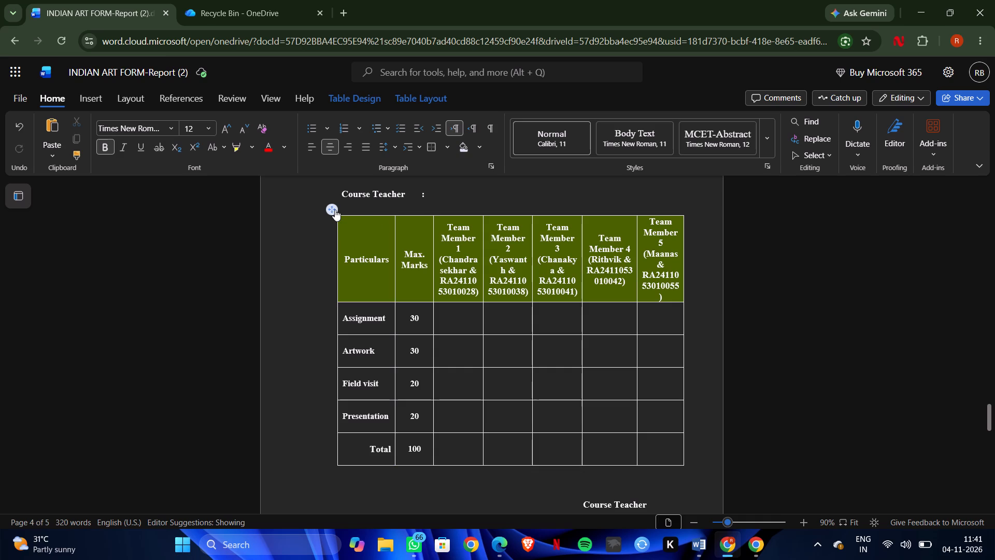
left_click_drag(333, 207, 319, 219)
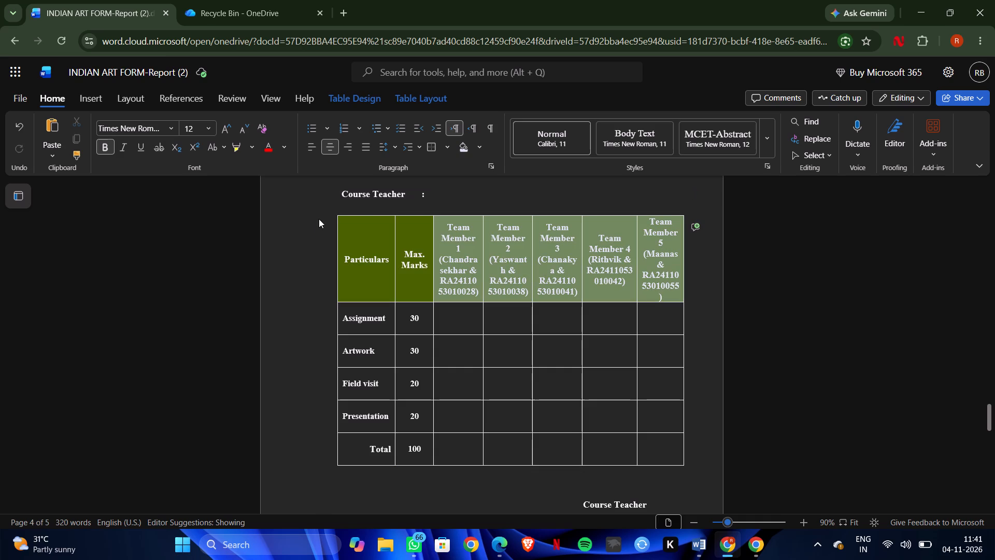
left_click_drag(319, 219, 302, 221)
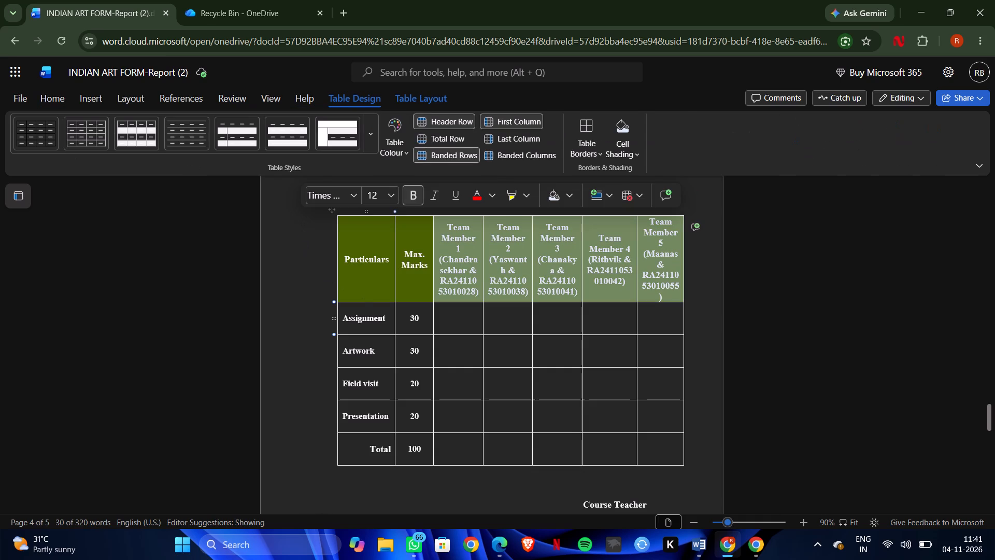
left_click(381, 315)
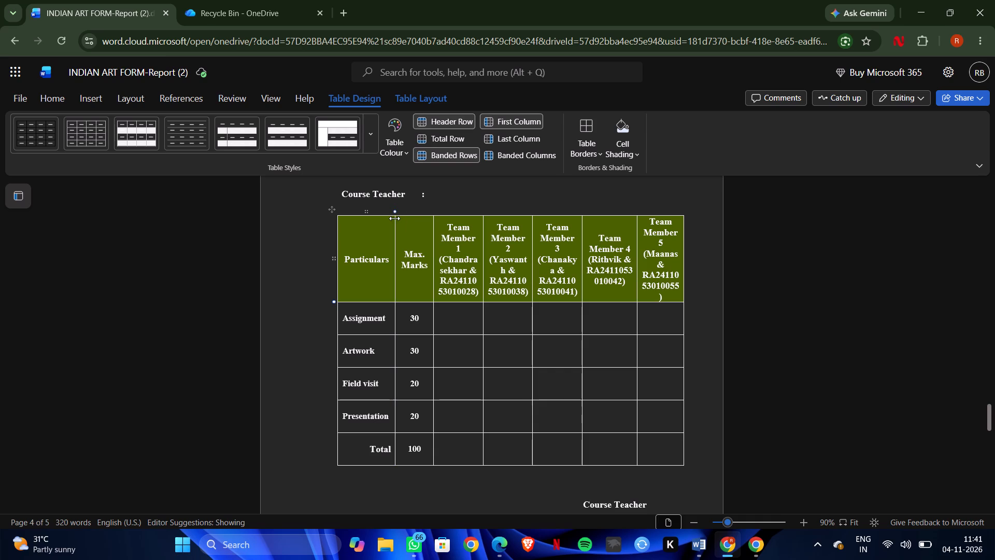
Narrow the Particulars column of the marks table until "Assignment" just fits on a single line.
left_click_drag(394, 218, 389, 217)
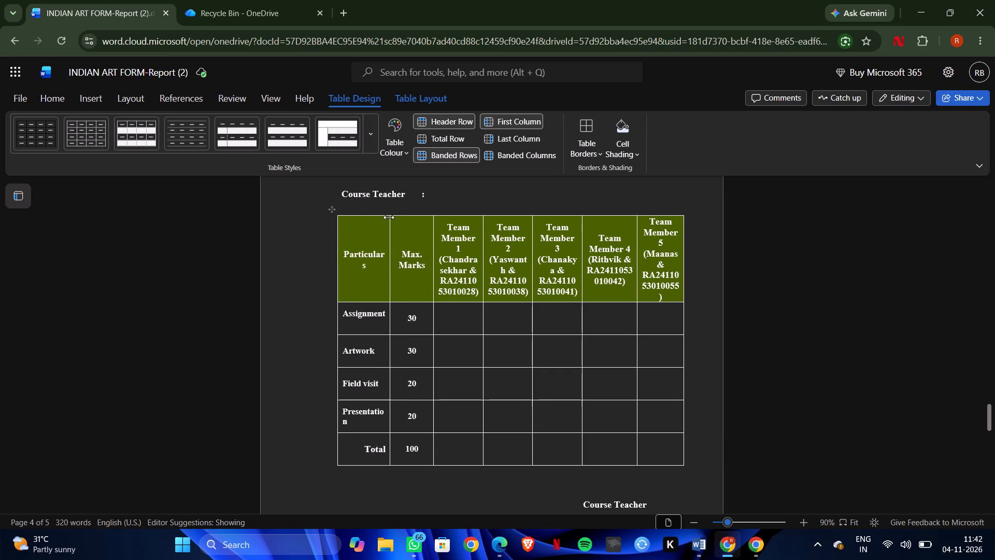
left_click_drag(389, 217, 388, 217)
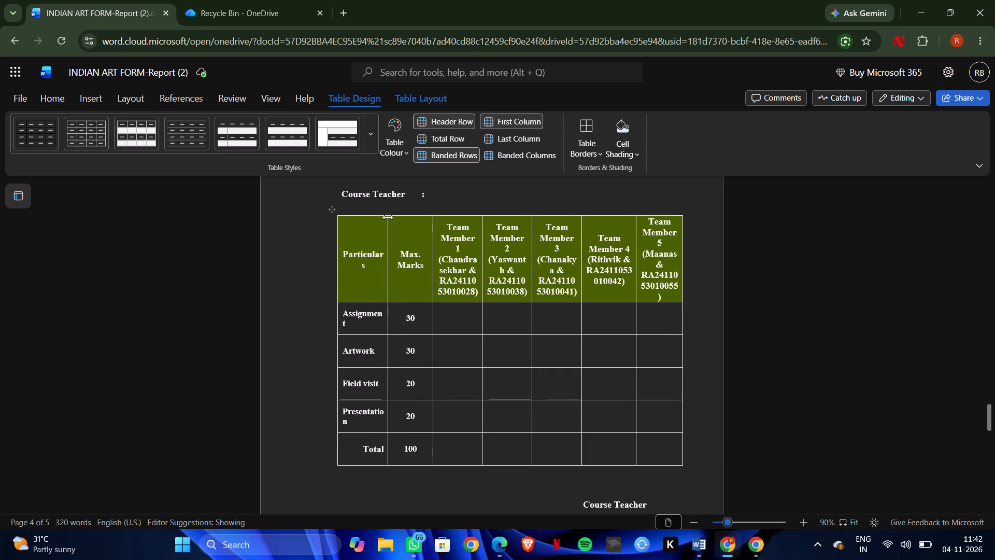
left_click_drag(388, 217, 389, 217)
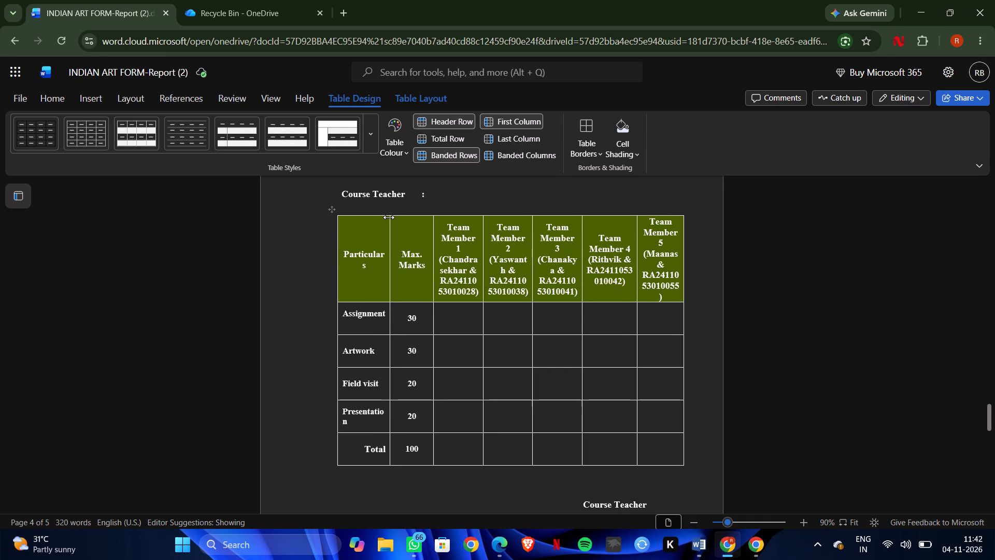
left_click_drag(389, 217, 385, 217)
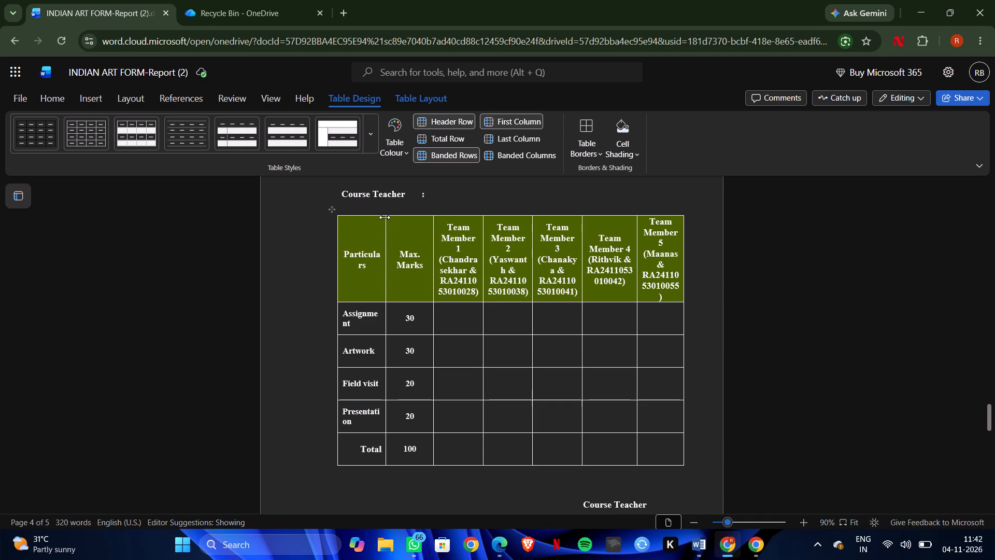
left_click_drag(385, 217, 377, 216)
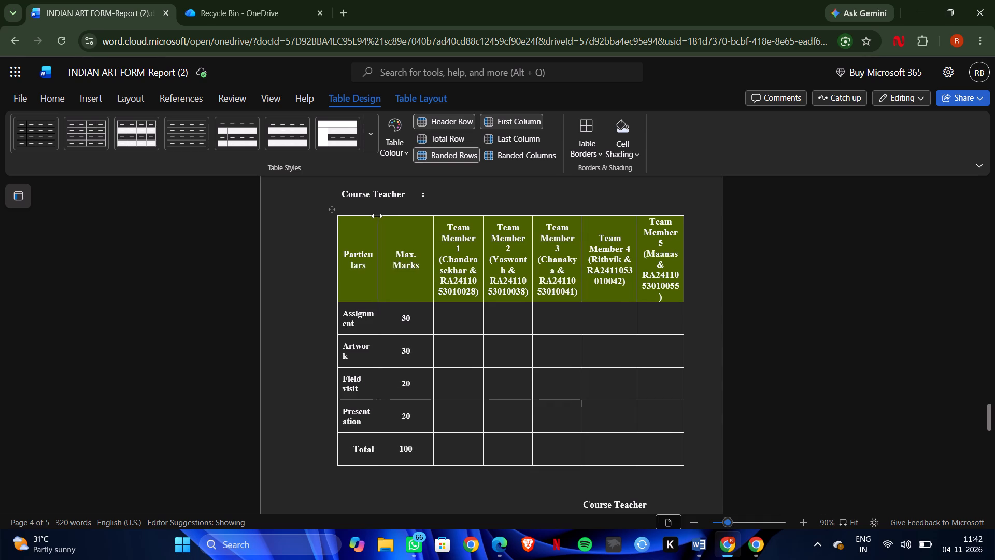
left_click_drag(377, 216, 378, 216)
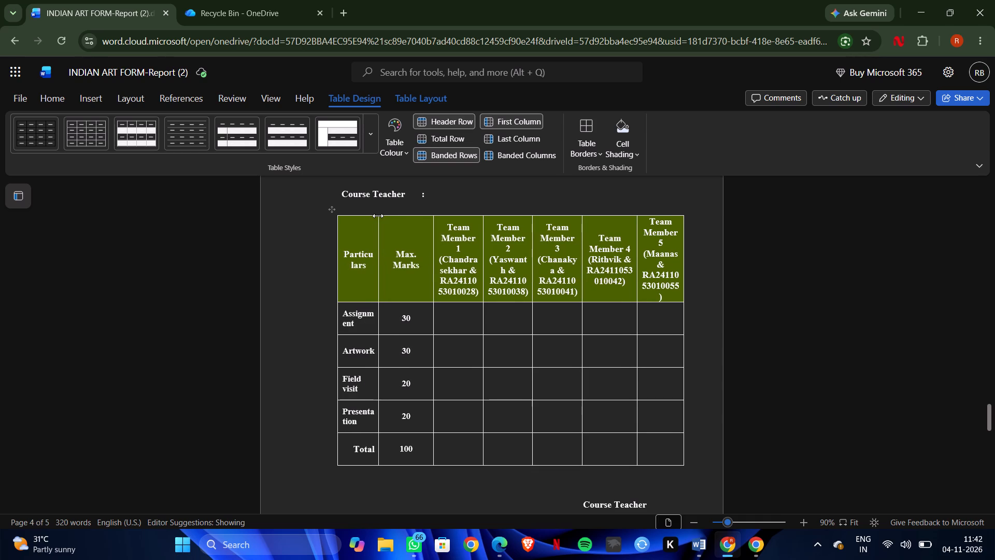
left_click_drag(378, 216, 381, 216)
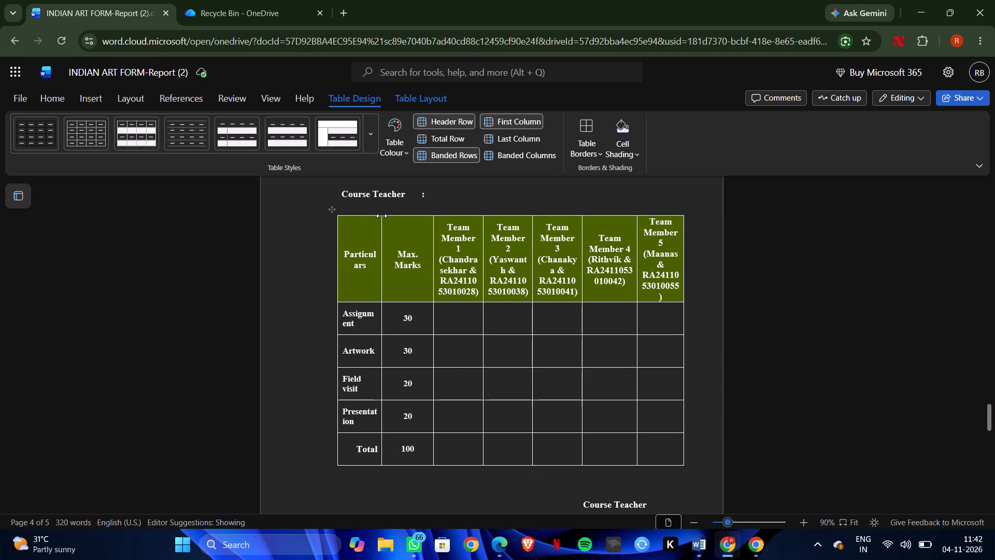
left_click_drag(381, 216, 382, 216)
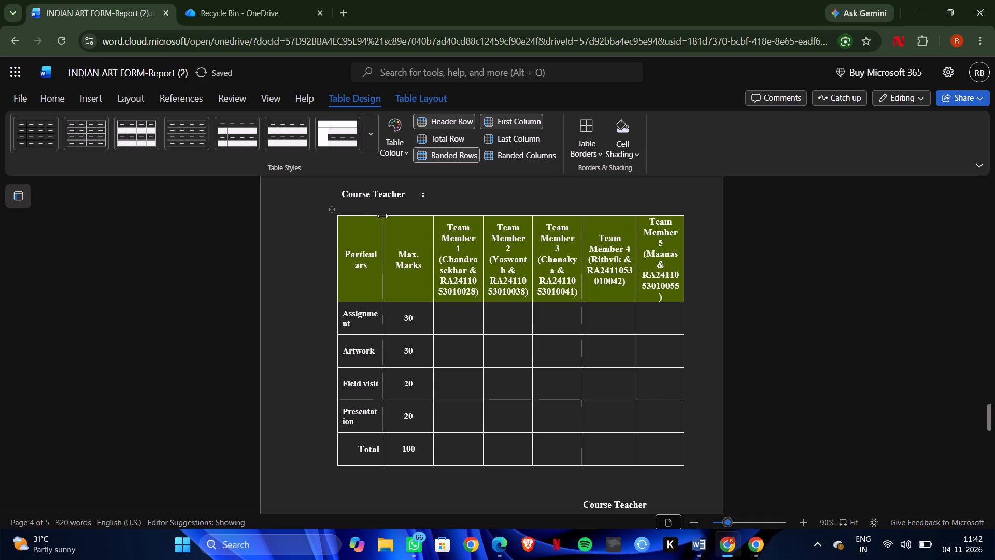
left_click(201, 249)
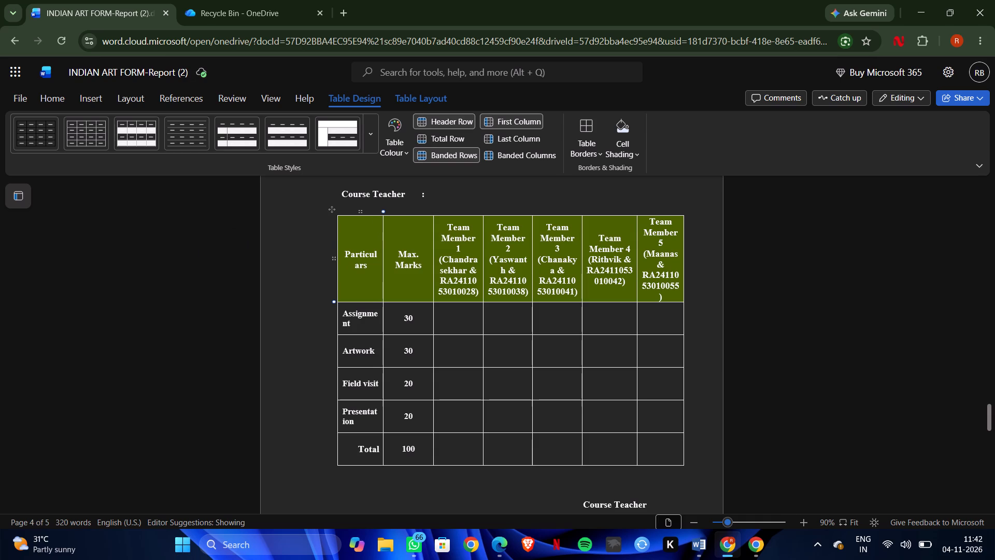
left_click_drag(382, 229, 382, 228)
left_click_drag(382, 228, 387, 228)
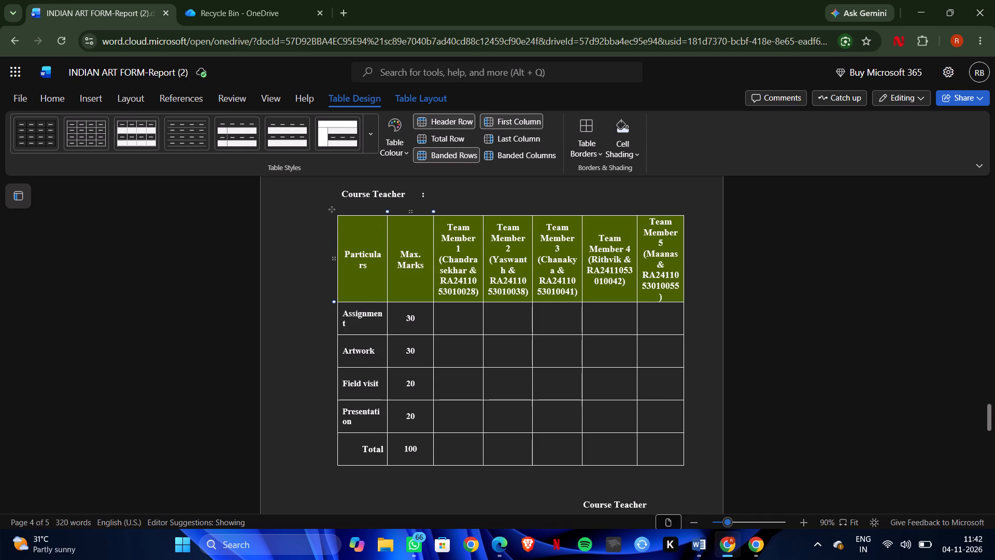
left_click_drag(387, 228, 389, 228)
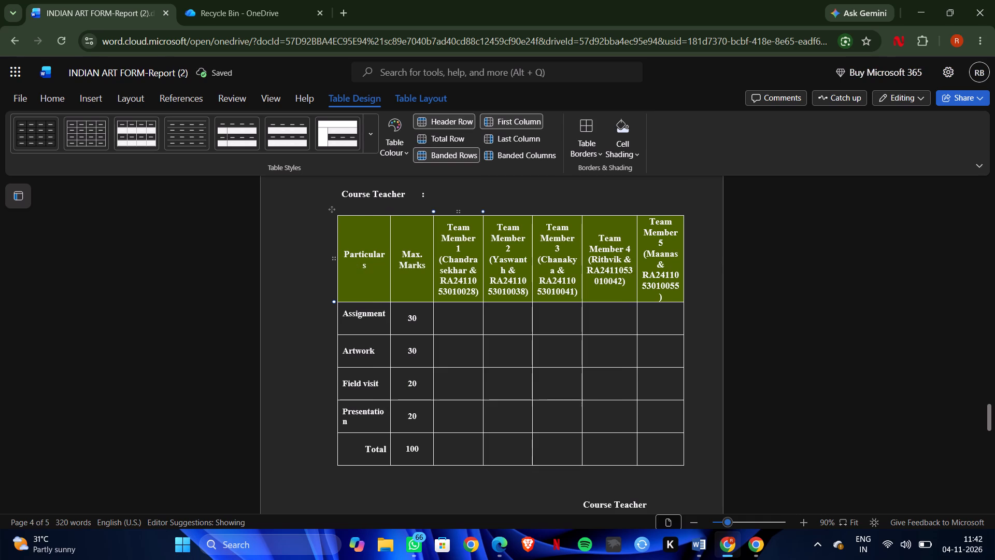
Shift the border between Max. Marks and Team Member 1 to narrow the Max. Marks column, keeping "Marks" on one line.
left_click_drag(433, 229, 425, 231)
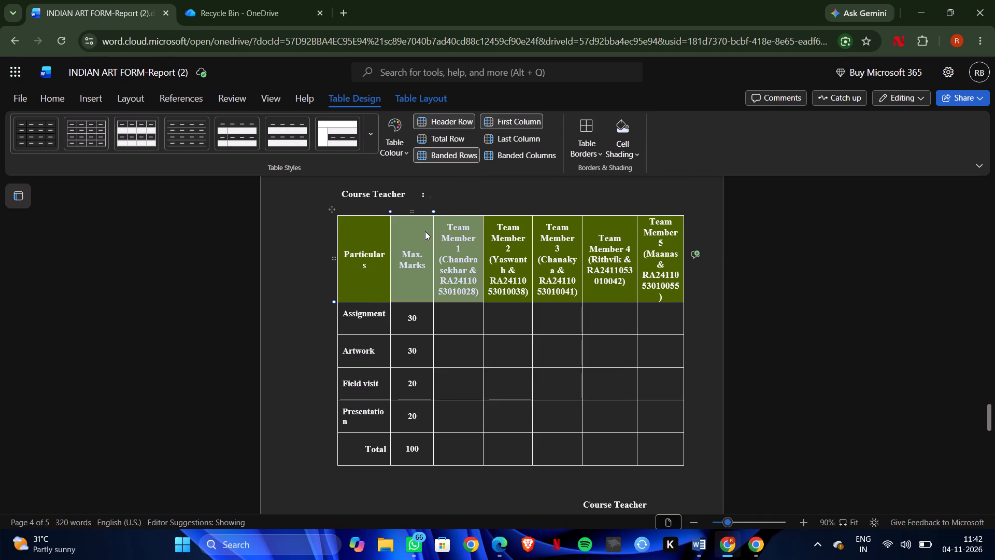
left_click(788, 242)
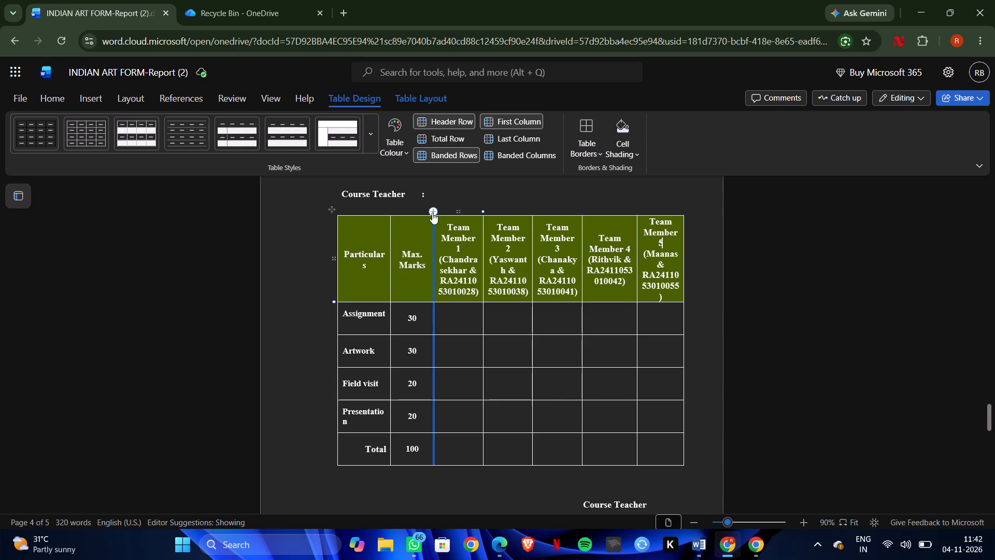
left_click_drag(432, 213, 421, 211)
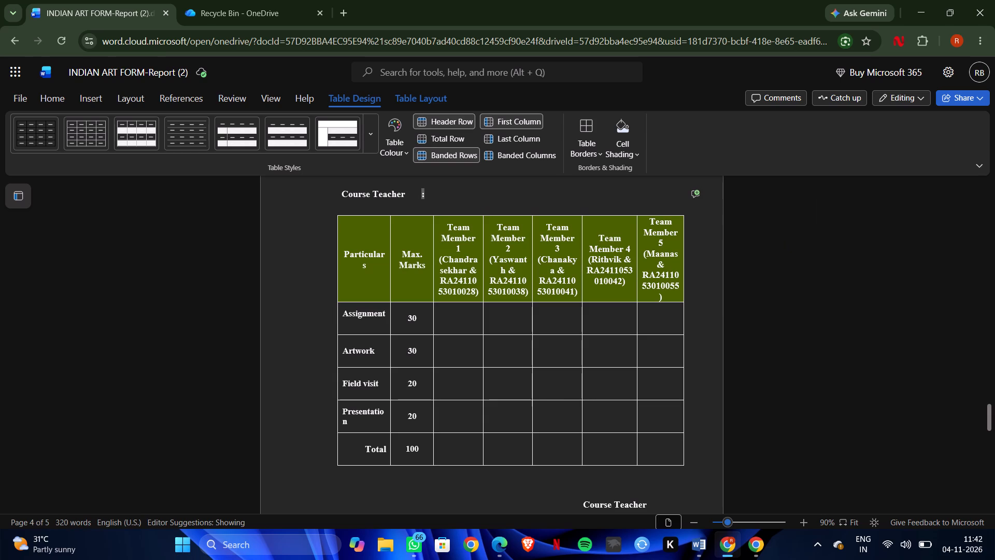
left_click_drag(421, 211, 428, 218)
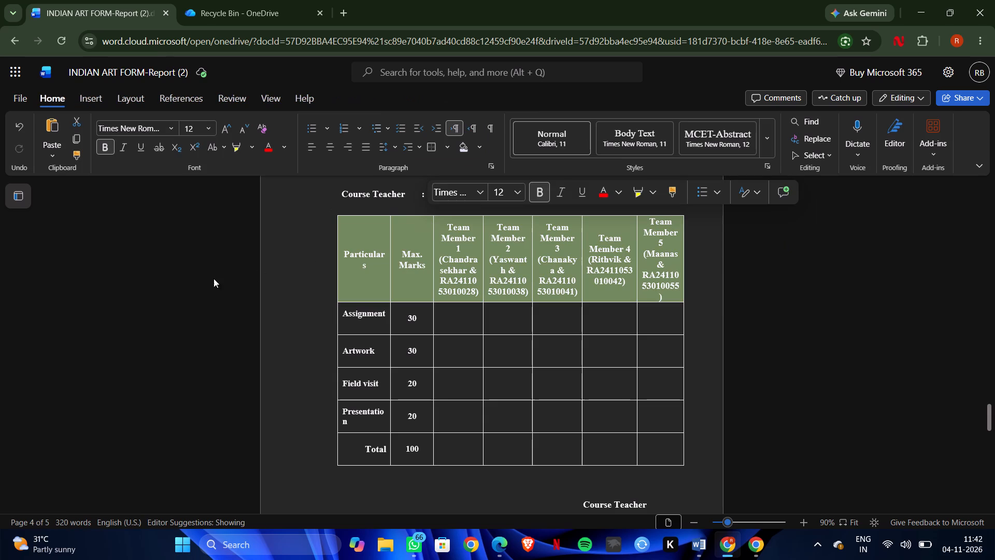
left_click(198, 282)
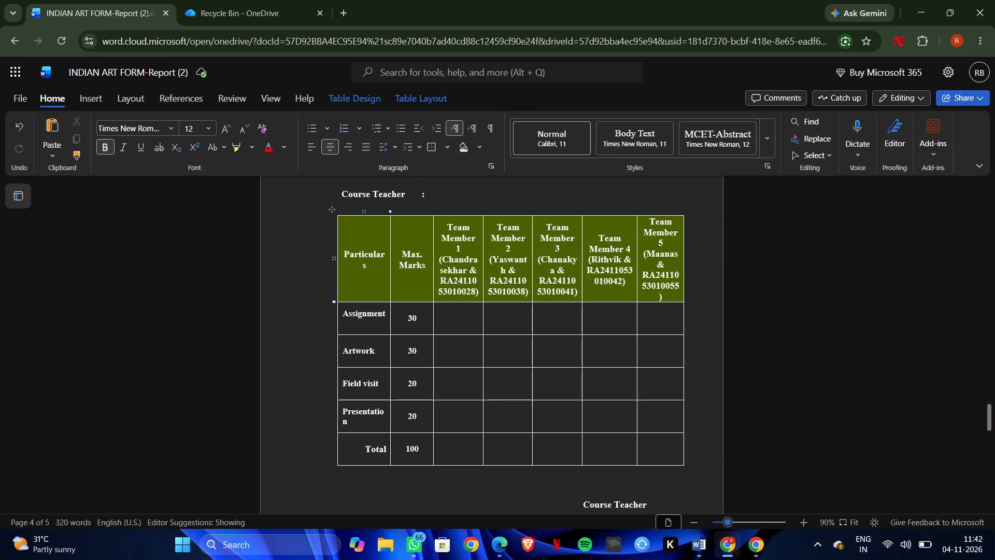
left_click_drag(432, 230, 422, 232)
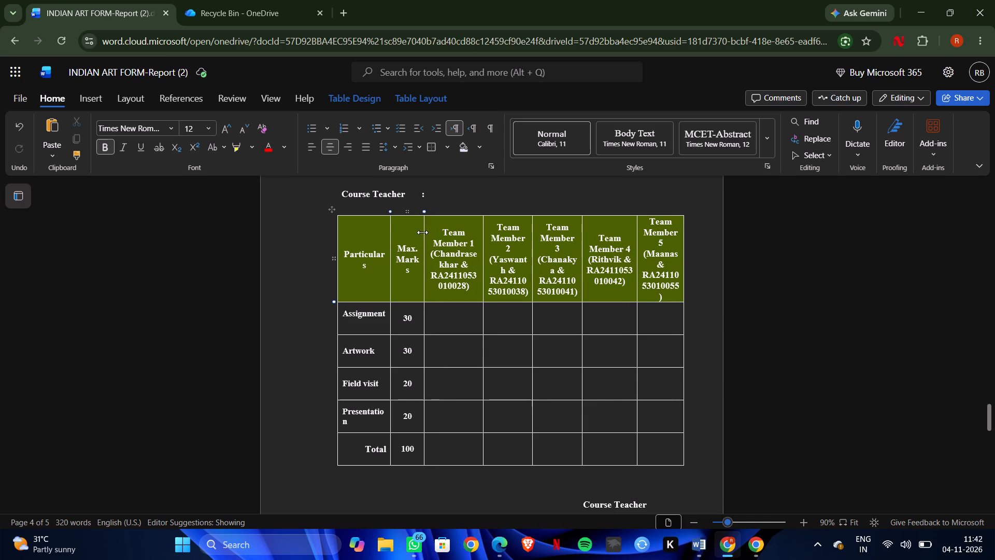
left_click_drag(422, 232, 425, 233)
left_click(91, 283)
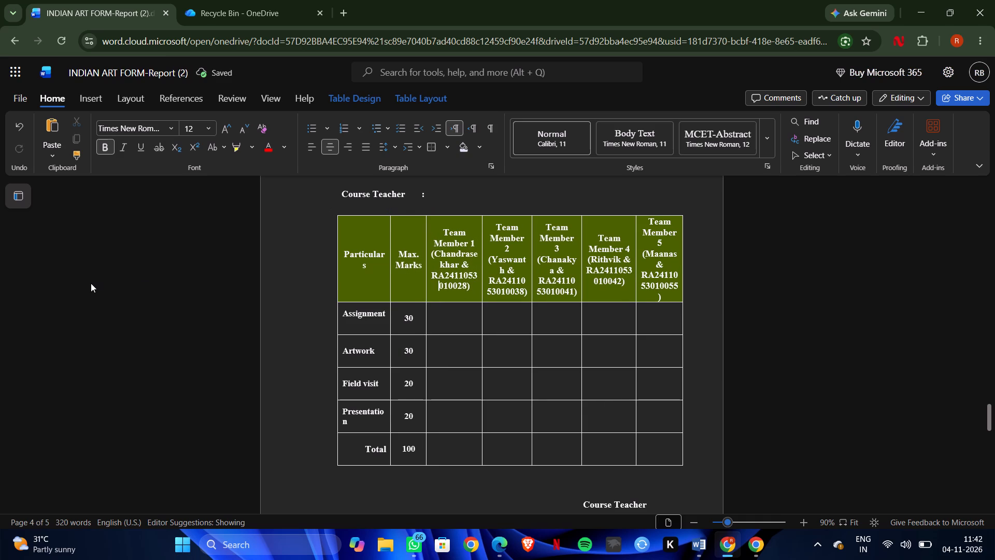
Open the report's print preview, examine the marks table page and the instructions page, and close the preview.
key("ctrl+p")
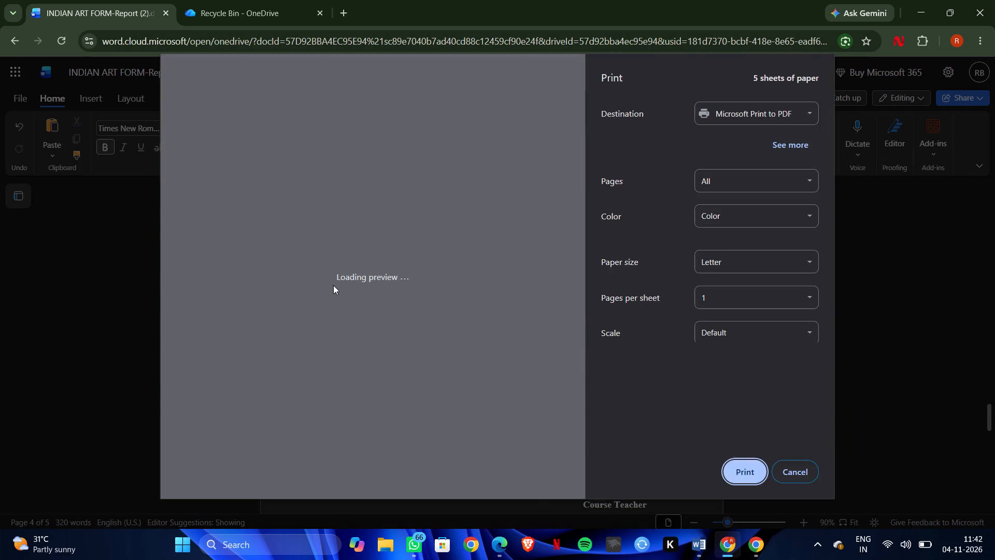
left_click(333, 285)
scroll(333, 285, "down", 8)
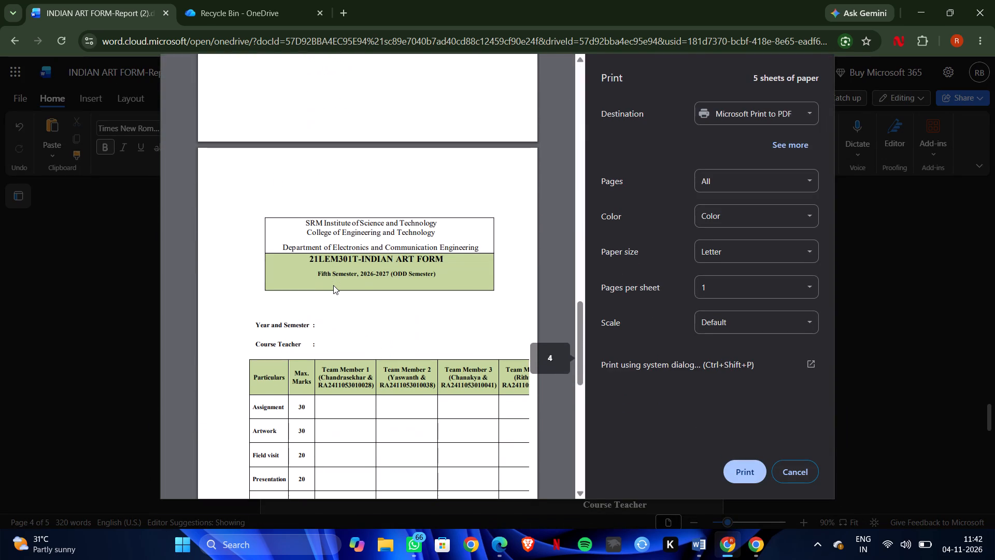
scroll(333, 285, "down", 1)
scroll(400, 334, "down", 1)
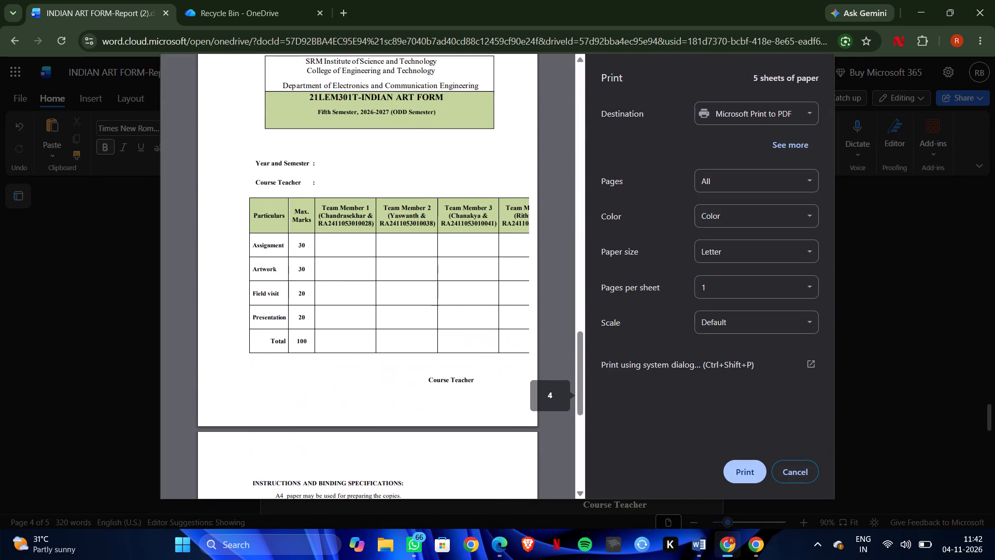
scroll(400, 334, "down", 6)
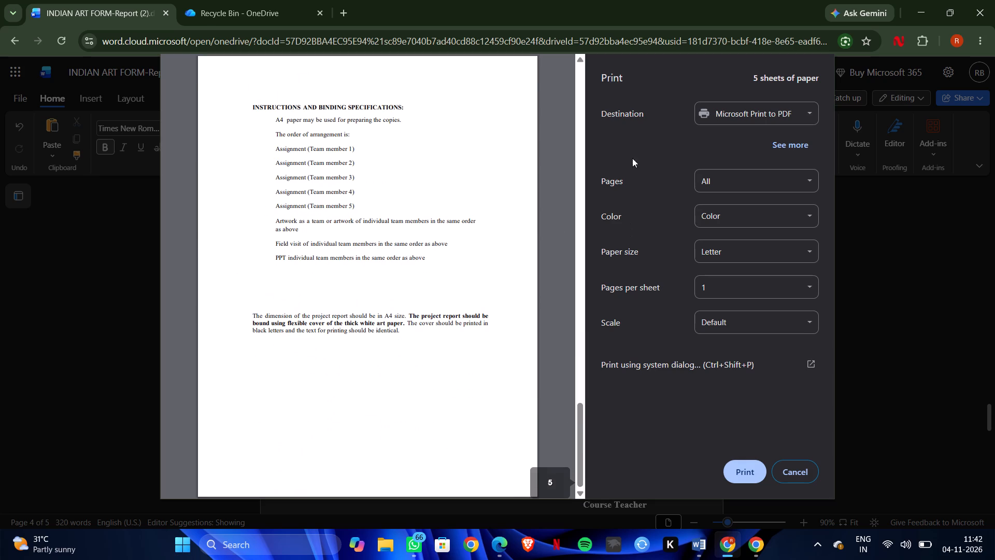
left_click(787, 467)
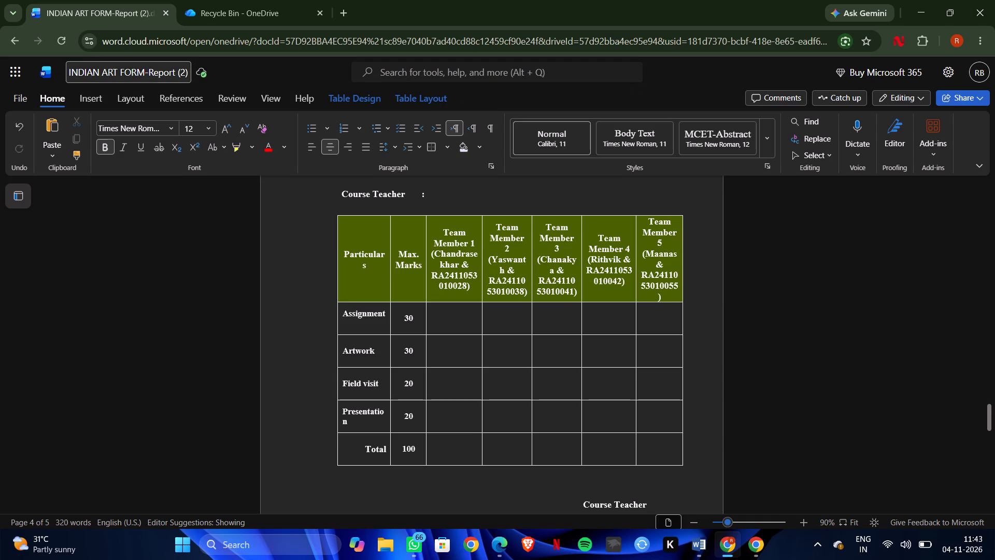
Download a copy of the INDIAN ART FORM-Report (2) document to the computer.
left_click(20, 96)
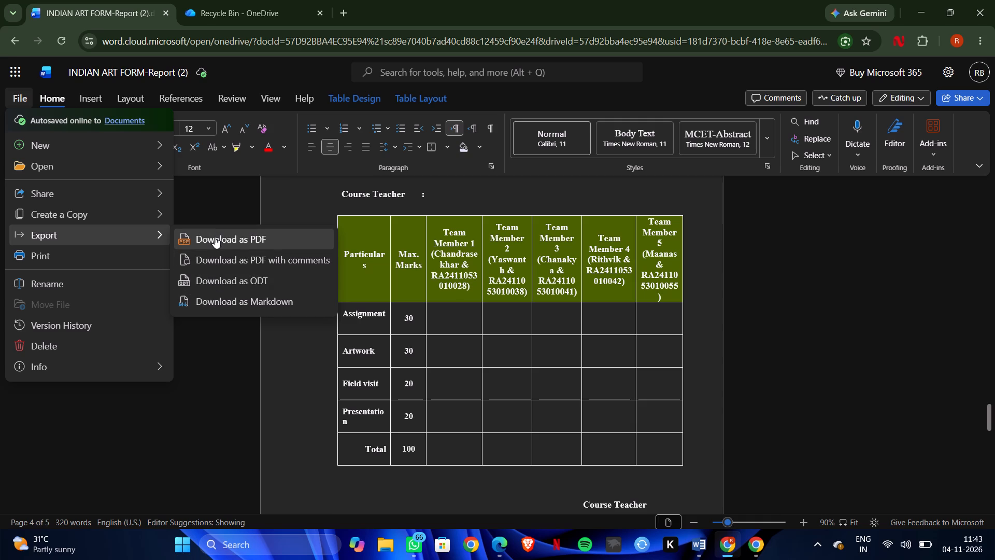
left_click(207, 213)
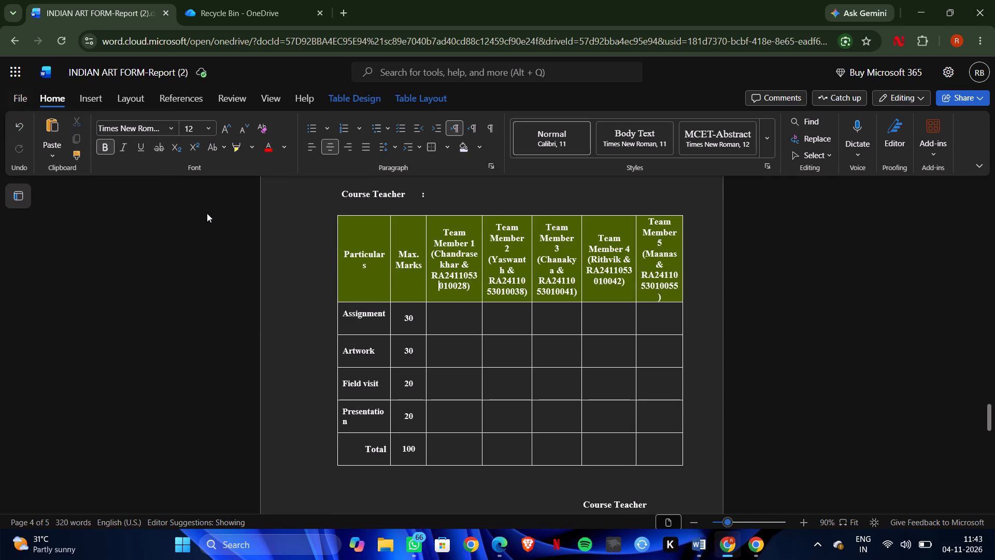
left_click(17, 92)
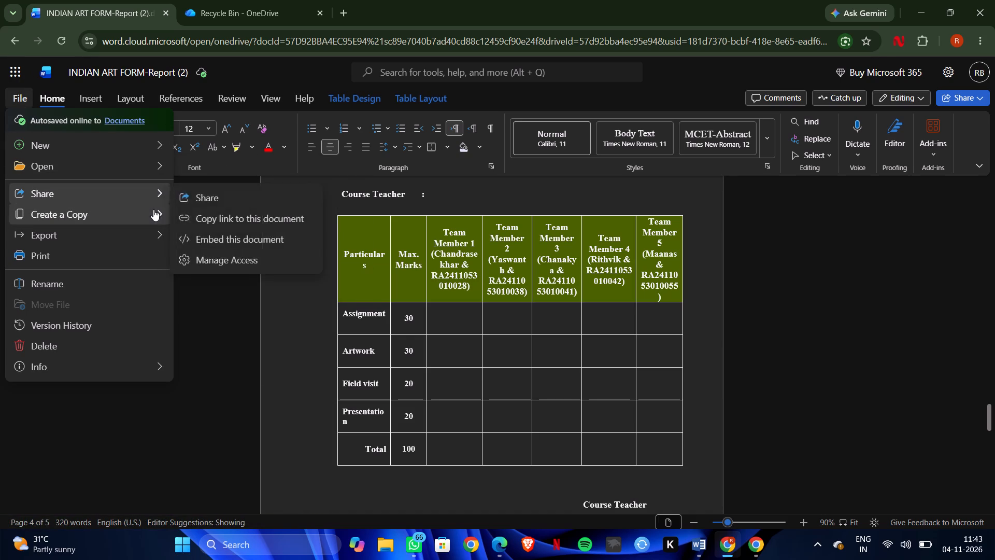
left_click(193, 234)
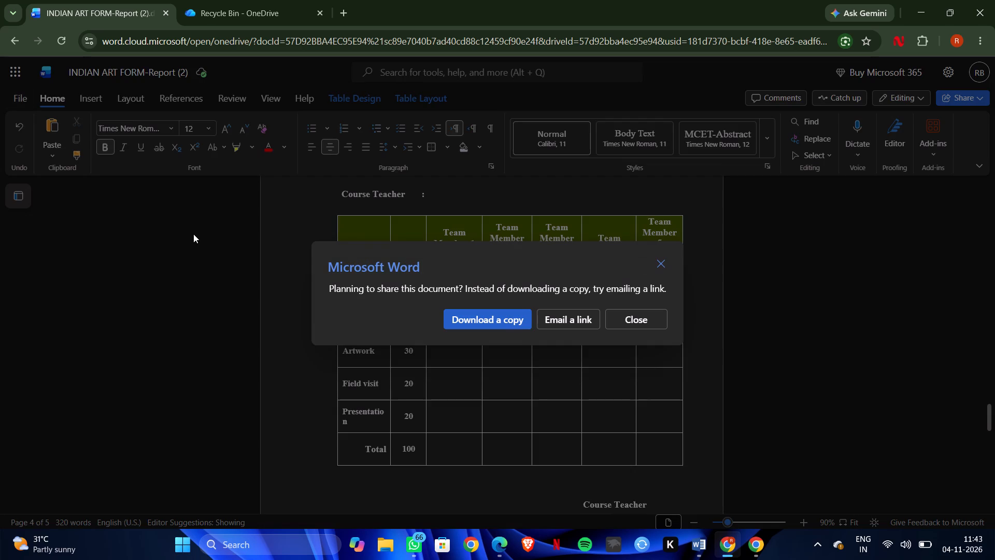
left_click(458, 320)
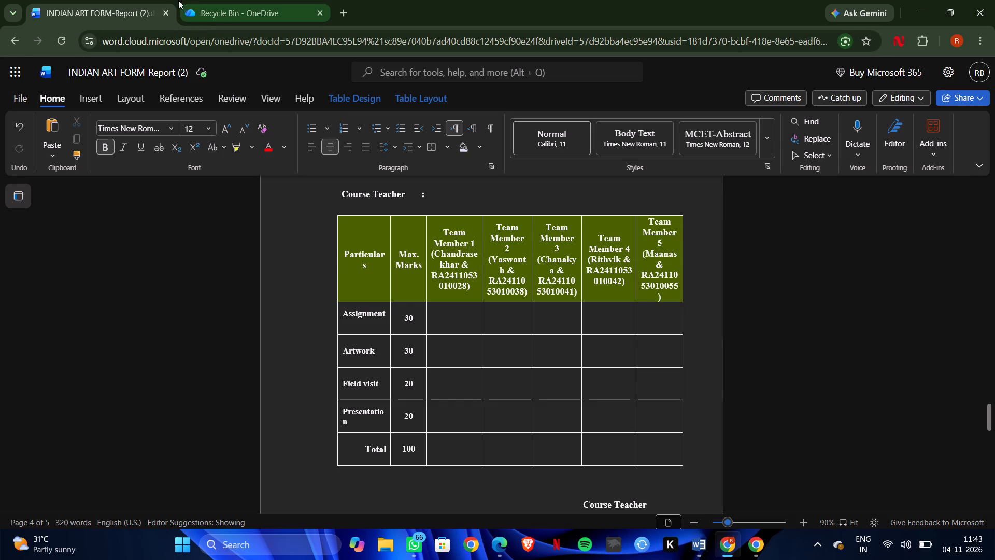
Switch to the OneDrive tab and open the Word for the Web start page from its app launcher.
left_click(217, 0)
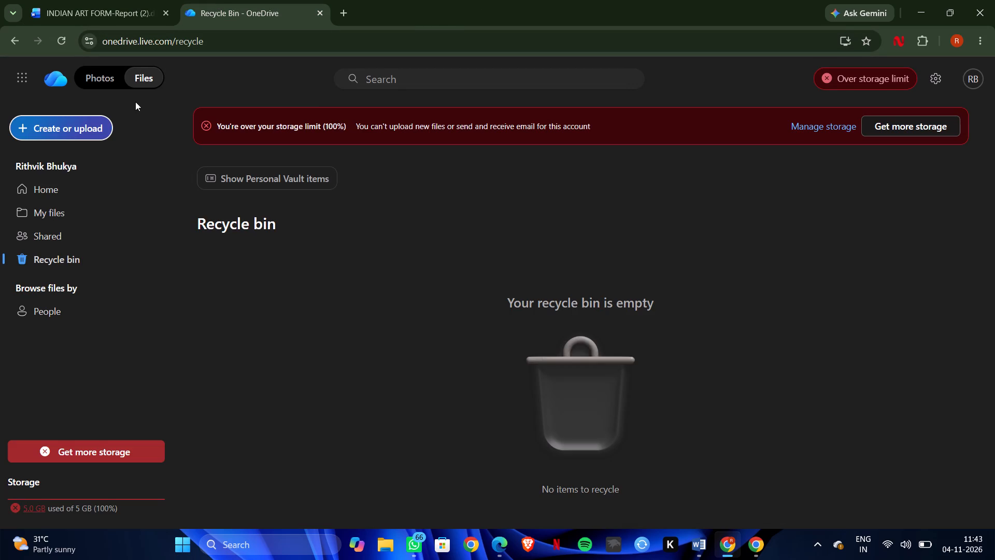
left_click(24, 73)
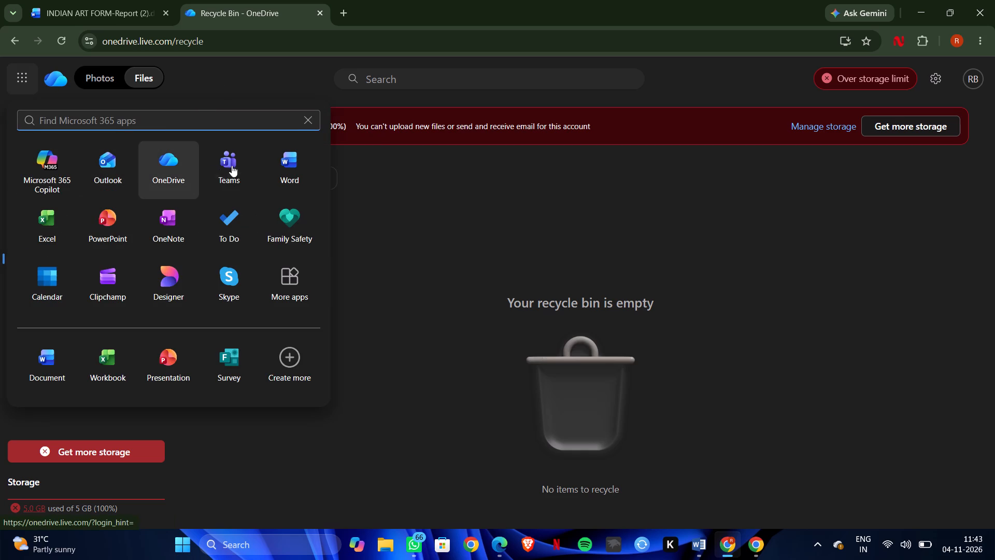
left_click(261, 165)
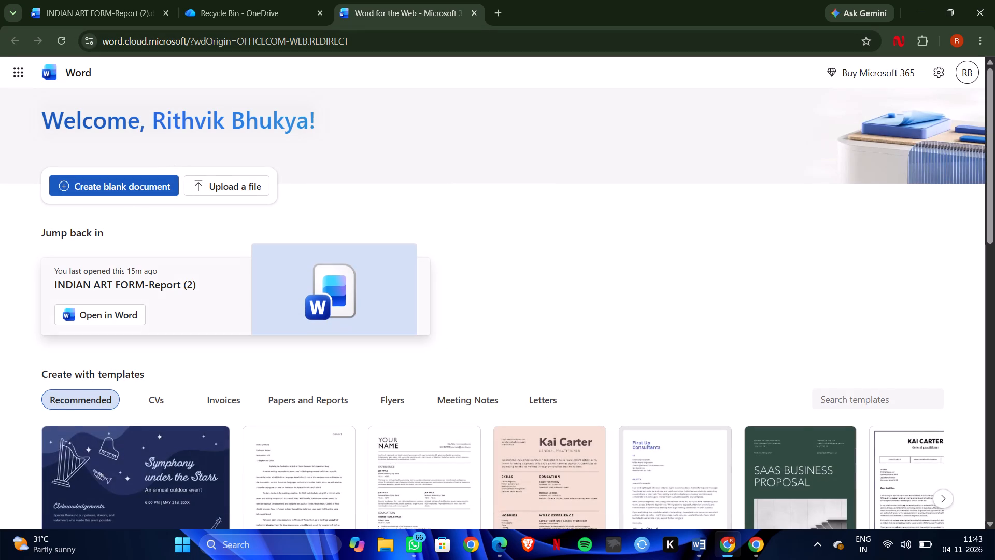
scroll(254, 268, "down", 1)
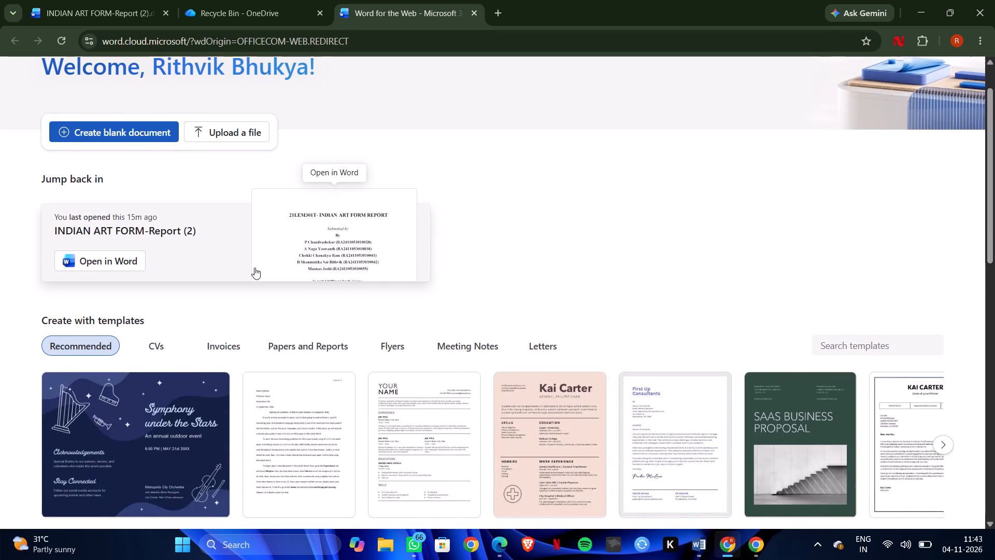
scroll(184, 165, "up", 1)
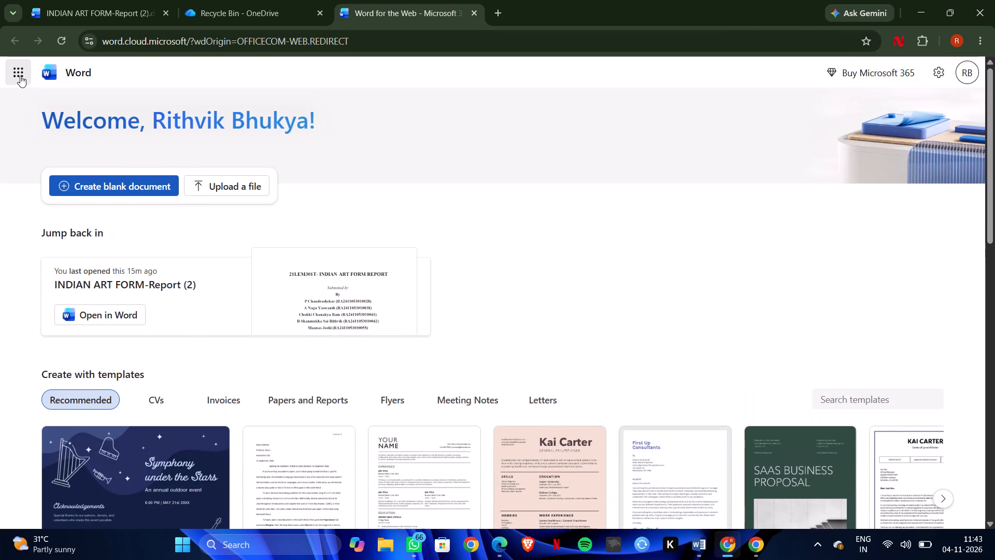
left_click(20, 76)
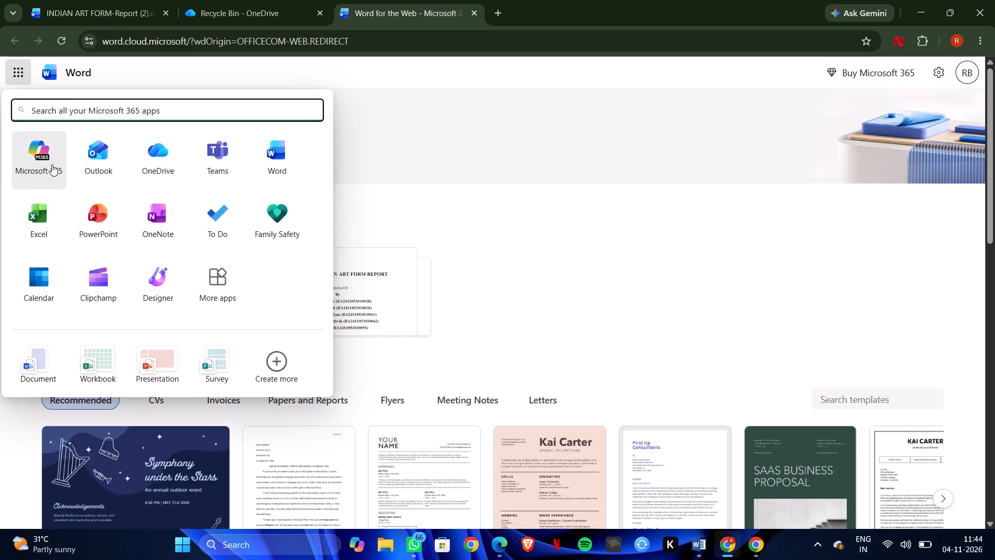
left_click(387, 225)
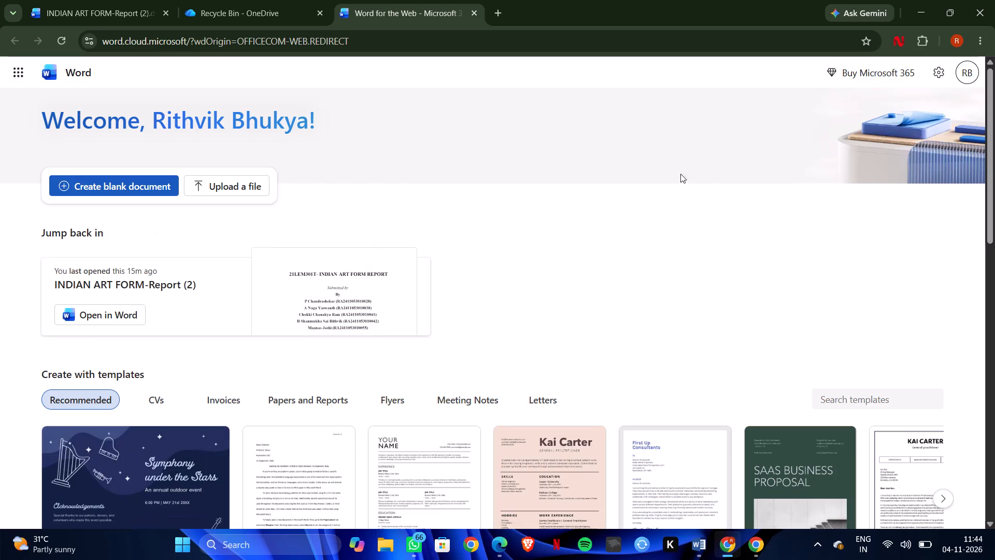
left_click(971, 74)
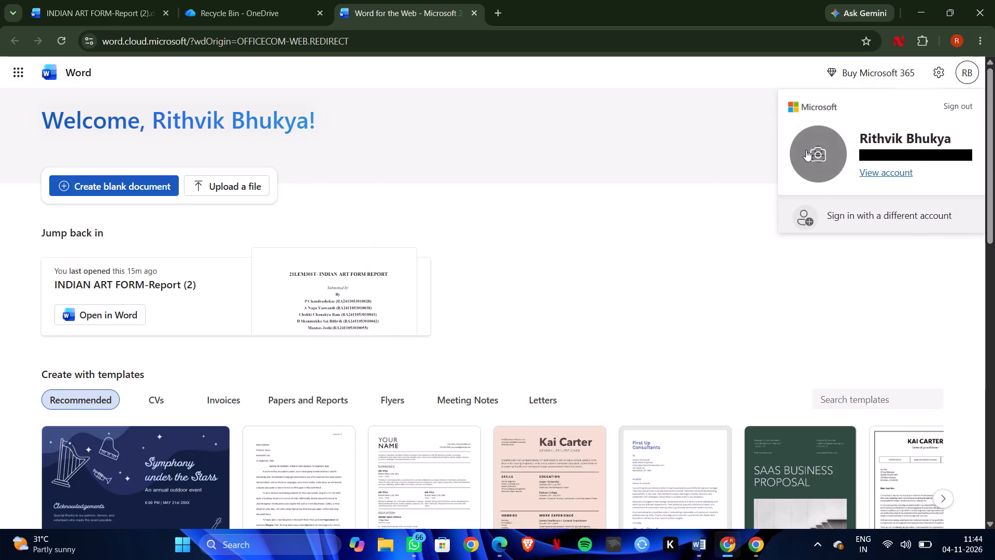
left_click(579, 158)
Open INDIAN ART FORM-Report (2) in the browser from the recent documents on the Word start page.
scroll(433, 240, "down", 5)
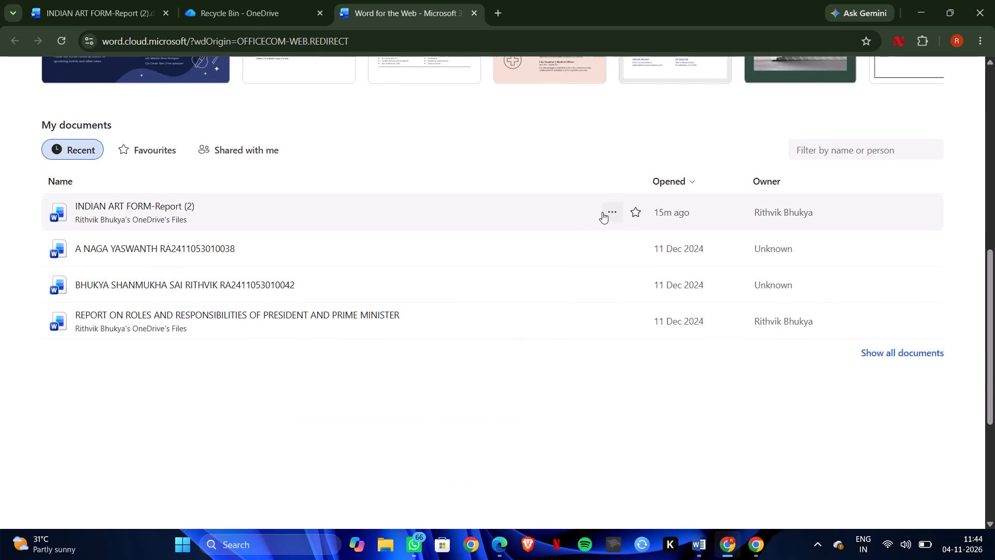
left_click(604, 212)
left_click(617, 239)
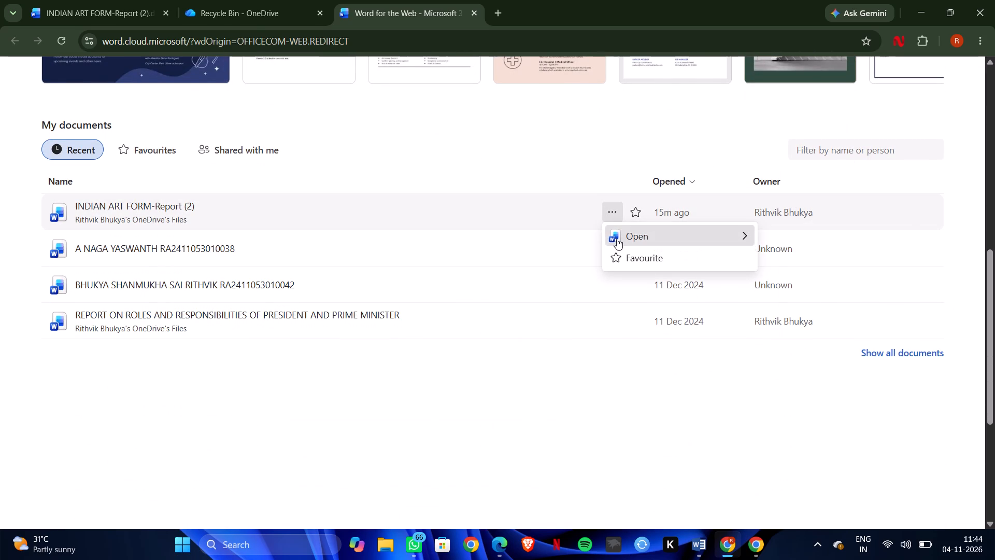
left_click(666, 232)
left_click(678, 234)
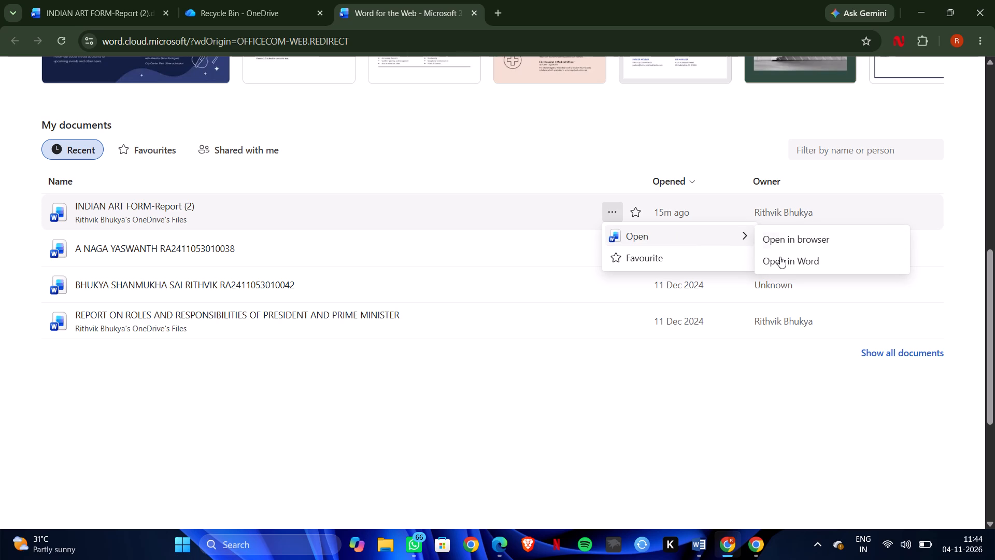
left_click(782, 237)
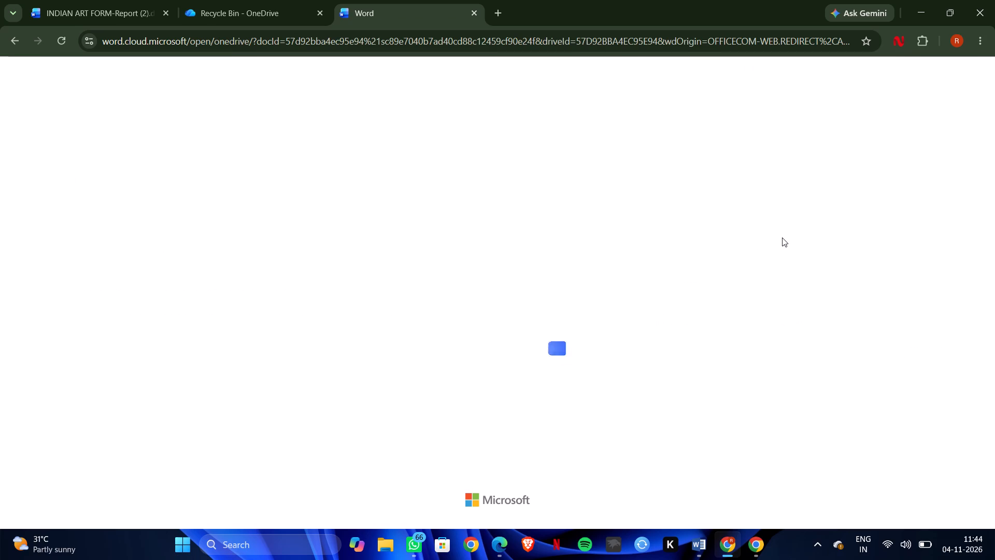
Look through the reopened report down to the instructions and binding specifications on page 5, dismissing the translation offer.
scroll(502, 250, "down", 8)
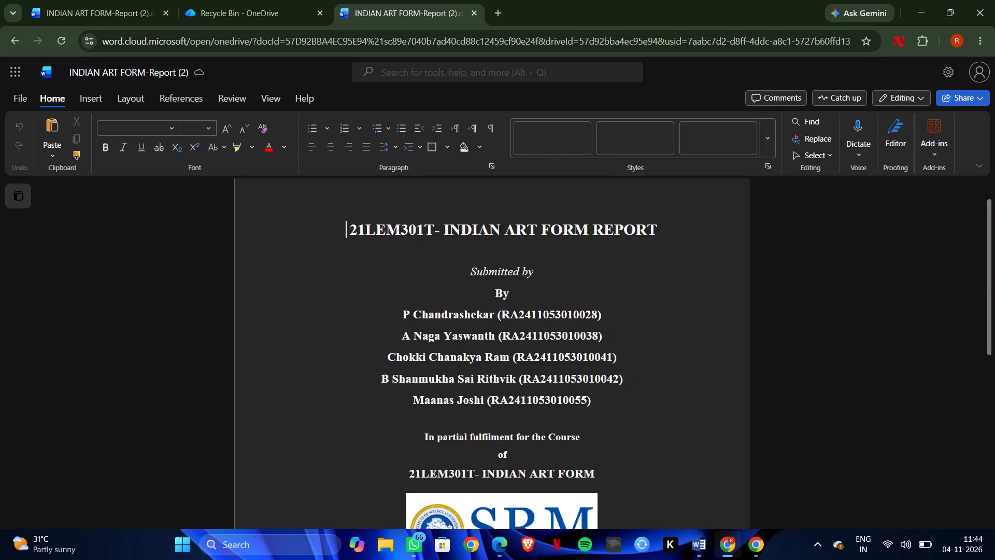
scroll(486, 310, "down", 5)
scroll(616, 323, "down", 4)
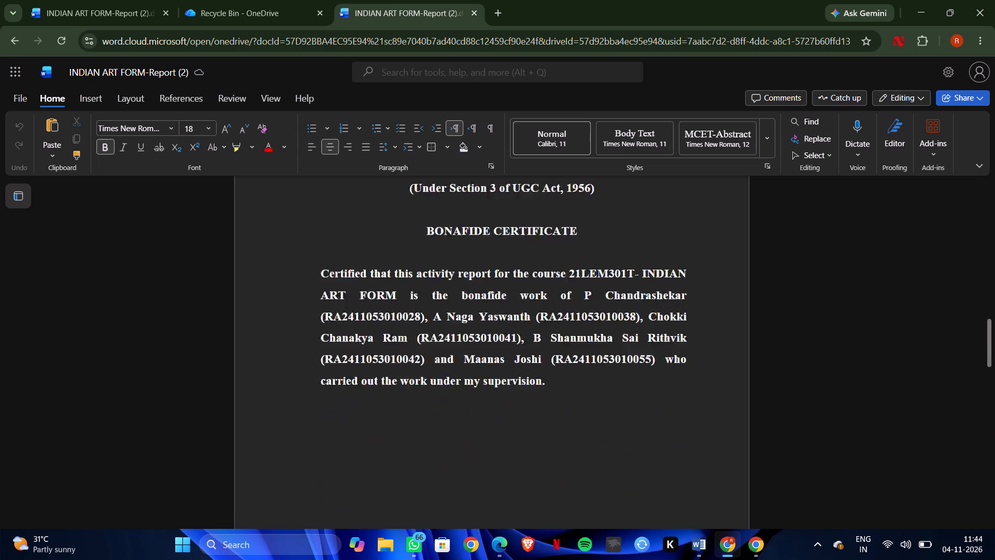
scroll(616, 323, "down", 6)
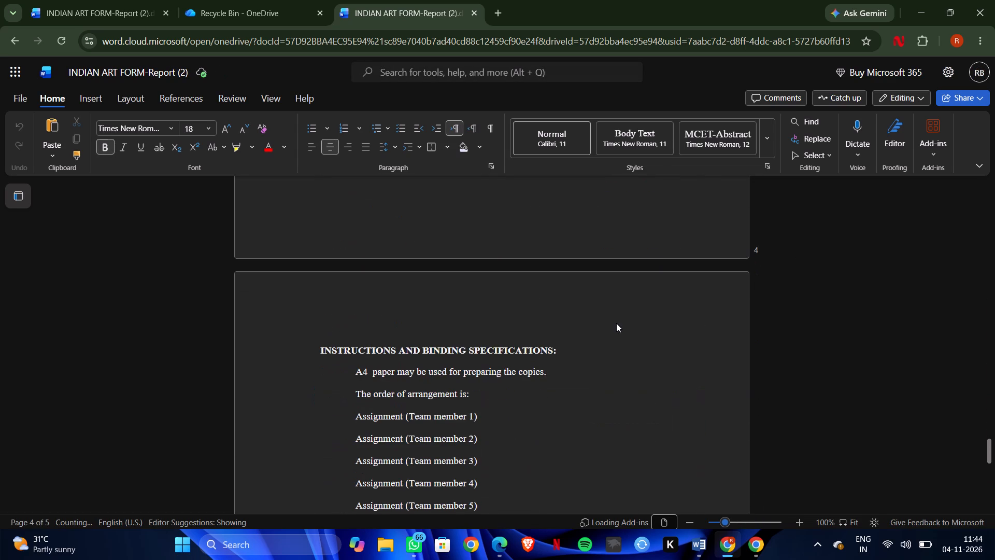
scroll(616, 323, "up", 1)
scroll(616, 323, "down", 2)
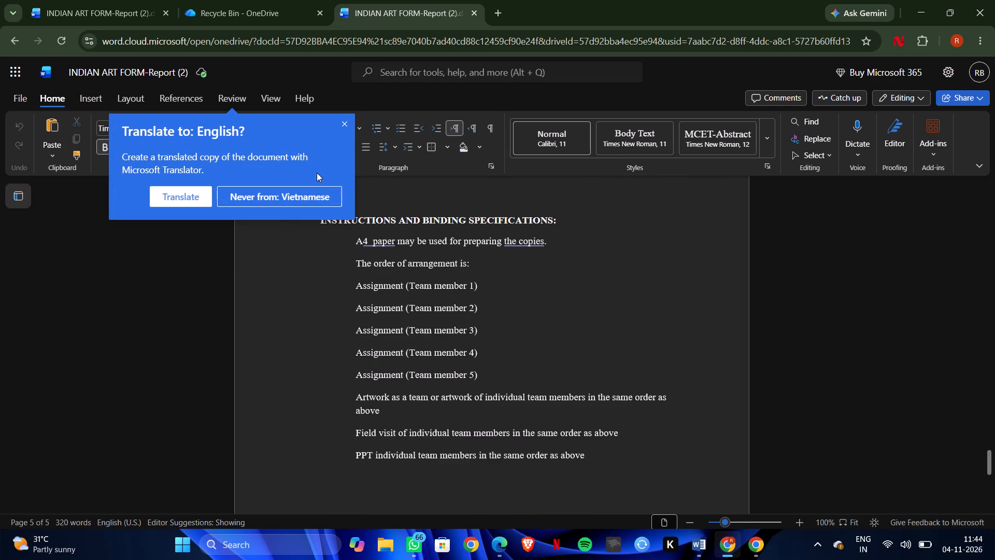
left_click(349, 125)
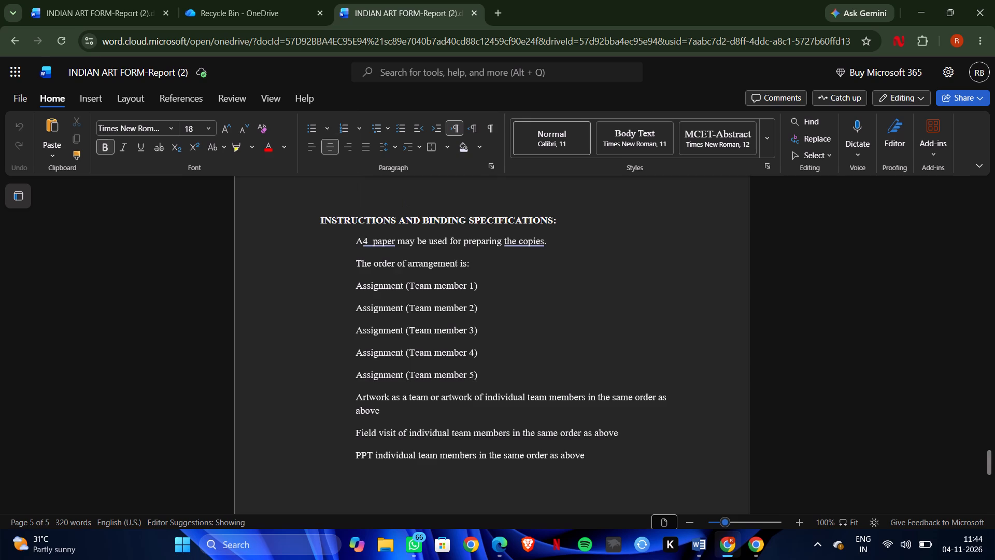
scroll(435, 305, "down", 7)
scroll(435, 305, "up", 3)
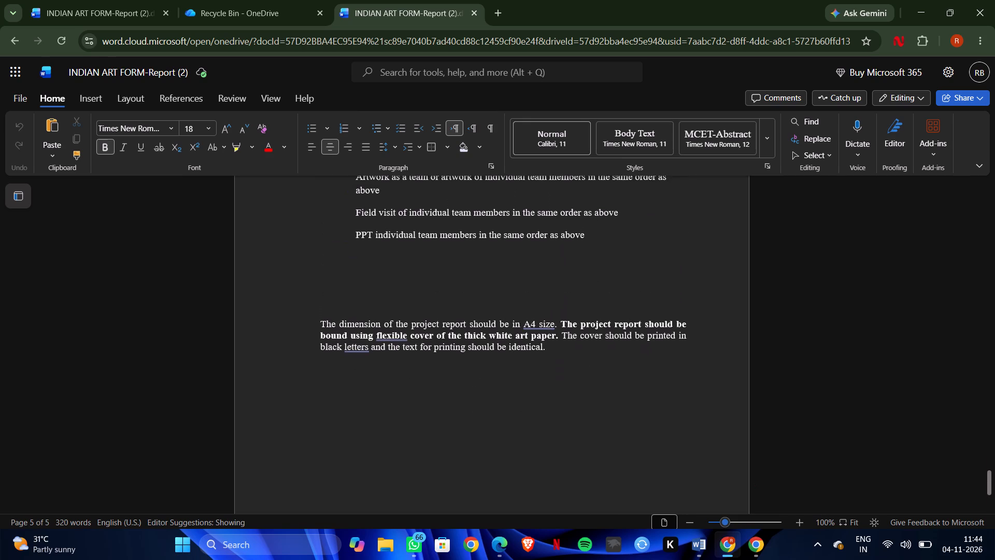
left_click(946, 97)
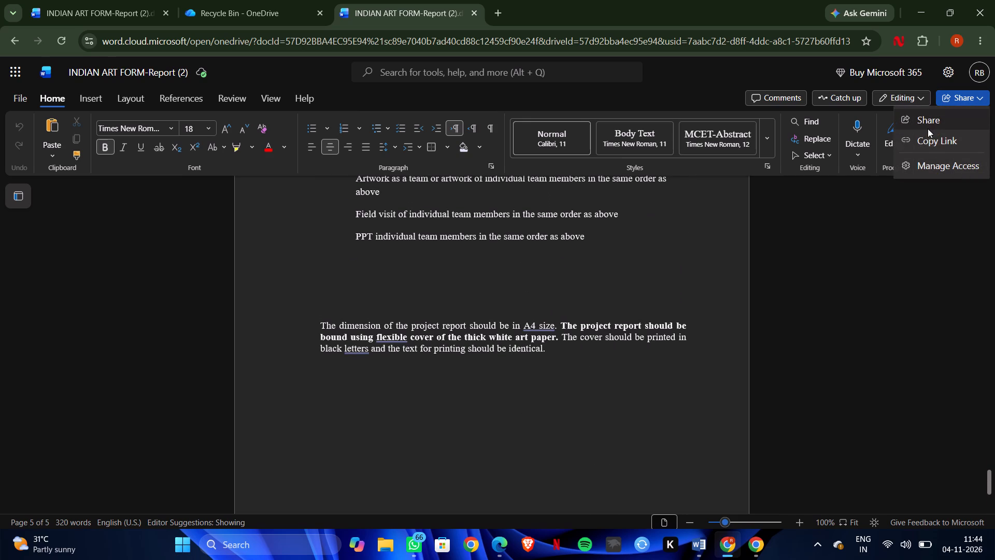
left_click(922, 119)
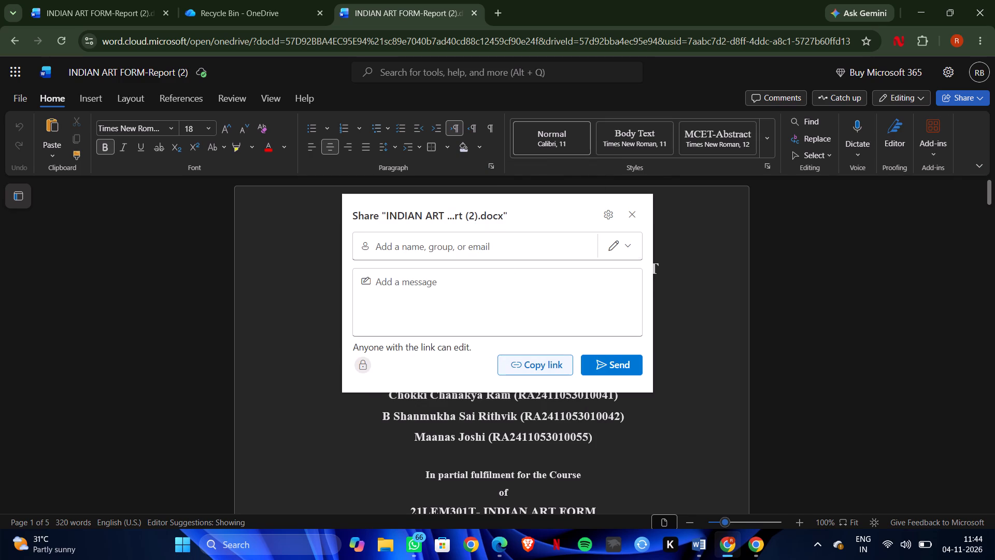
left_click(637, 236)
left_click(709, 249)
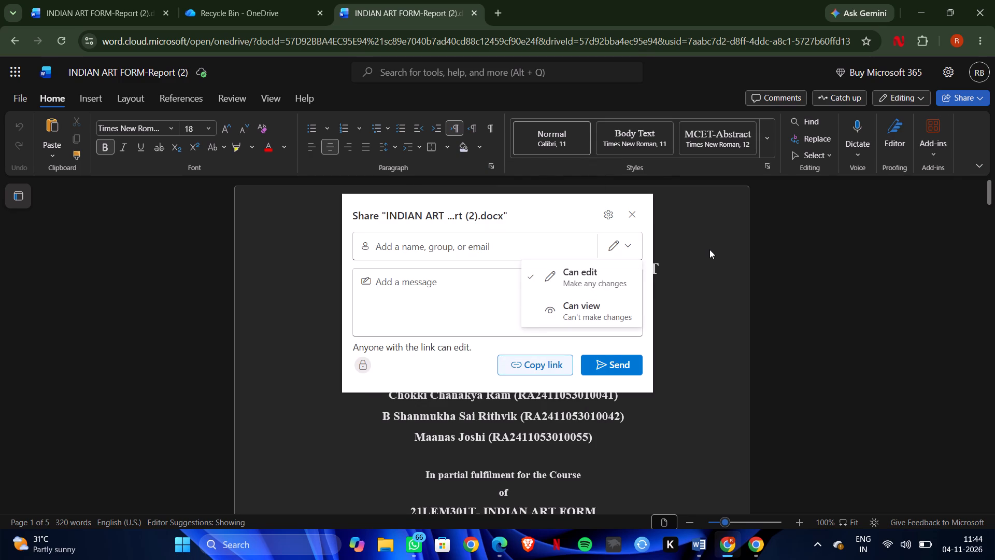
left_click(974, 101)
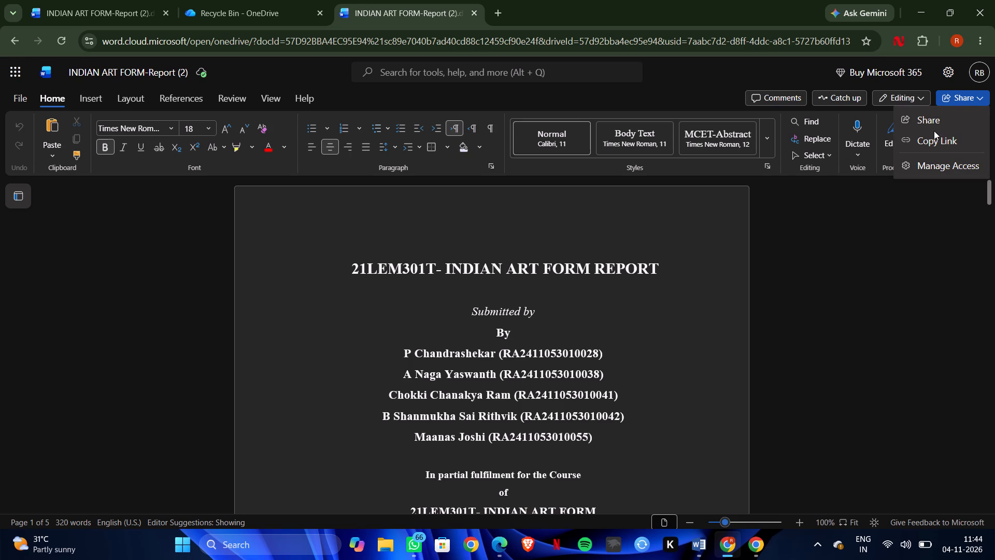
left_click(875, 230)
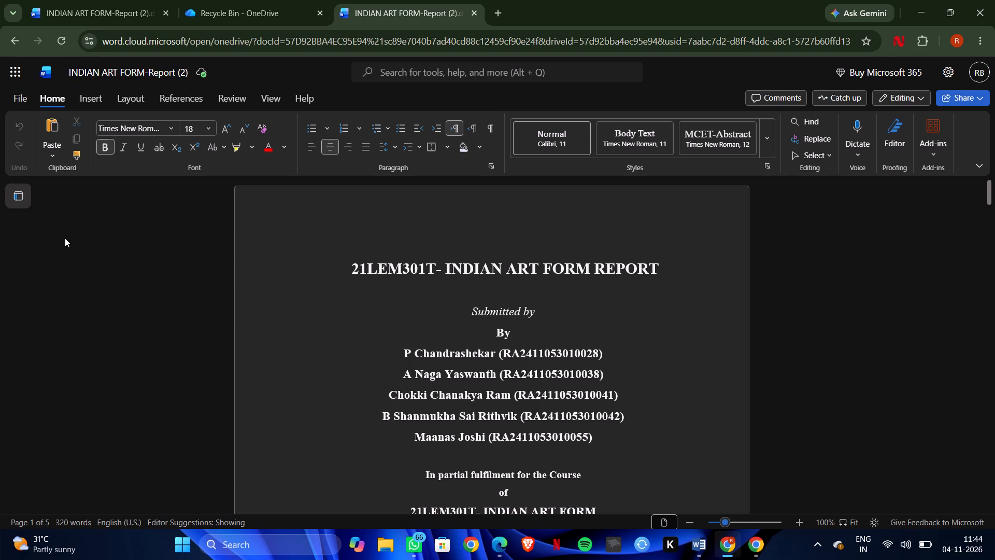
Try to download a Word copy of the report and check the browser's download history for it.
left_click(12, 98)
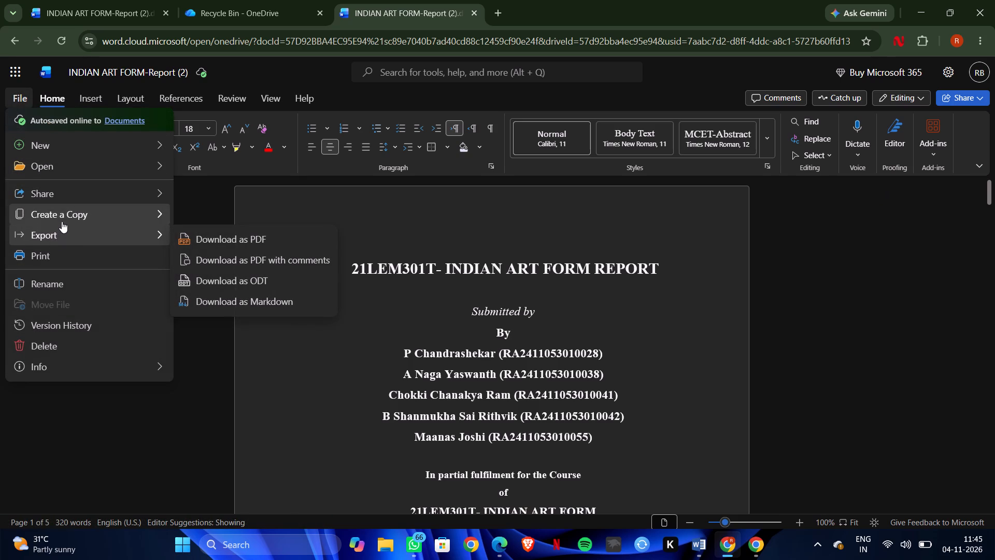
left_click(201, 234)
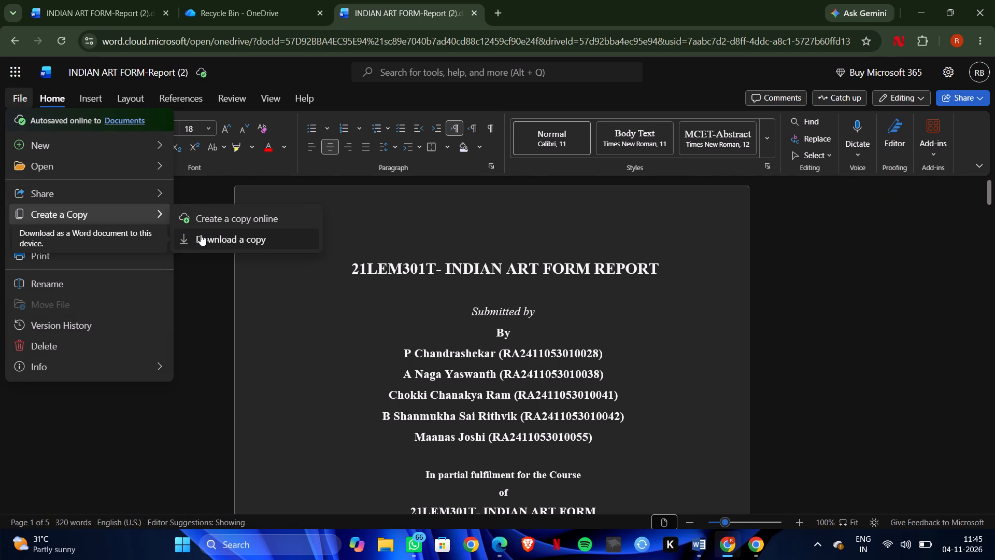
left_click(480, 317)
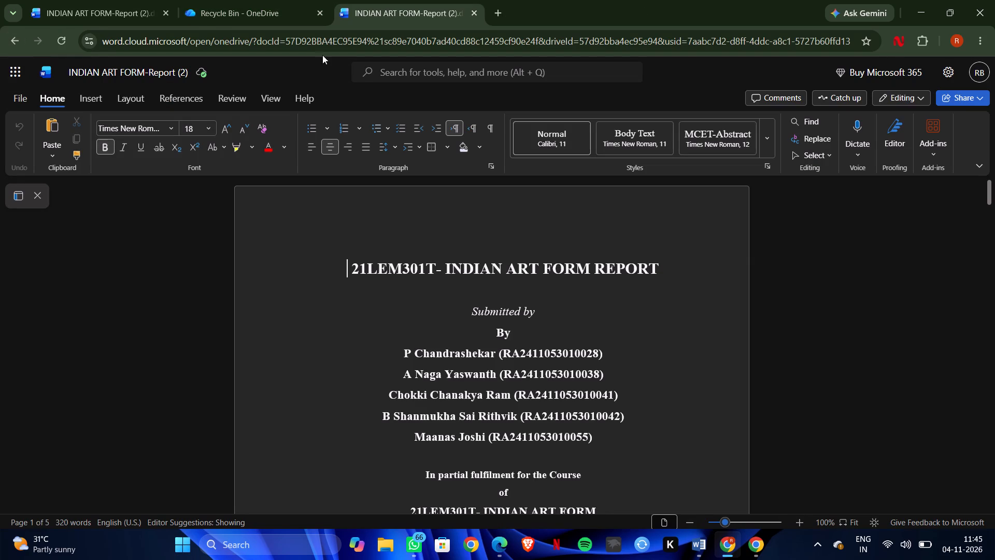
left_click(974, 41)
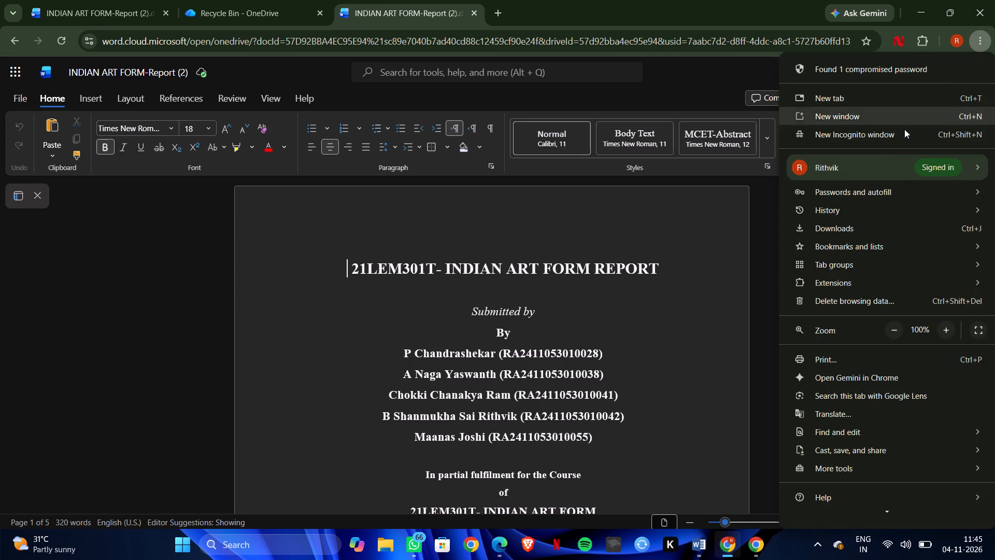
left_click(832, 226)
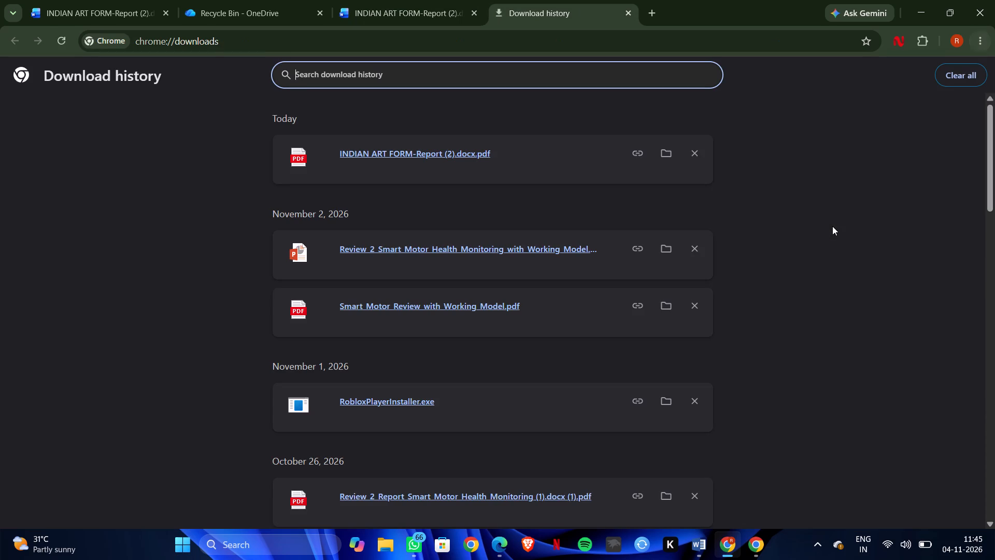
Try again to download a Word copy of the report, briefly check the download history, and return to the document.
left_click(389, 0)
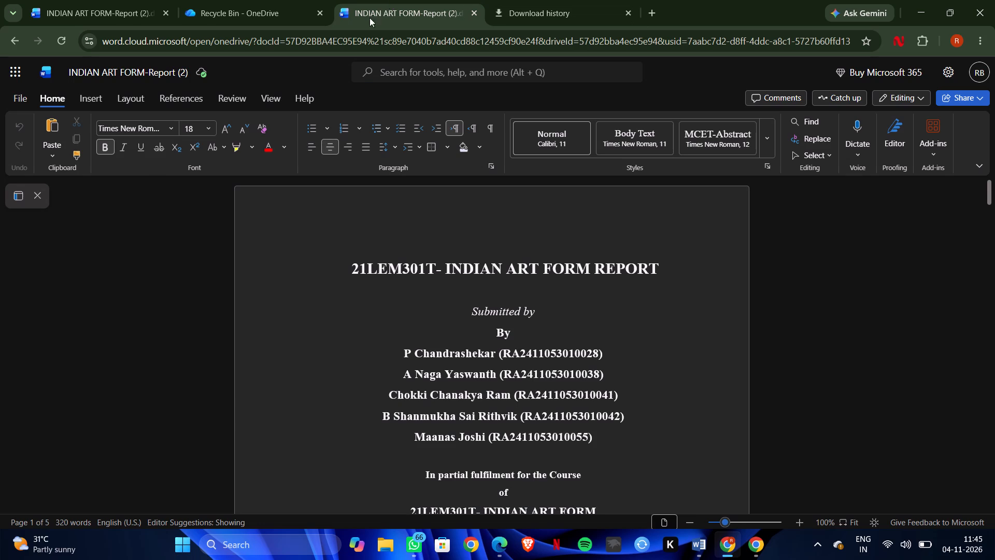
left_click(20, 96)
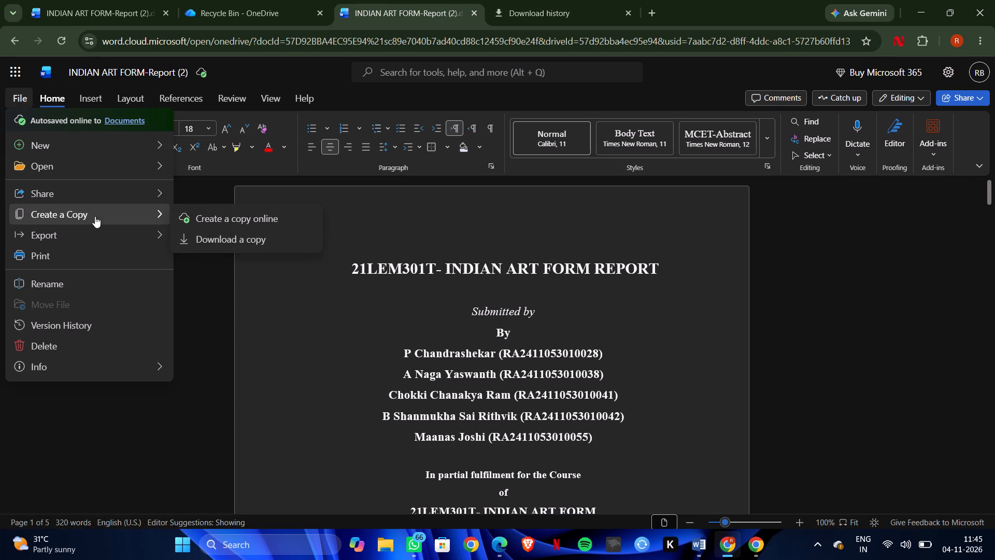
left_click(206, 235)
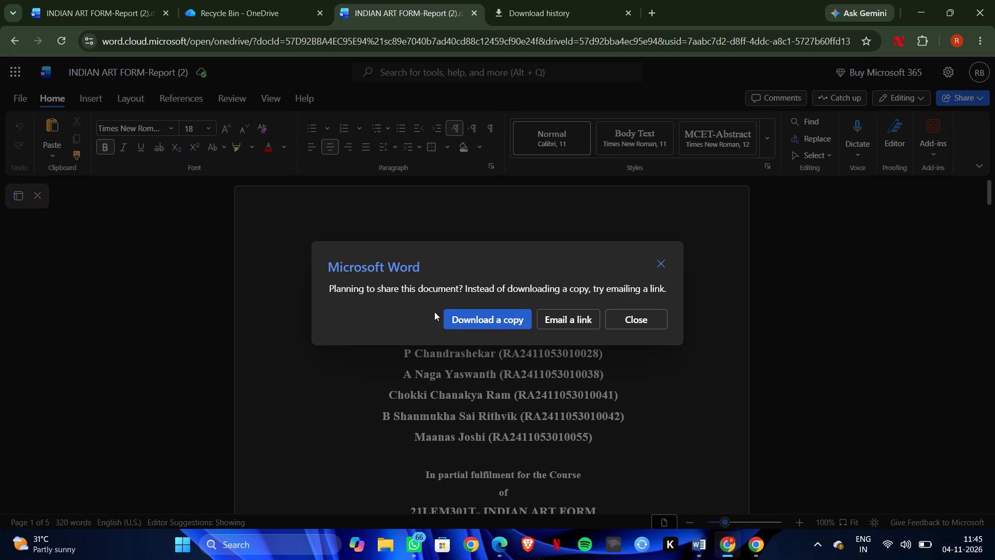
left_click(508, 316)
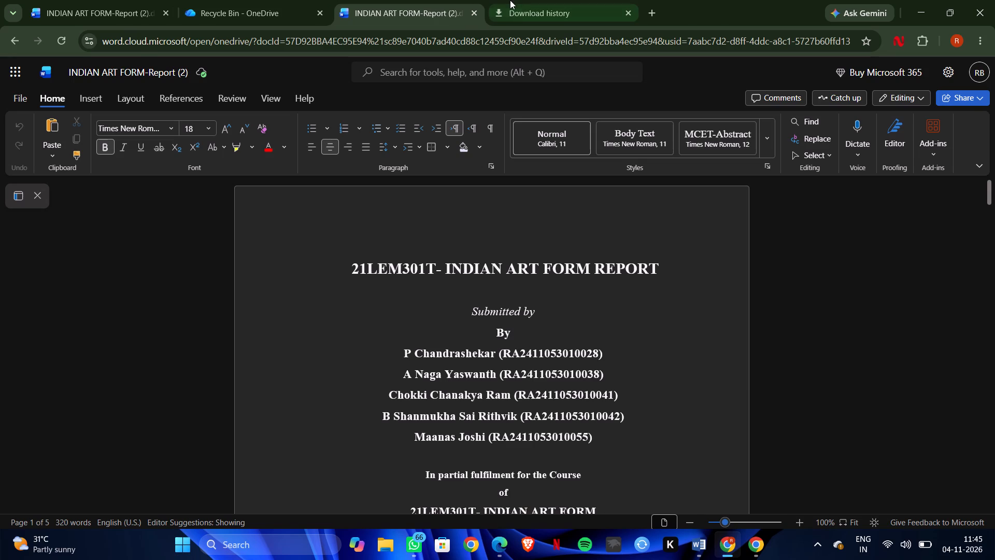
left_click(510, 0)
left_click(433, 0)
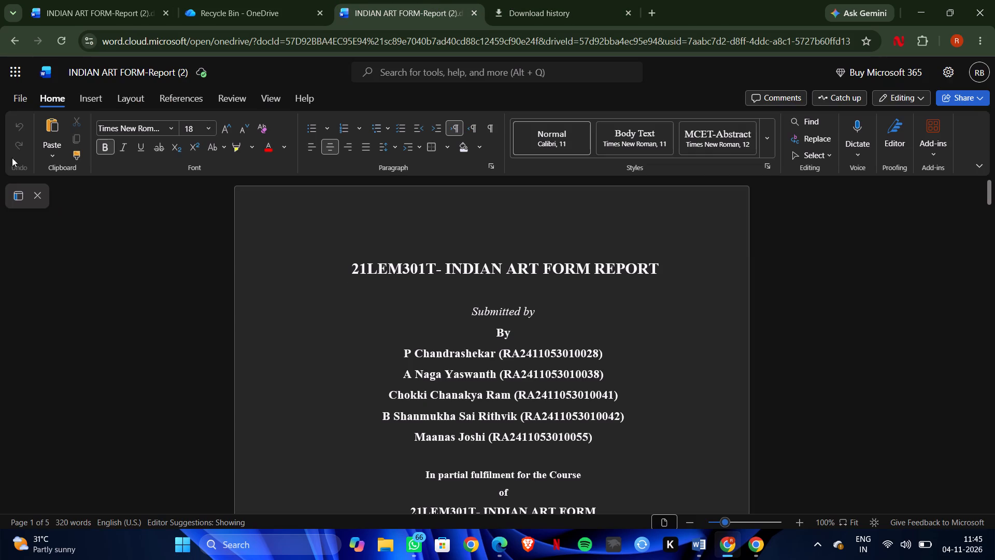
Request another Word copy of the report, but choose to email a link instead of downloading it.
left_click(31, 96)
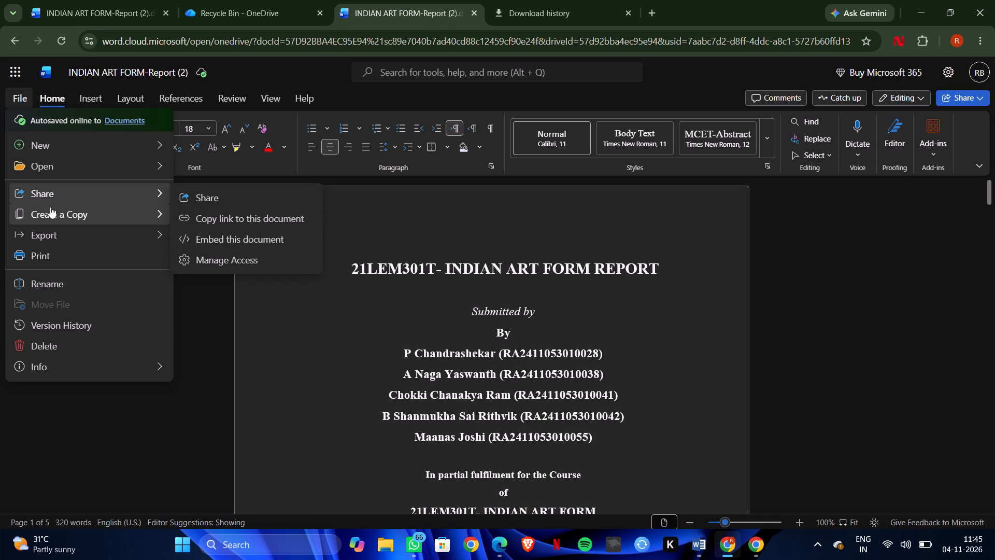
left_click(200, 229)
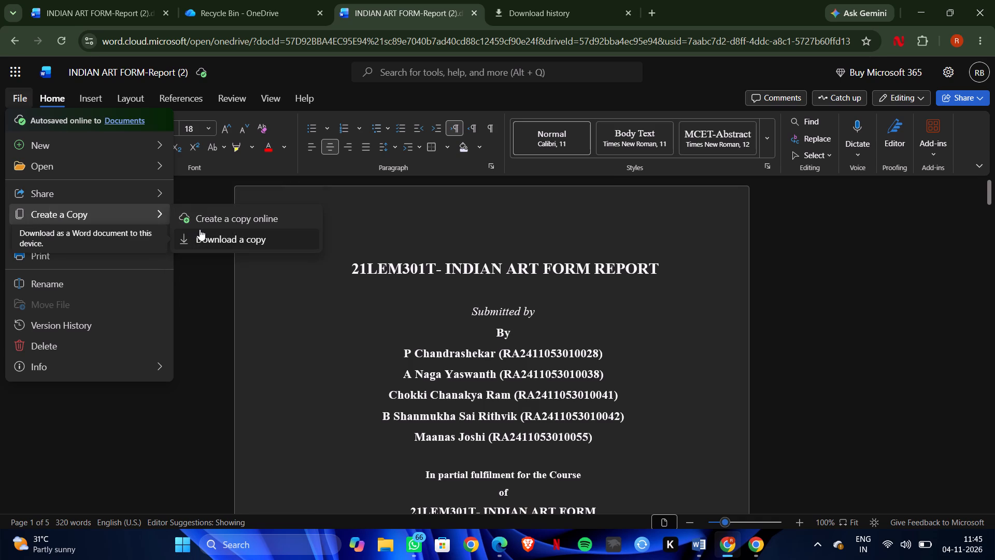
left_click(571, 320)
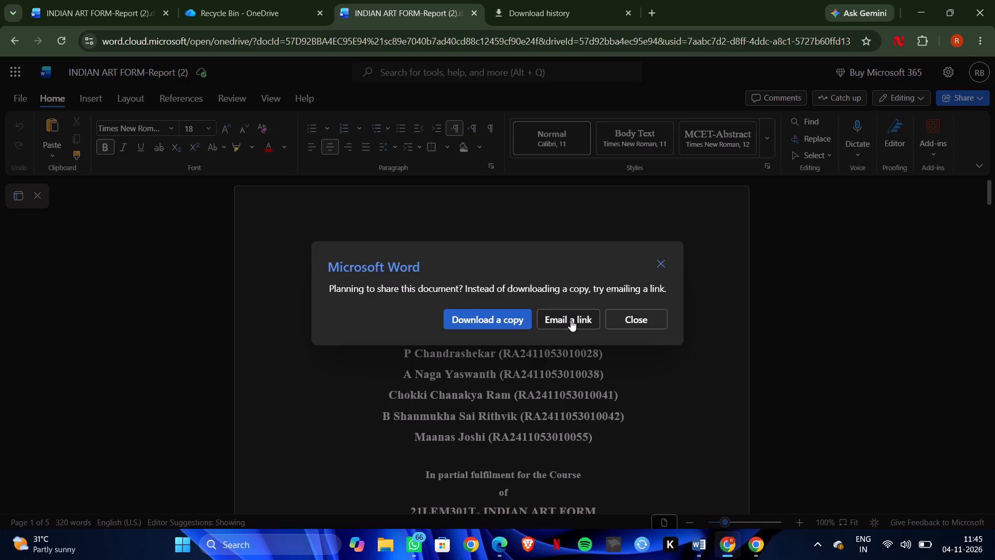
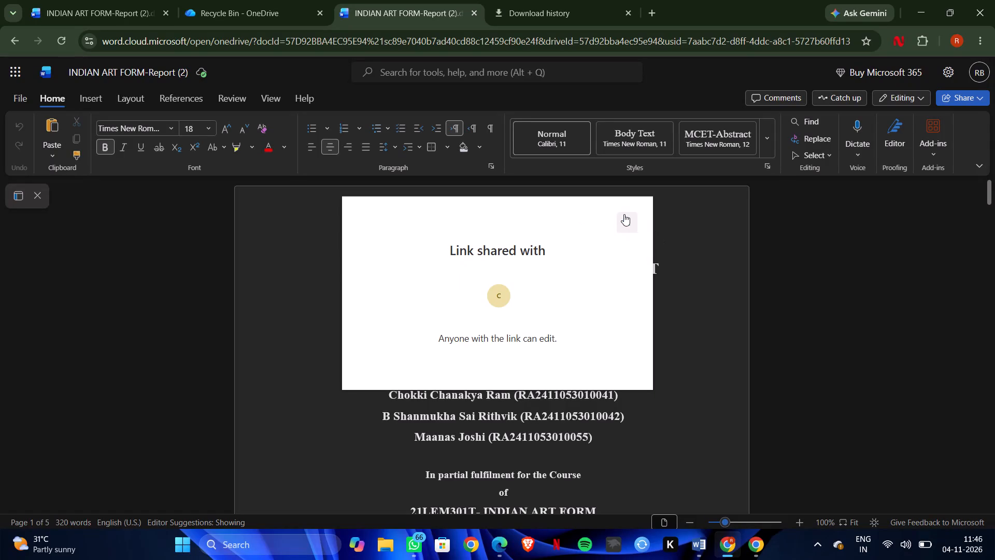
Close the shared-link confirmation and check the report's file properties.
left_click(625, 216)
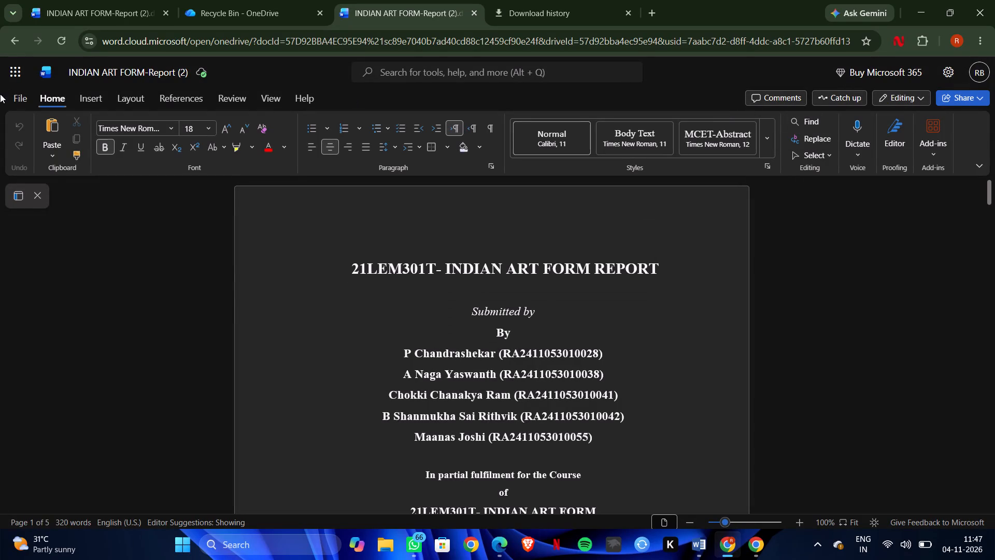
left_click(20, 94)
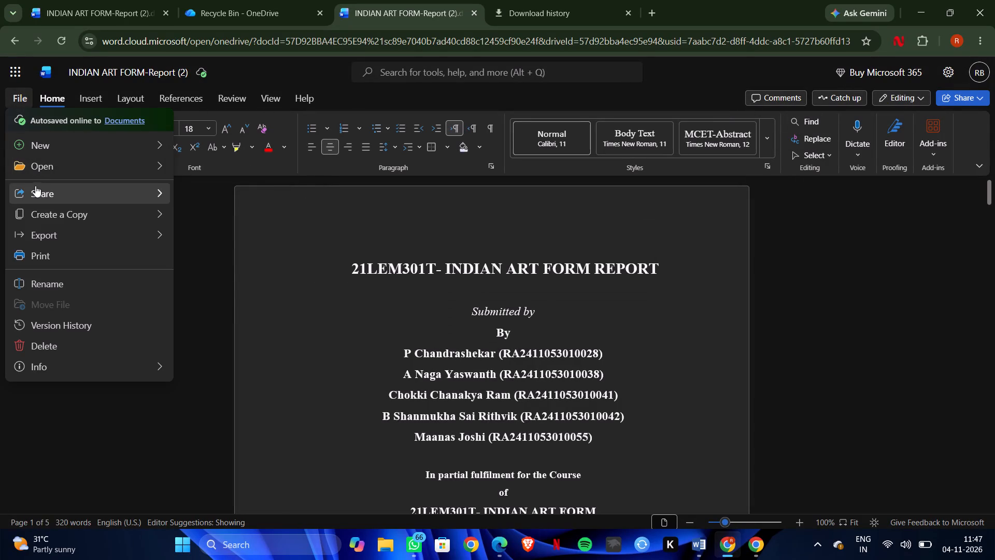
left_click(156, 368)
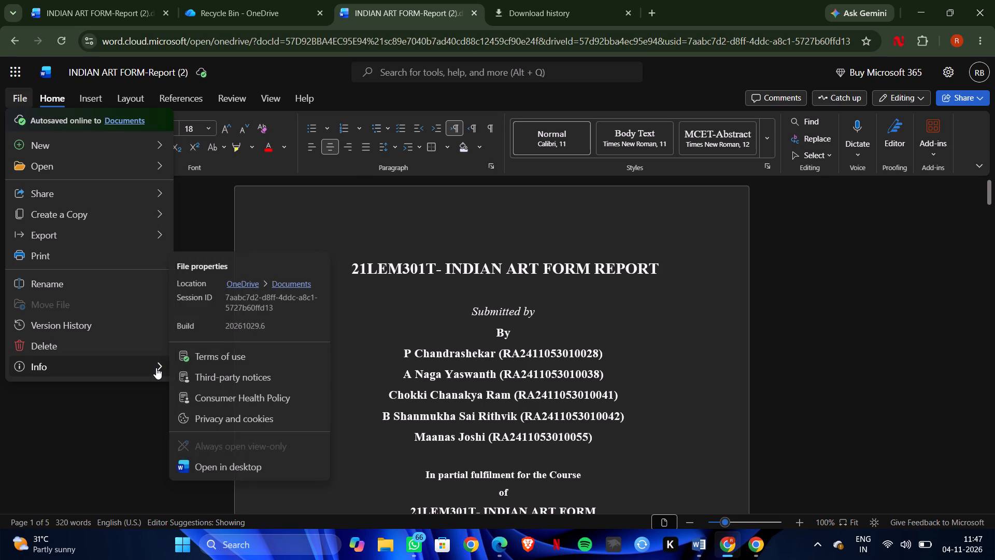
left_click(145, 399)
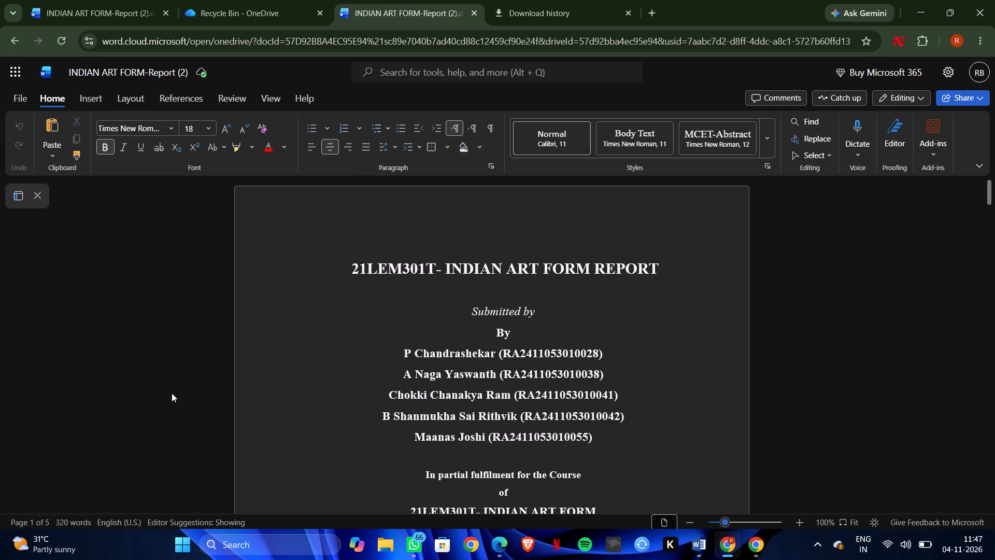
Save the INDIAN ART FORM-Report (2) document.
key("ctrl+s")
key("ctrl+s")
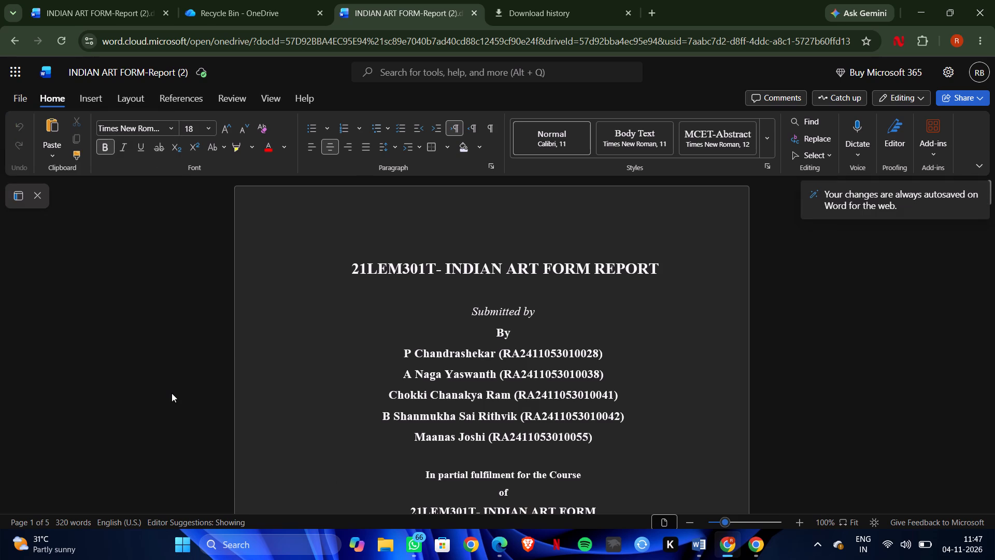
key("ctrl+s")
key("ctrl+s")
key("ctrl+s")
key("ctrl+s")
key("ctrl+s")
key("ctrl+s")
key("ctrl+s")
key("ctrl+s")
key("ctrl+s")
key("ctrl+s")
key("ctrl+s")
key("ctrl+s")
key("ctrl+s")
key("ctrl+s")
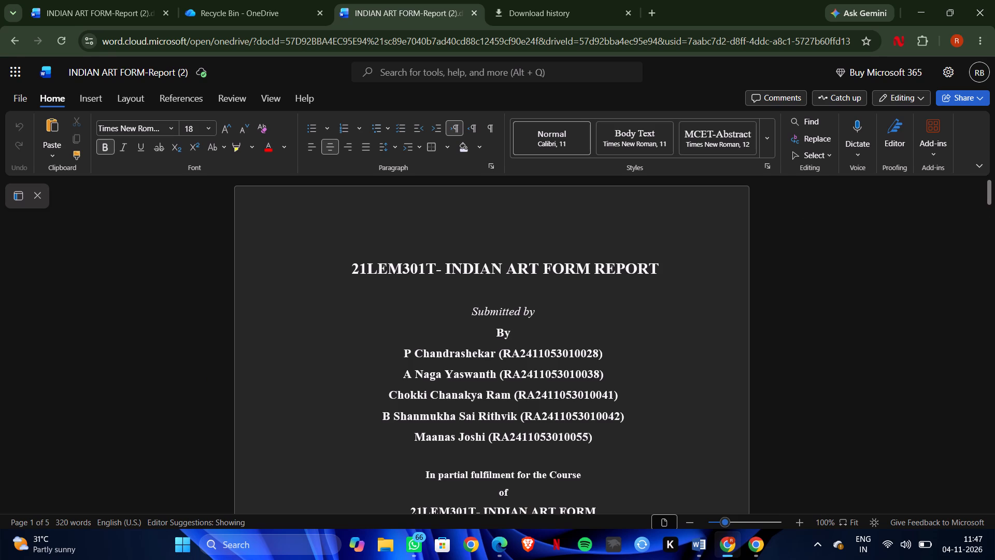
key("ctrl+s")
Switch to the first open copy of the report, at the marks table, and bring up the options for creating a copy.
left_click(129, 0)
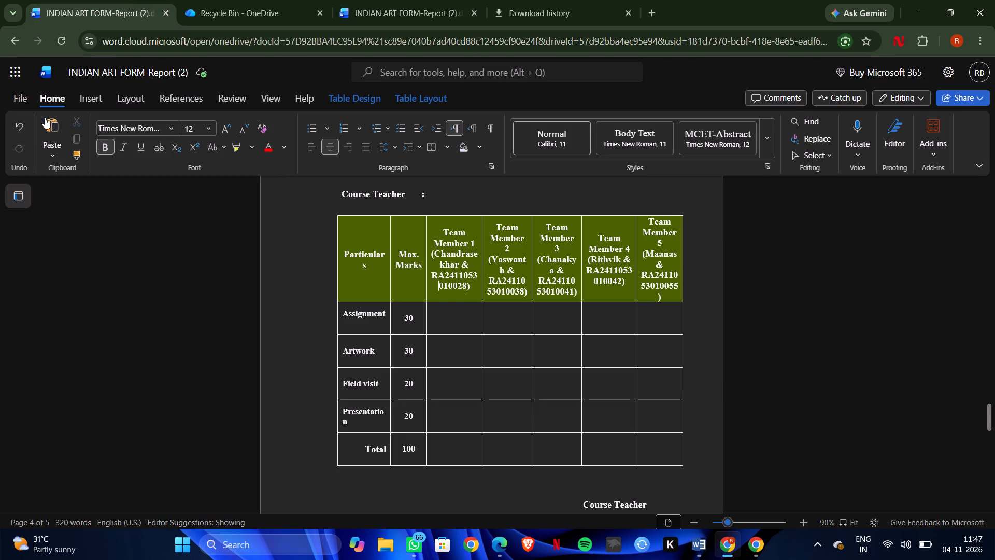
left_click(25, 95)
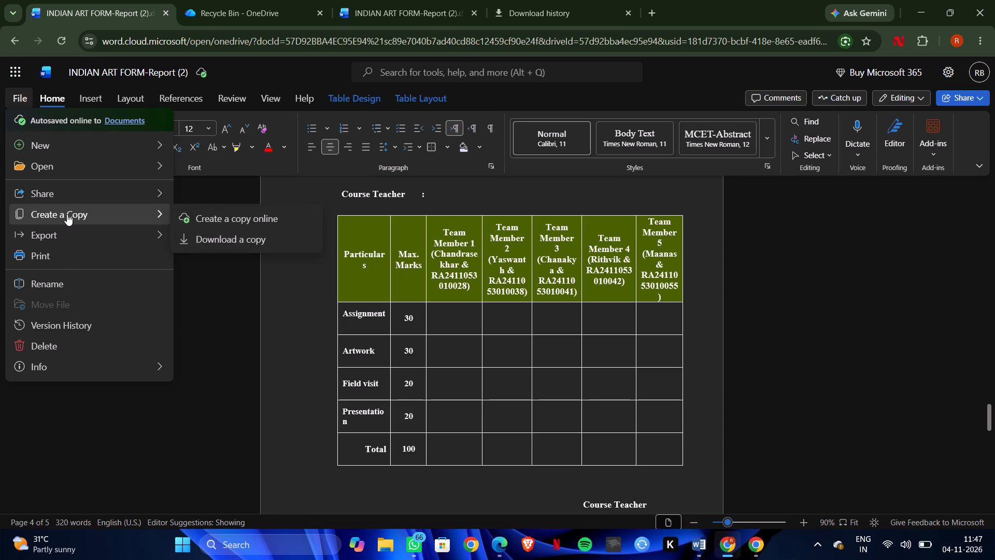
Download a copy of the INDIAN ART FORM-Report (2) document.
left_click(194, 232)
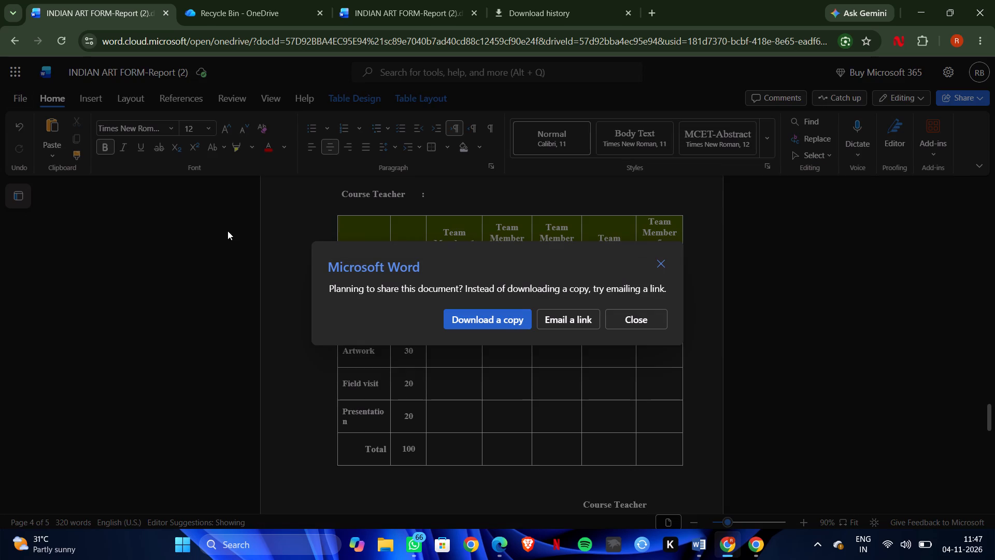
left_click(474, 318)
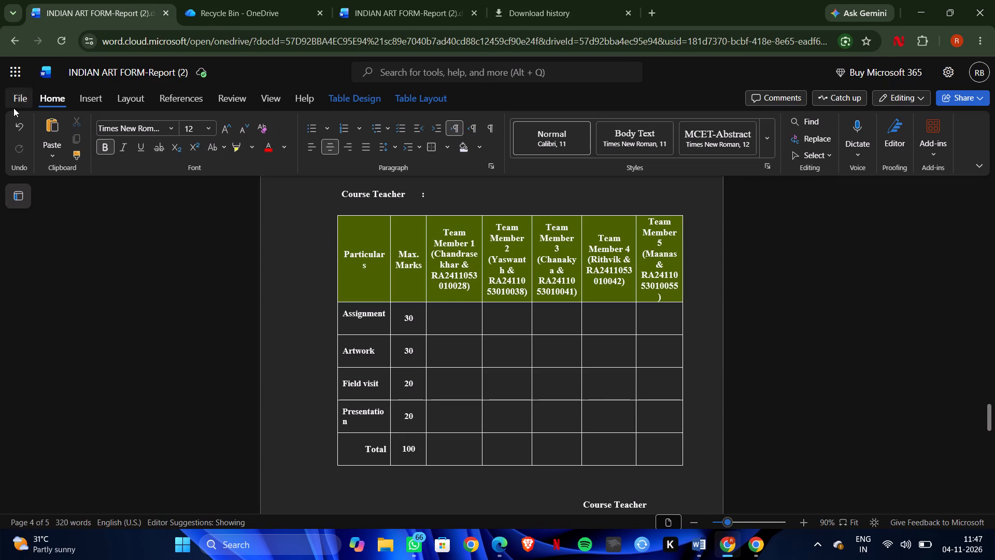
Request another copy of the report, choose to email a link instead of downloading, and copy the document's sharing link.
left_click(17, 98)
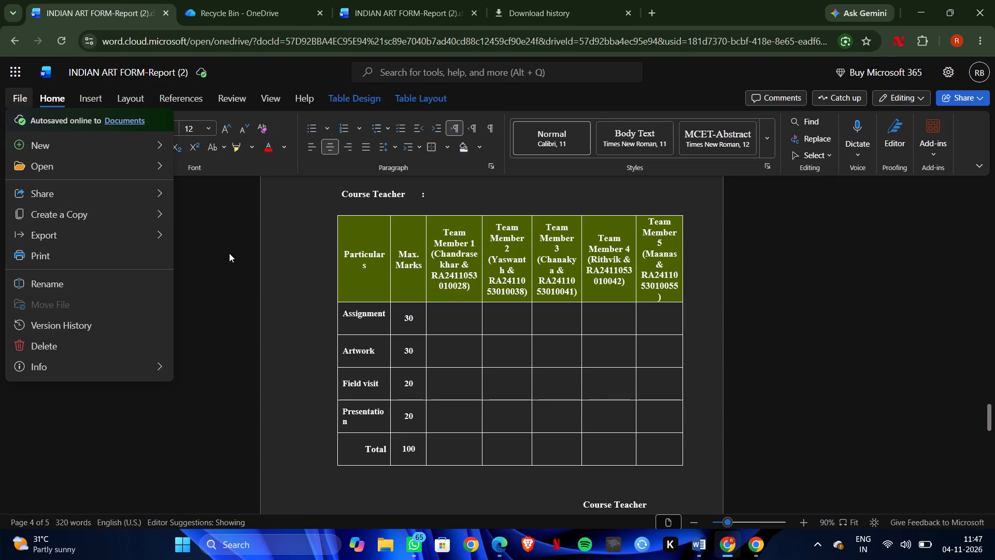
left_click(225, 231)
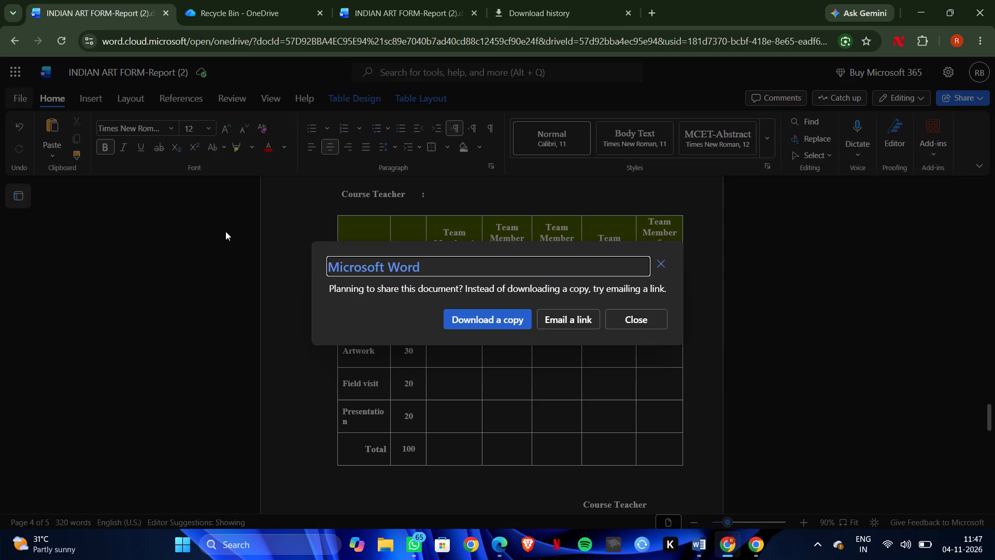
left_click(583, 323)
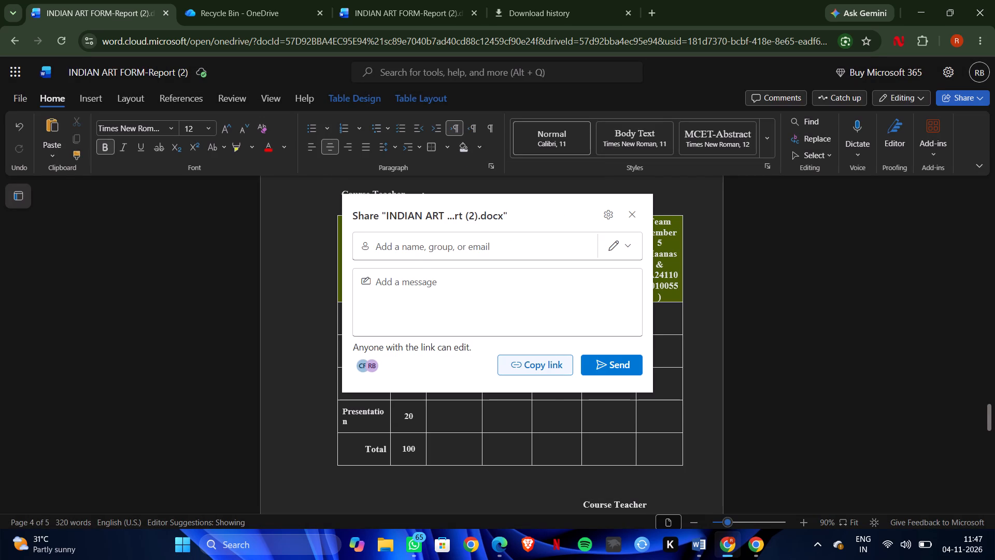
left_click(538, 369)
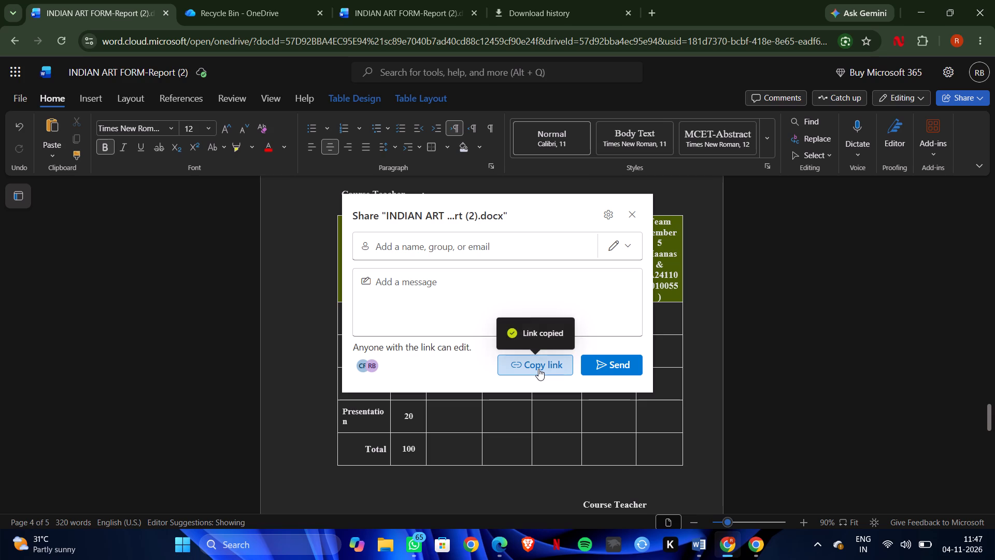
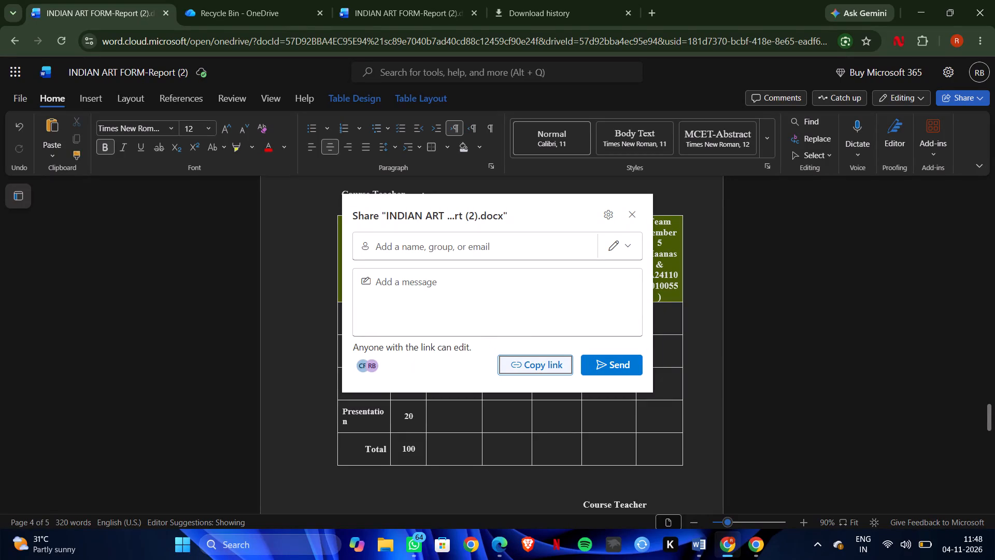
Begin a message to accompany the sharing invitation for INDIAN ART FORM-Report (2).
left_click(518, 290)
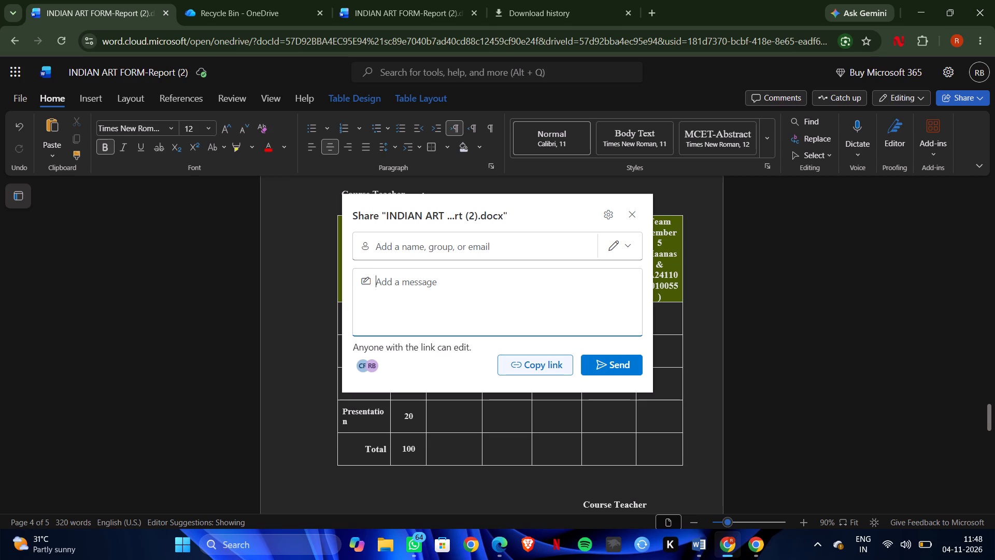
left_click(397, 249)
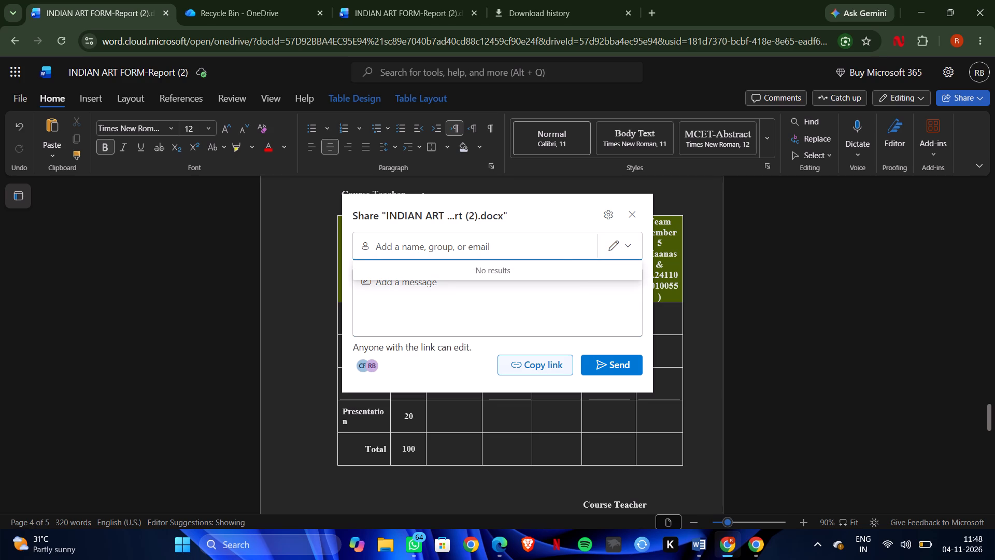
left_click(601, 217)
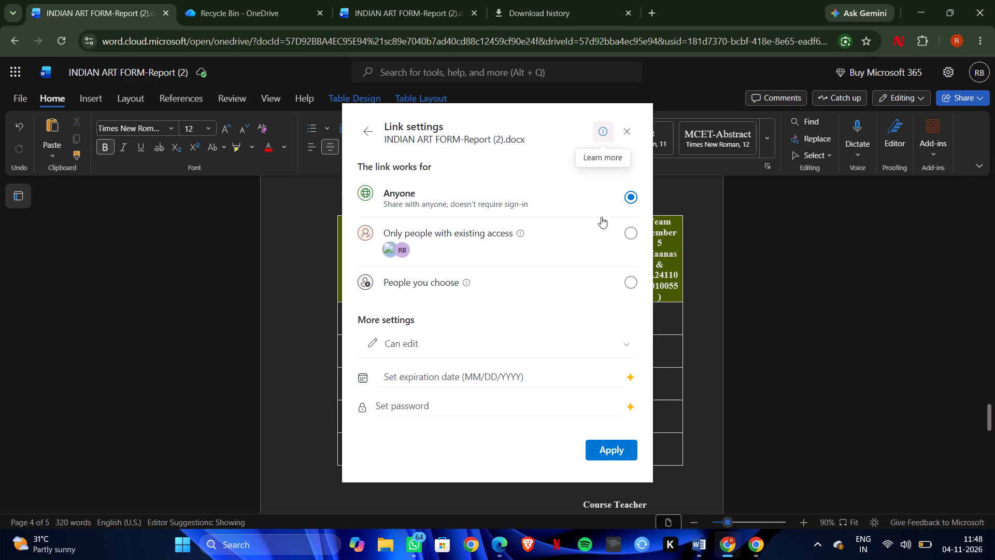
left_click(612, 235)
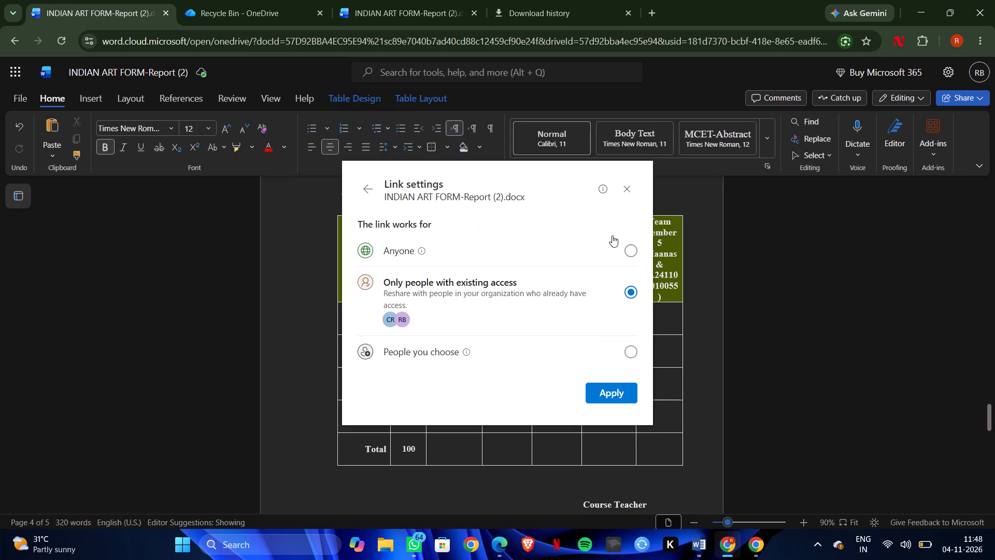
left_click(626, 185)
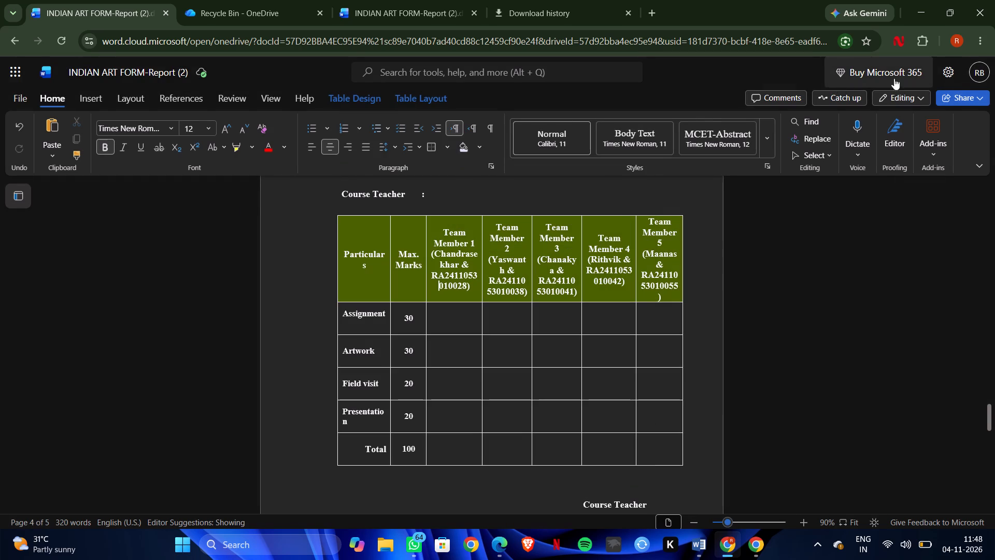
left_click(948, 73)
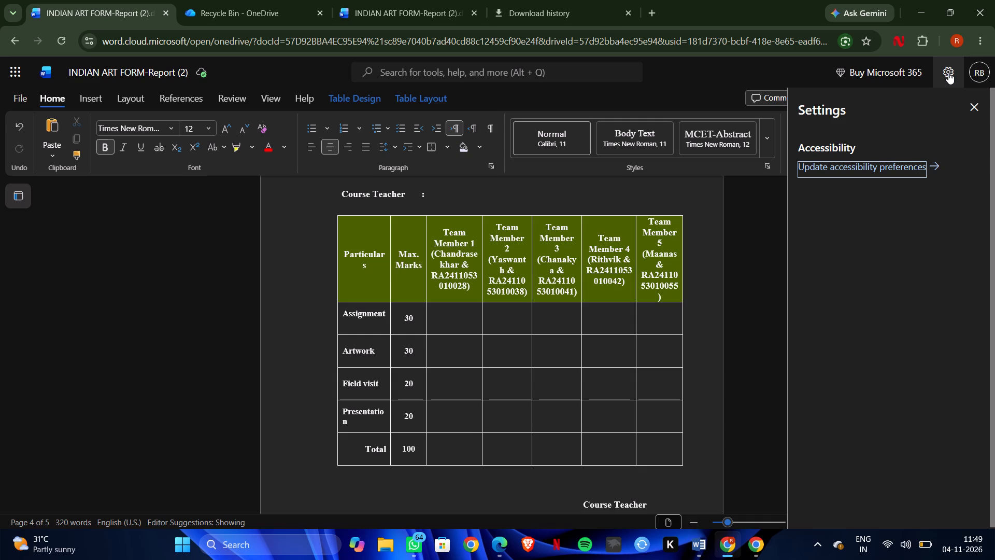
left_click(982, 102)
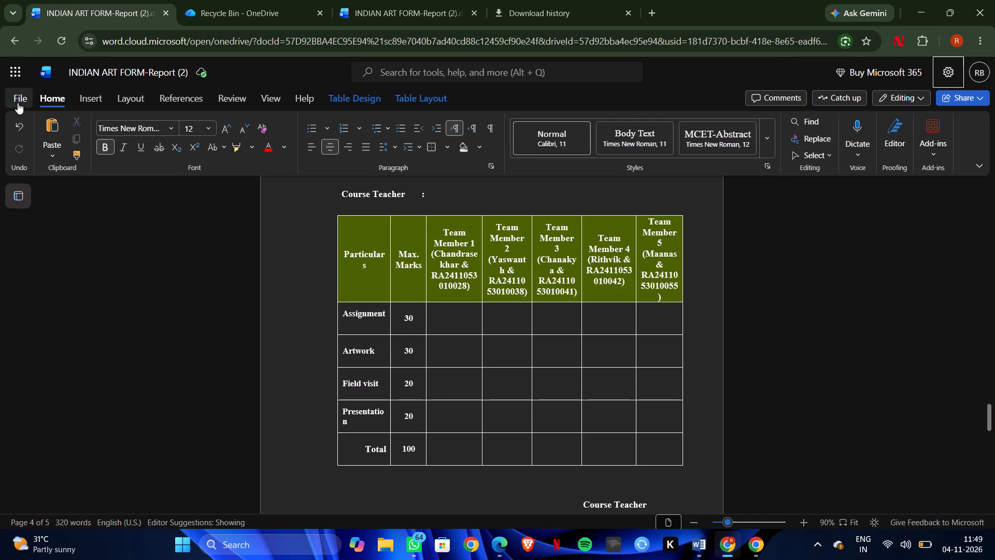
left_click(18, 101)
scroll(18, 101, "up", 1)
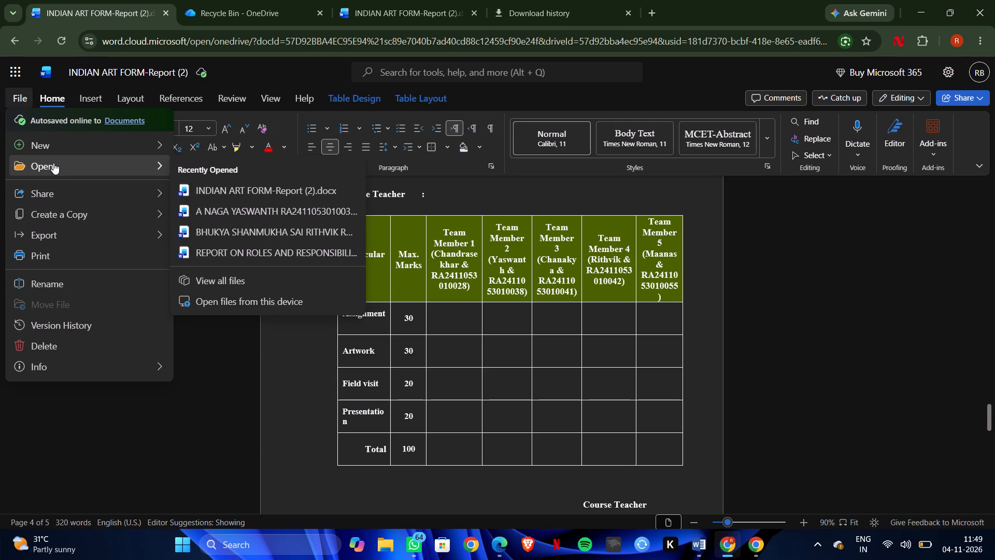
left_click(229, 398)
Open File Explorer, and close both the blank report template in desktop Word and the Chrome window.
double_click(394, 542)
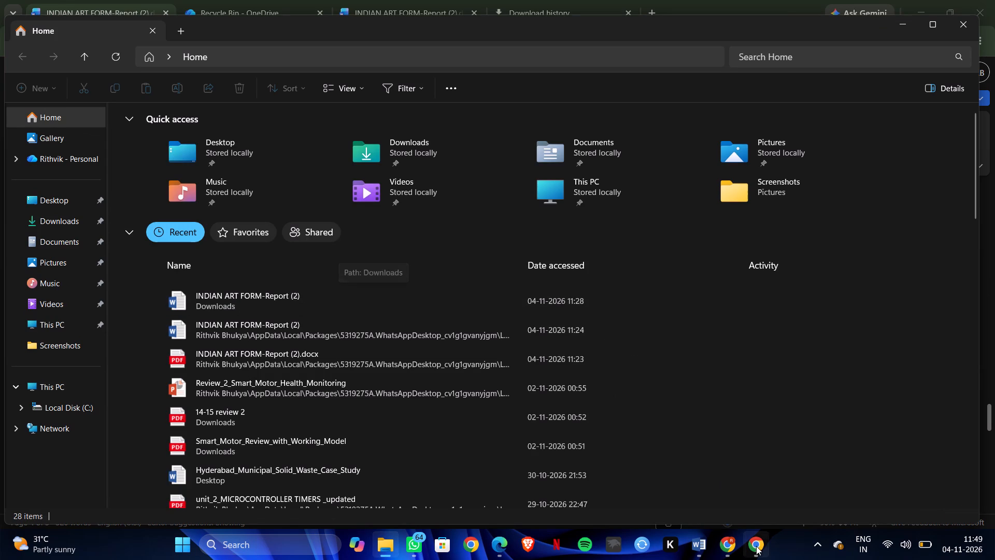
left_click(695, 543)
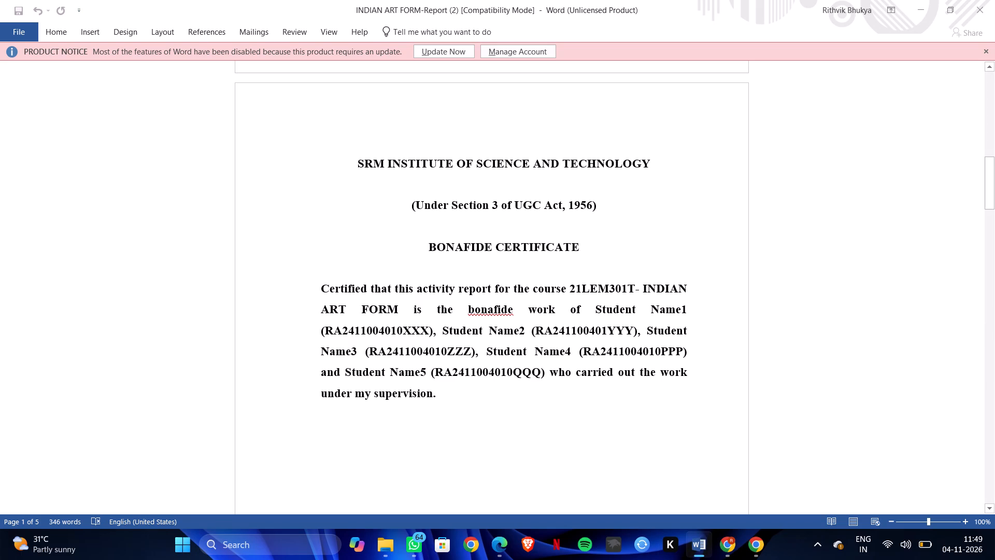
left_click(994, 0)
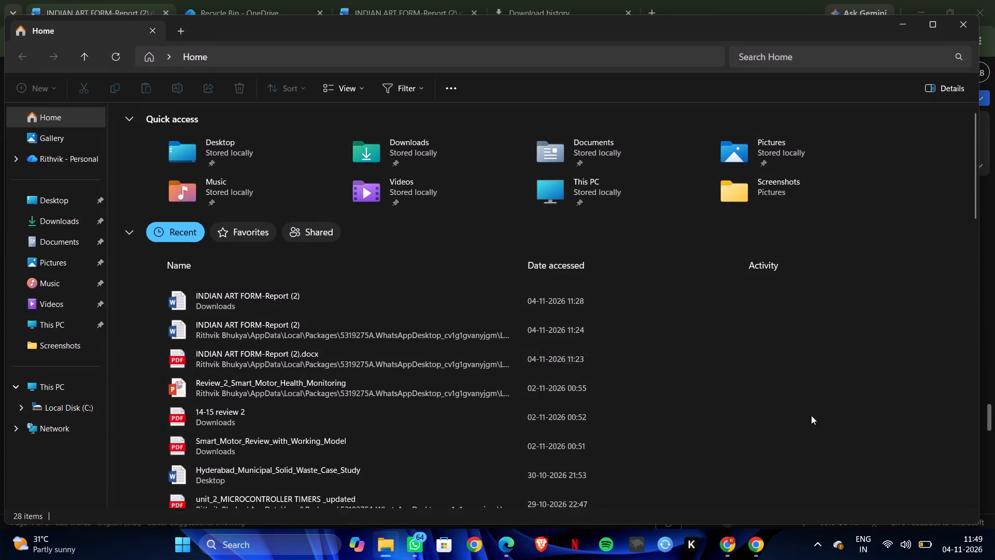
left_click(730, 551)
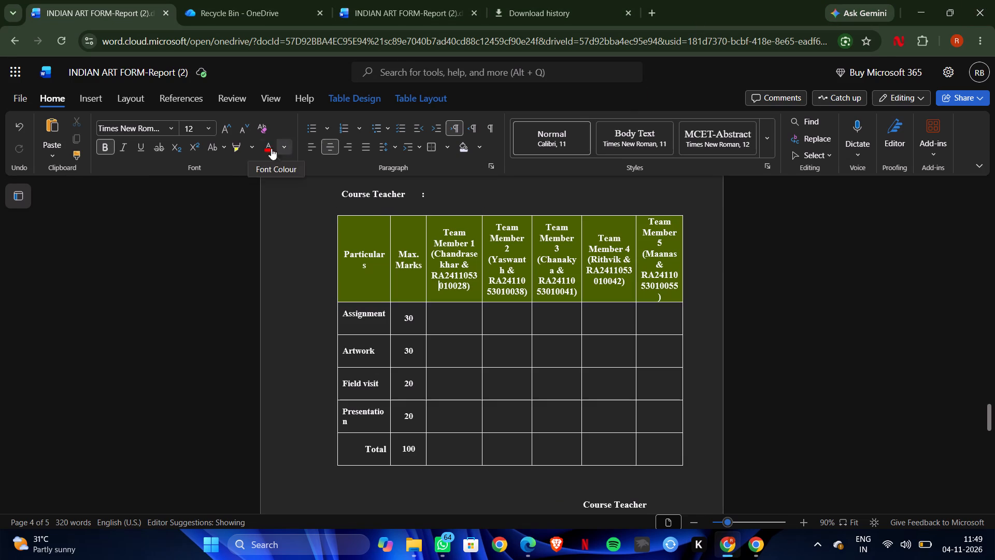
left_click(994, 0)
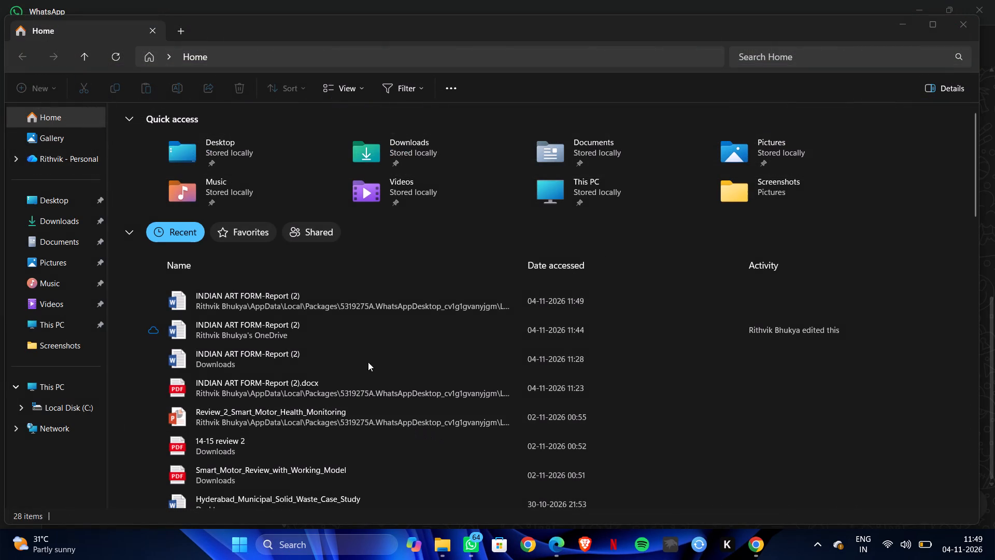
Open the WhatsApp-folder copy of INDIAN ART FORM-Report (2), look through it to the table of contents, and close it.
double_click(267, 290)
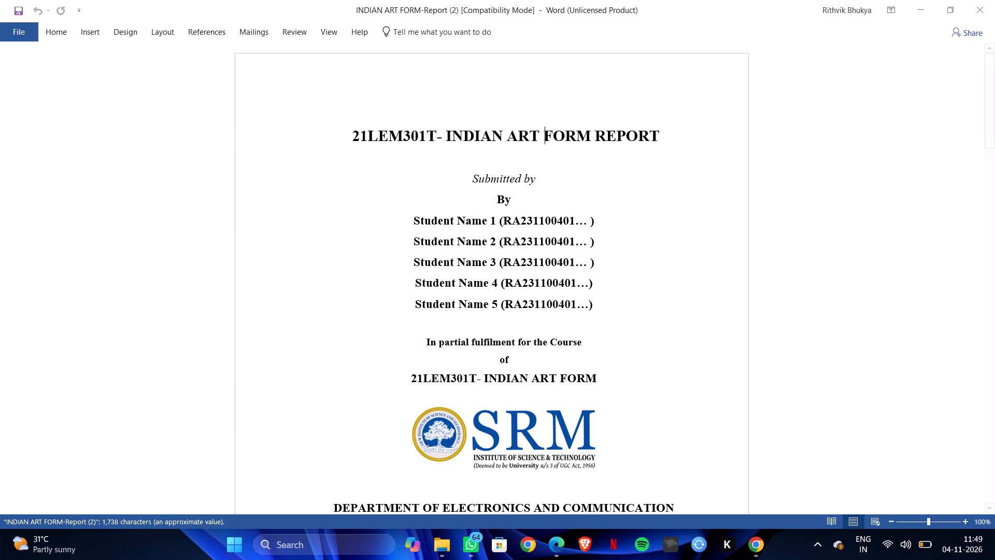
scroll(488, 342, "down", 2)
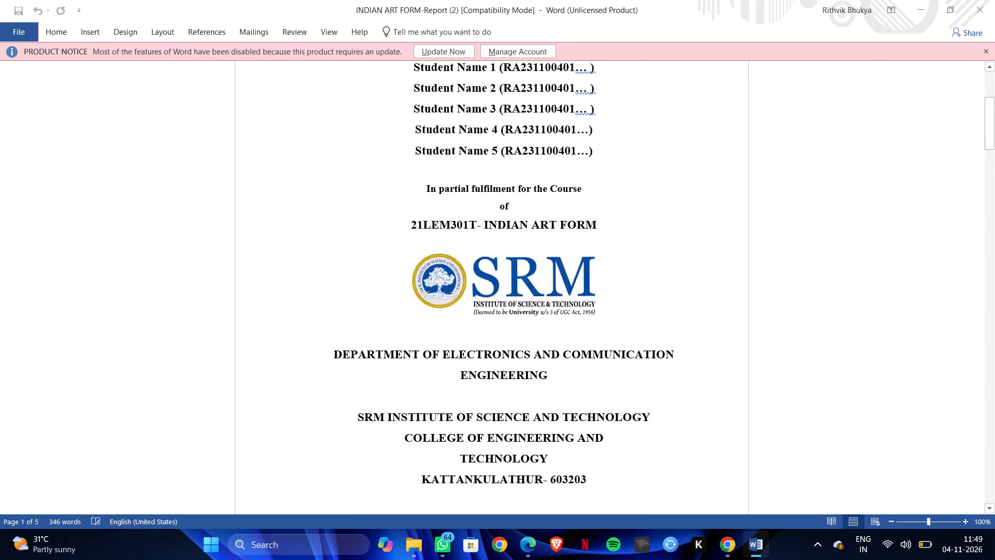
scroll(488, 342, "down", 8)
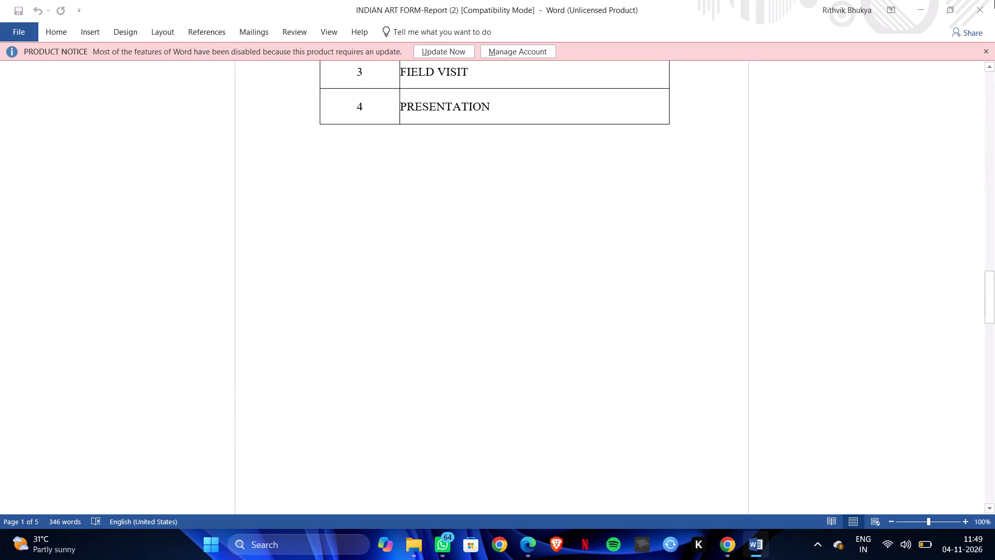
left_click(994, 0)
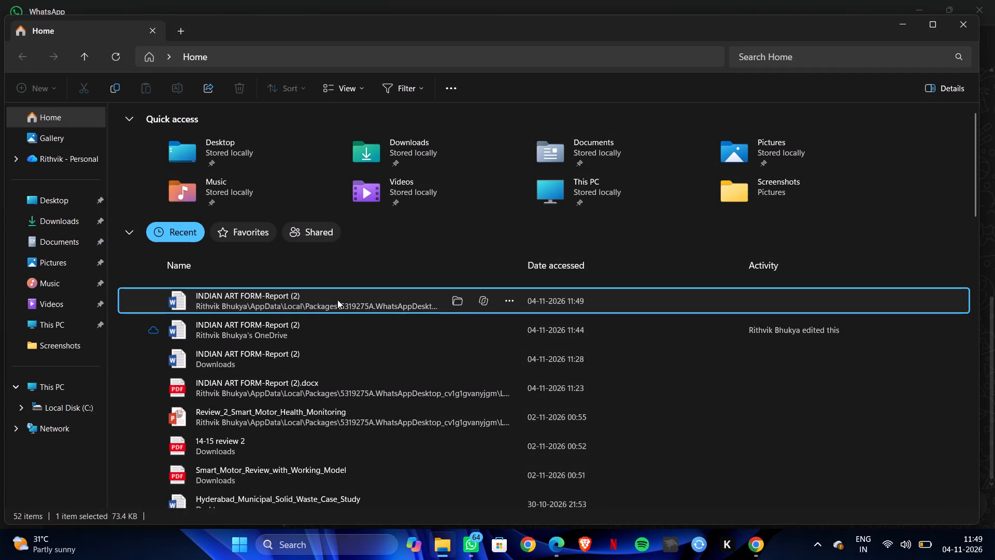
Reopen the WhatsApp-folder copy of INDIAN ART FORM-Report (2), check its marks table page, and close it.
double_click(273, 294)
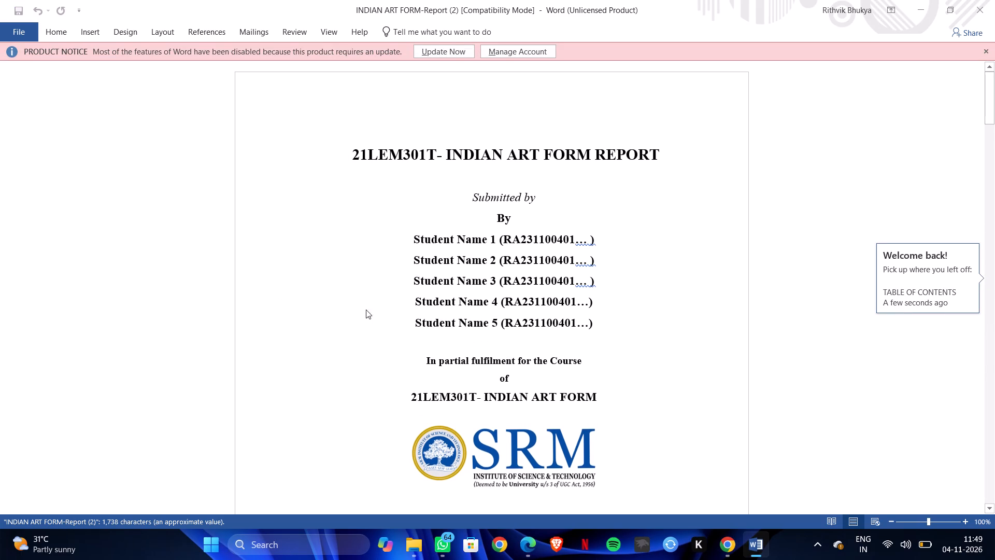
scroll(486, 350, "down", 10)
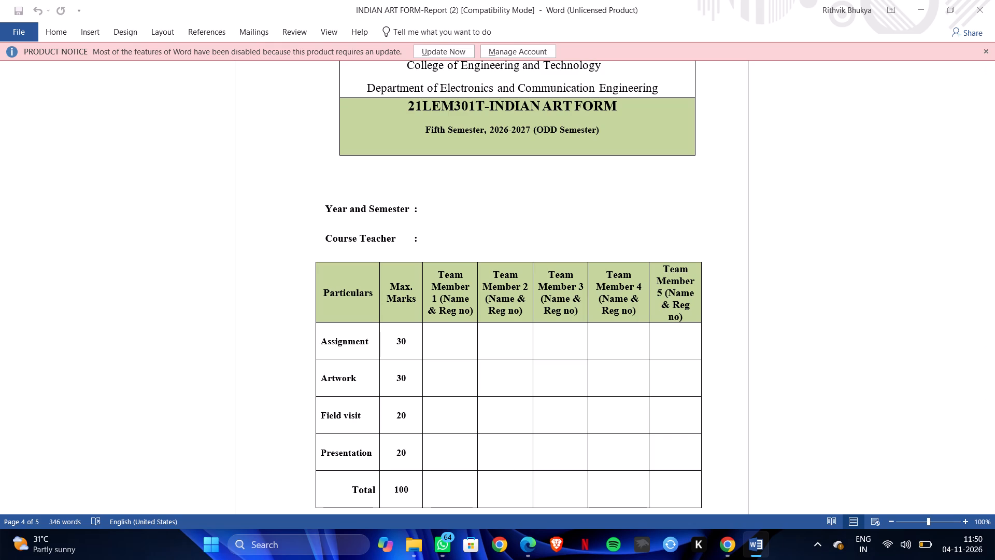
scroll(488, 306, "up", 3)
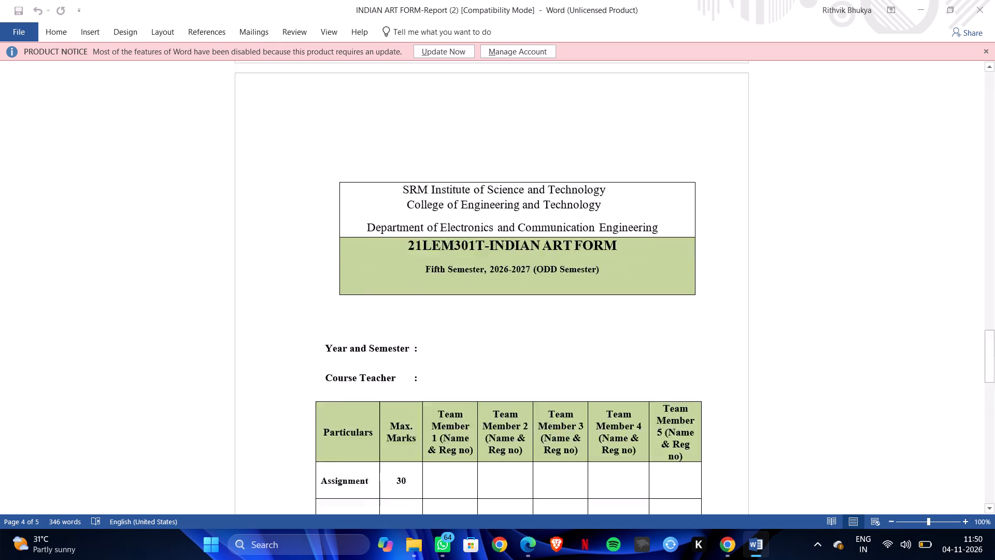
scroll(488, 306, "up", 5)
left_click(994, 0)
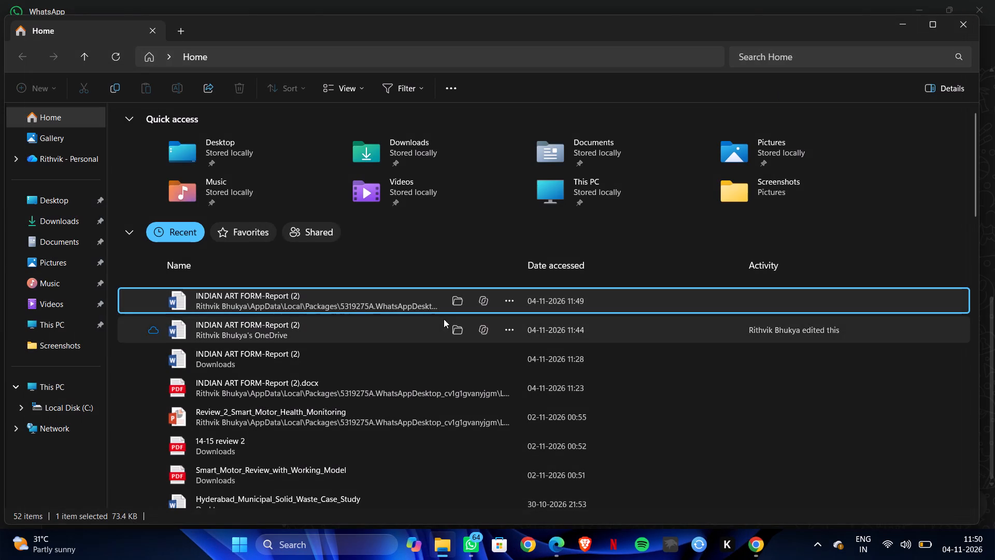
Open the OneDrive copy of INDIAN ART FORM-Report (2) in desktop Word and examine the certificate, contents and marks table pages.
double_click(248, 328)
double_click(248, 328)
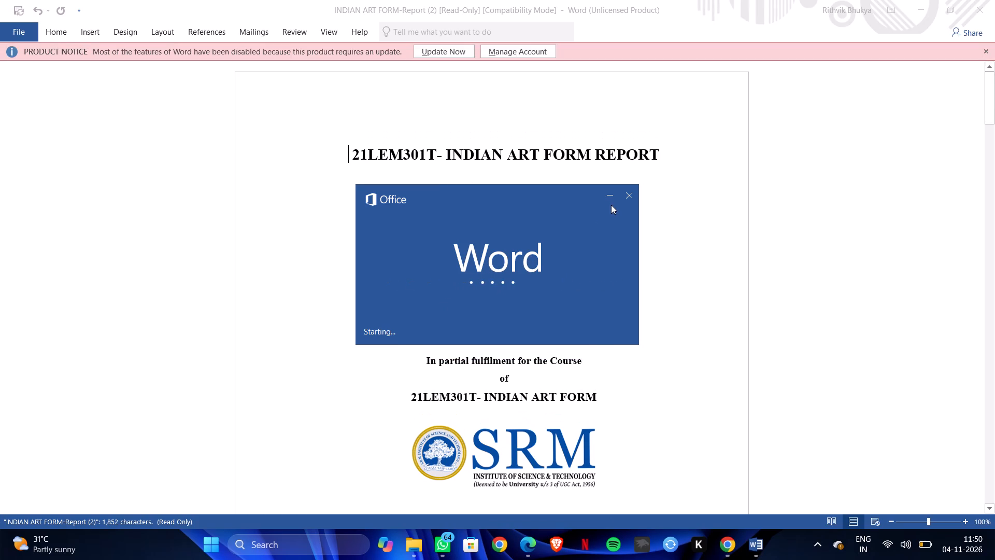
scroll(565, 267, "down", 4)
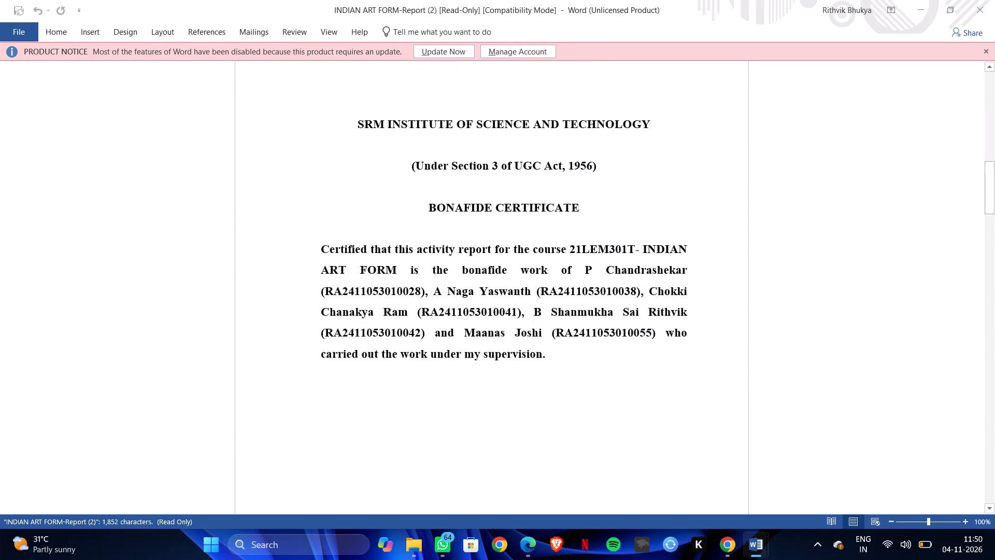
scroll(565, 267, "down", 5)
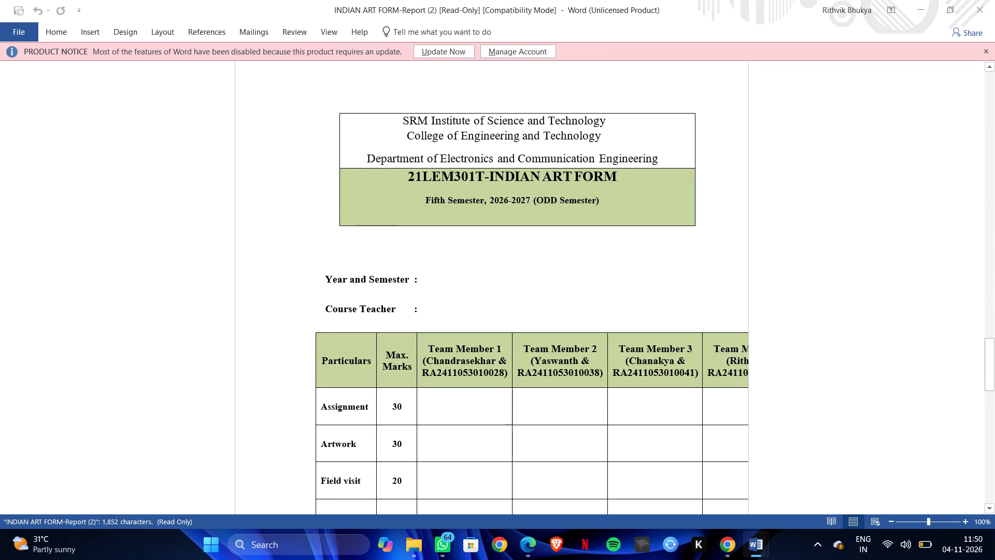
scroll(565, 267, "down", 1)
scroll(565, 267, "up", 1)
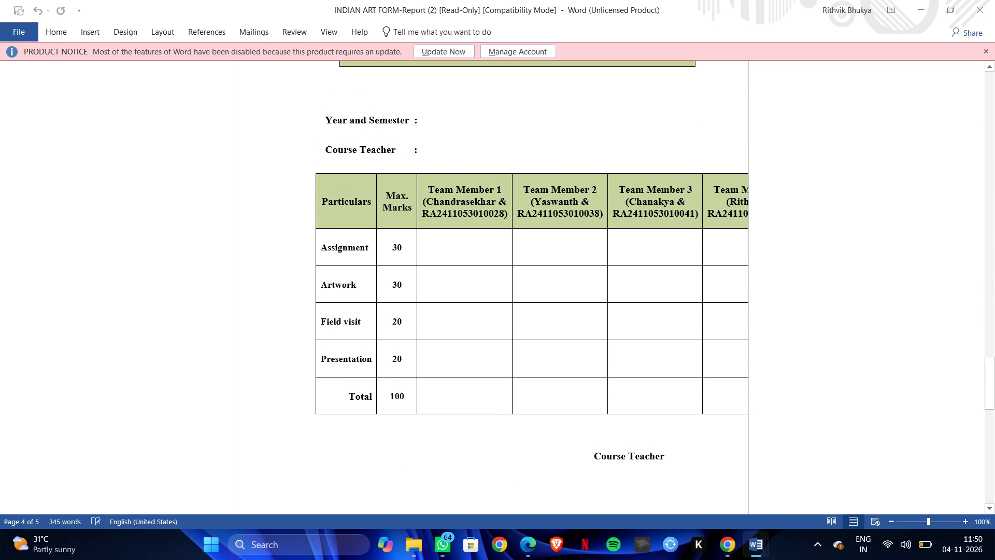
scroll(725, 229, "up", 12)
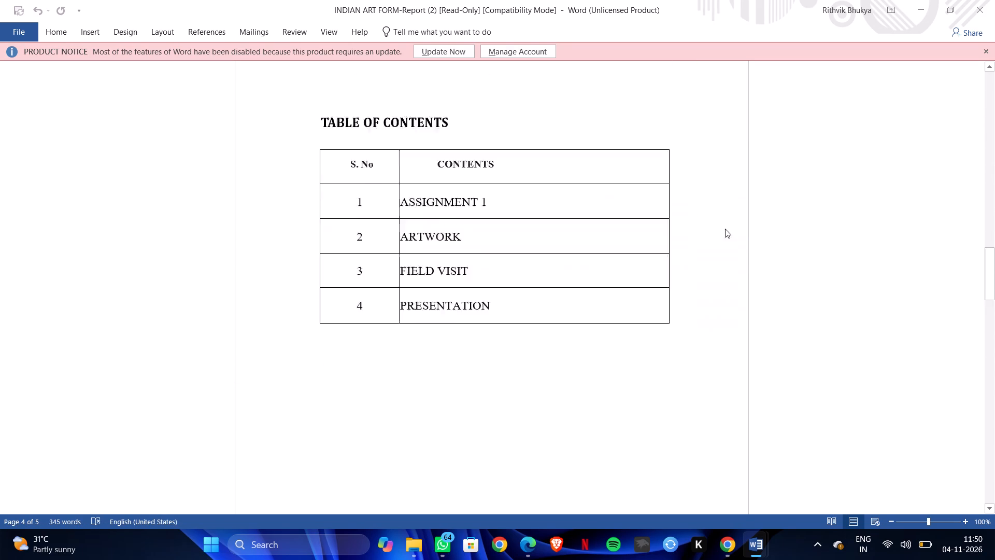
scroll(725, 229, "up", 3)
scroll(725, 229, "down", 7)
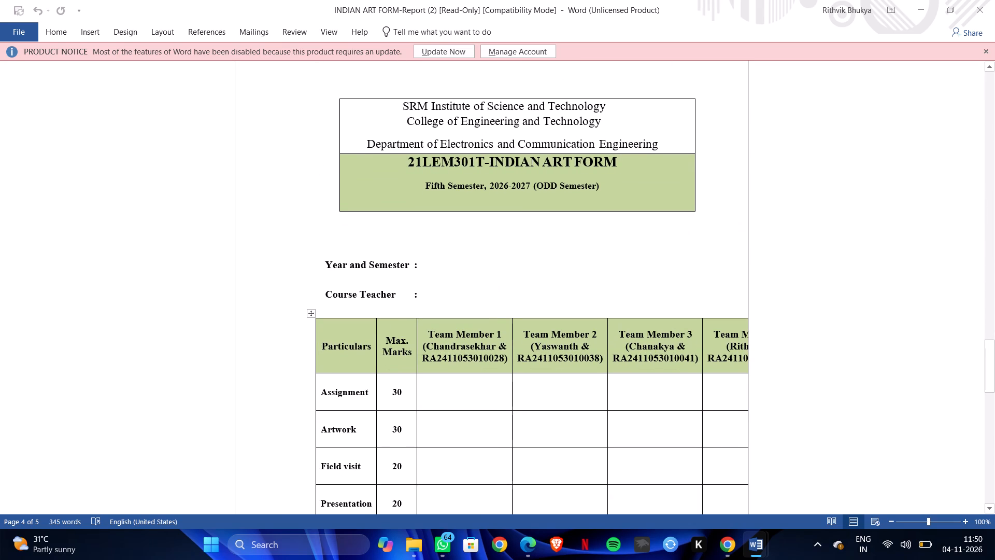
scroll(785, 295, "down", 1)
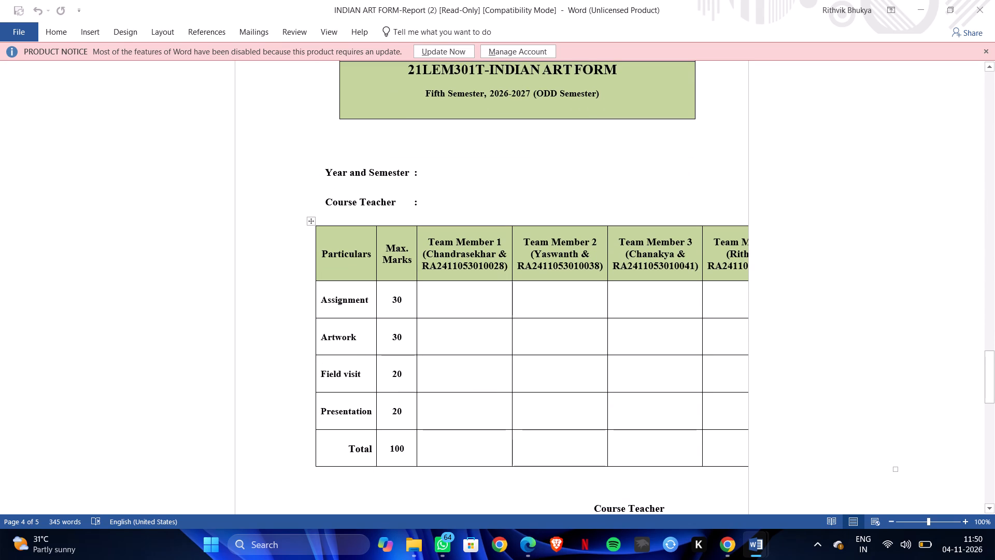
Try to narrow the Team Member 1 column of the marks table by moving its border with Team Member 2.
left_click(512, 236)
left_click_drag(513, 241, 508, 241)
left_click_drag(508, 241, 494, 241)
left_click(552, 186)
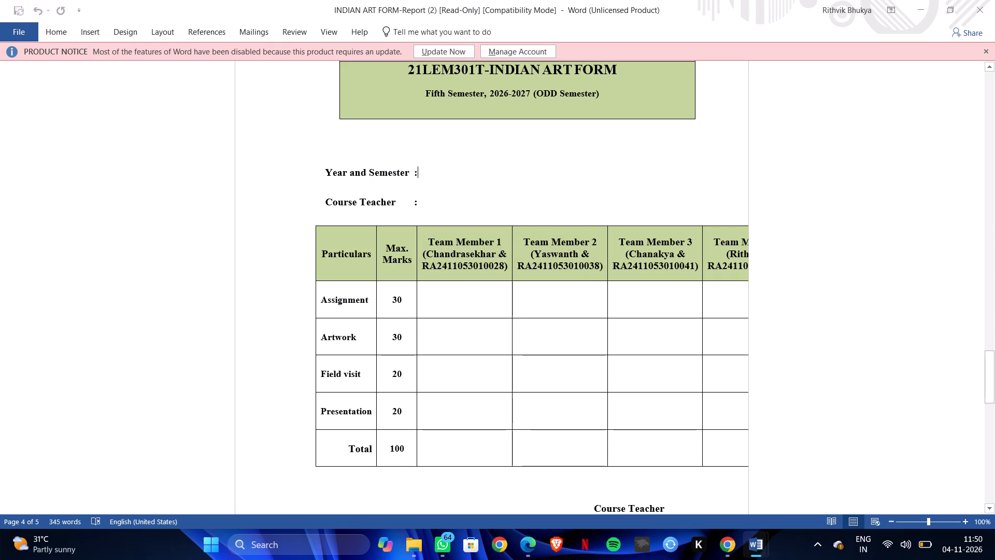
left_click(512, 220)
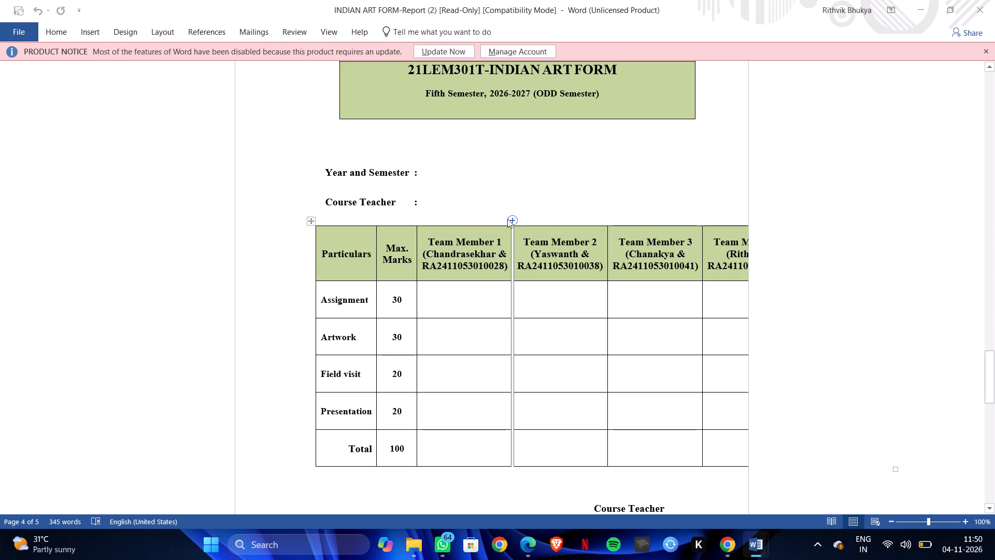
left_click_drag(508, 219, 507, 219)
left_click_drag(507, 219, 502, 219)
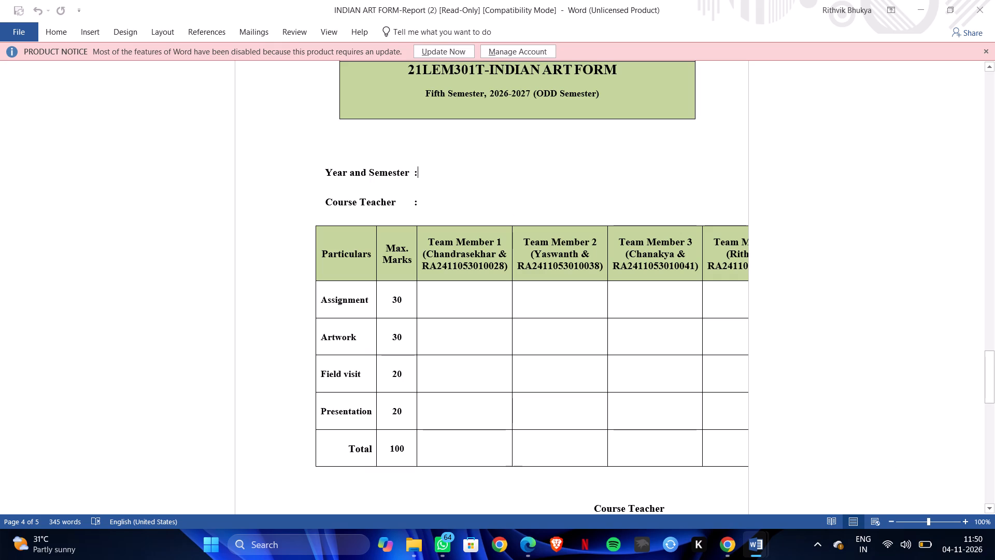
Examine the rest of the report through the instructions and binding specifications on the last page.
scroll(614, 297, "down", 1)
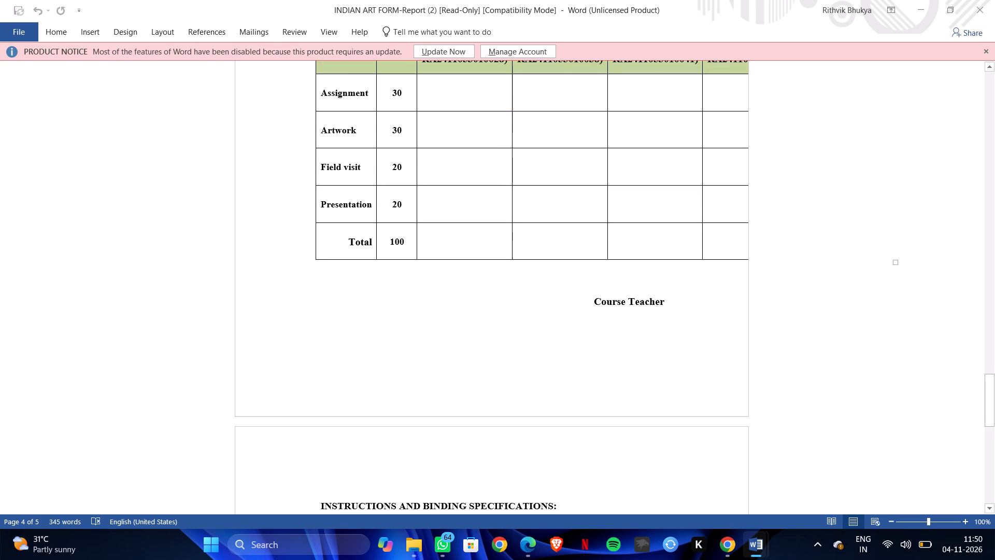
scroll(614, 297, "down", 5)
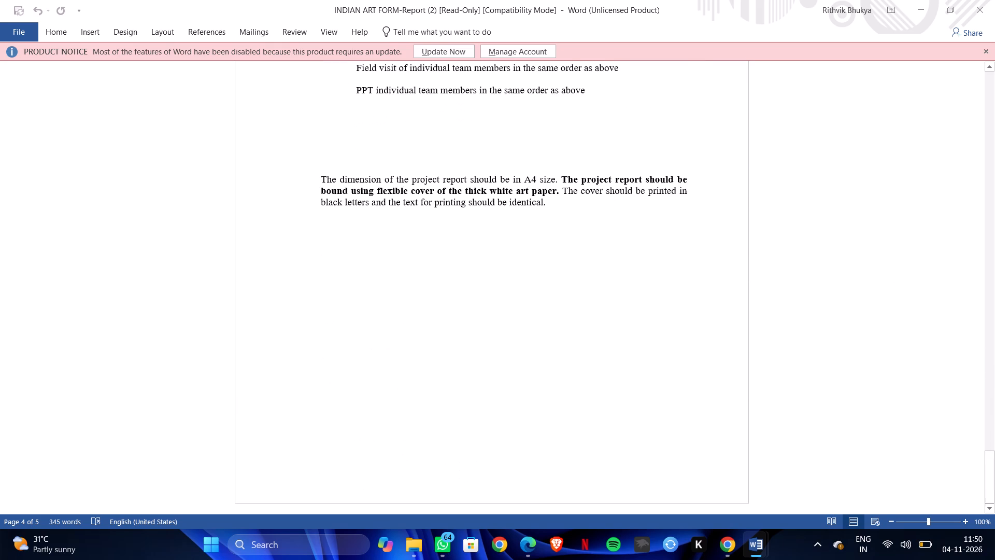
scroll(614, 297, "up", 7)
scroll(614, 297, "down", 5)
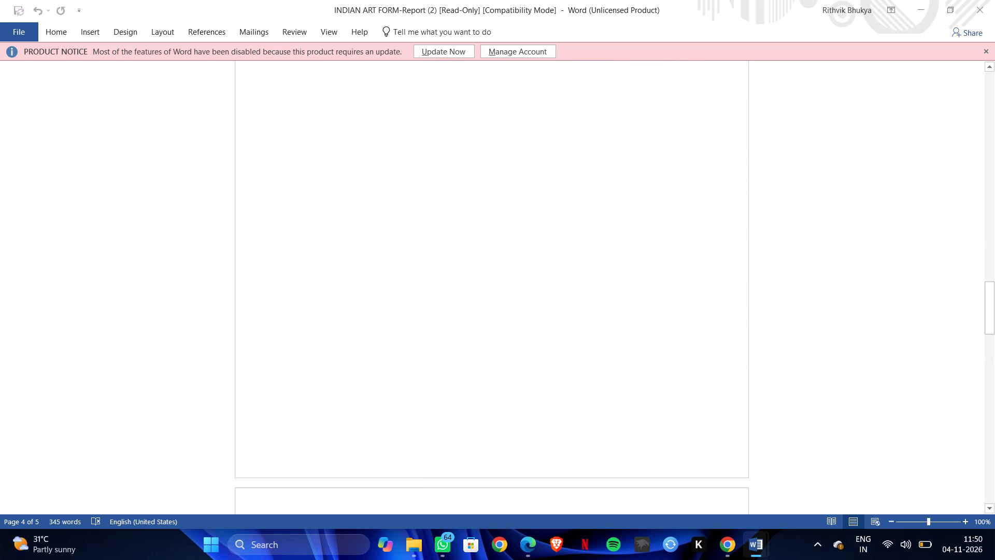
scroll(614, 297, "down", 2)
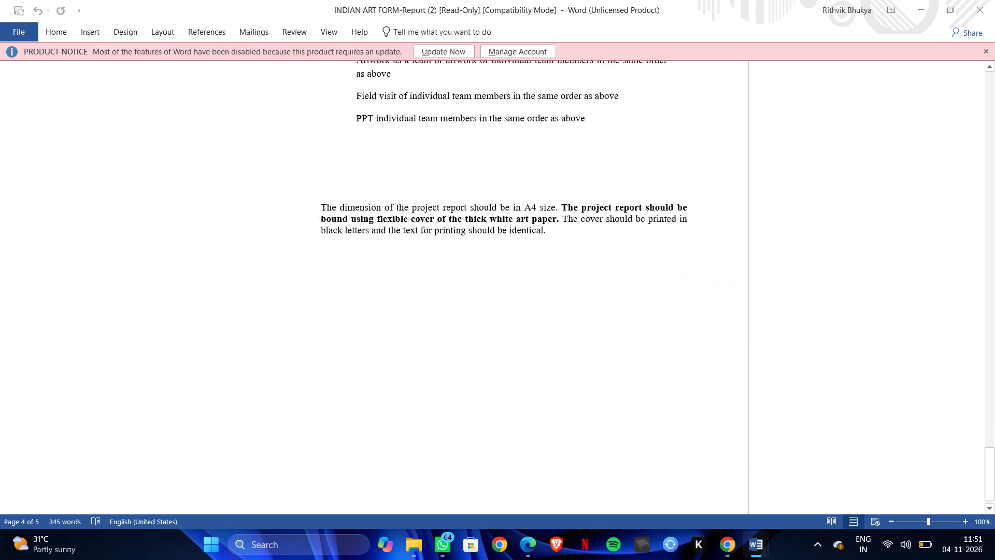
Switch to Chrome and restore the closed tabs containing the online copy of INDIAN ART FORM-Report (2).
left_click(735, 547)
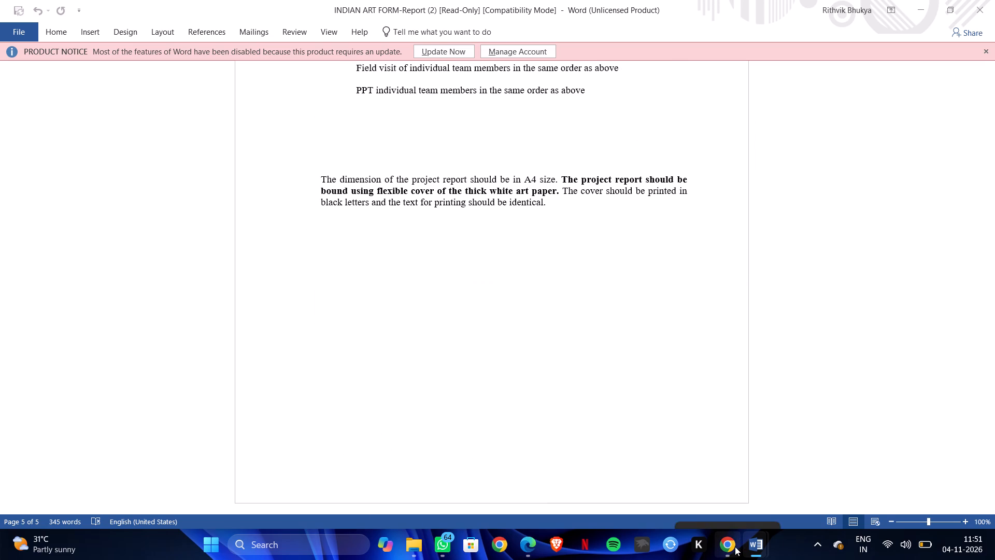
left_click(438, 224)
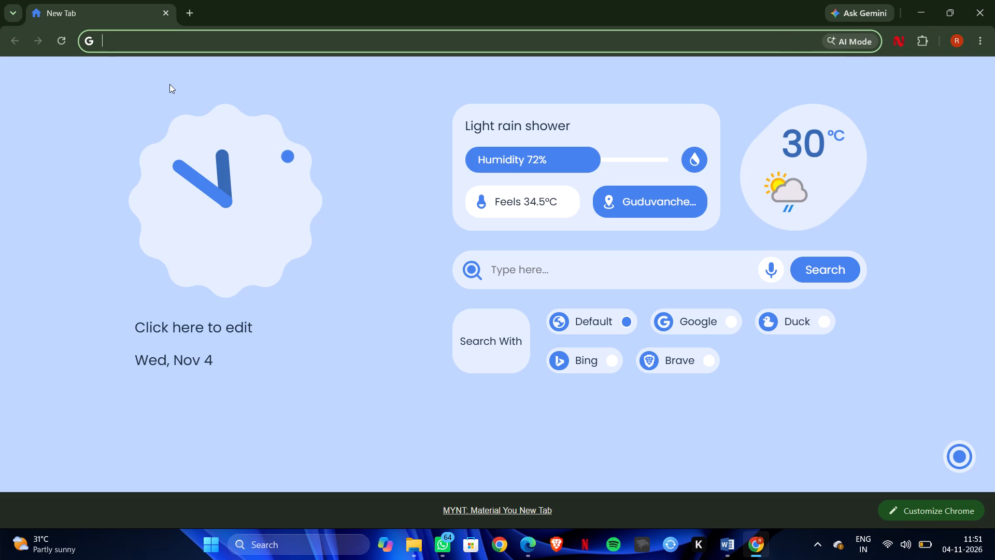
key("ctrl+shift+t")
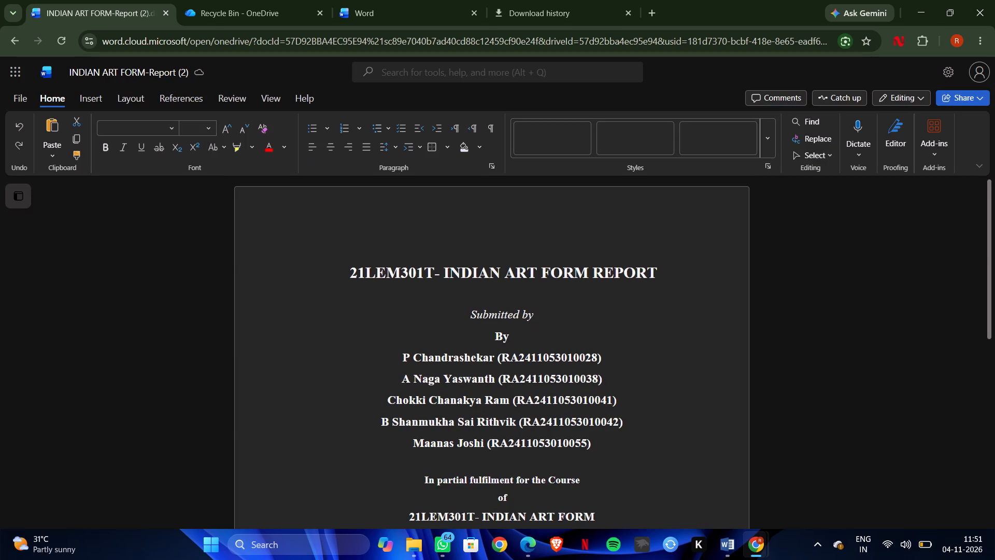
In the marks table header, shorten Team Member 1's register number to RA and its last two digits.
scroll(407, 310, "down", 6)
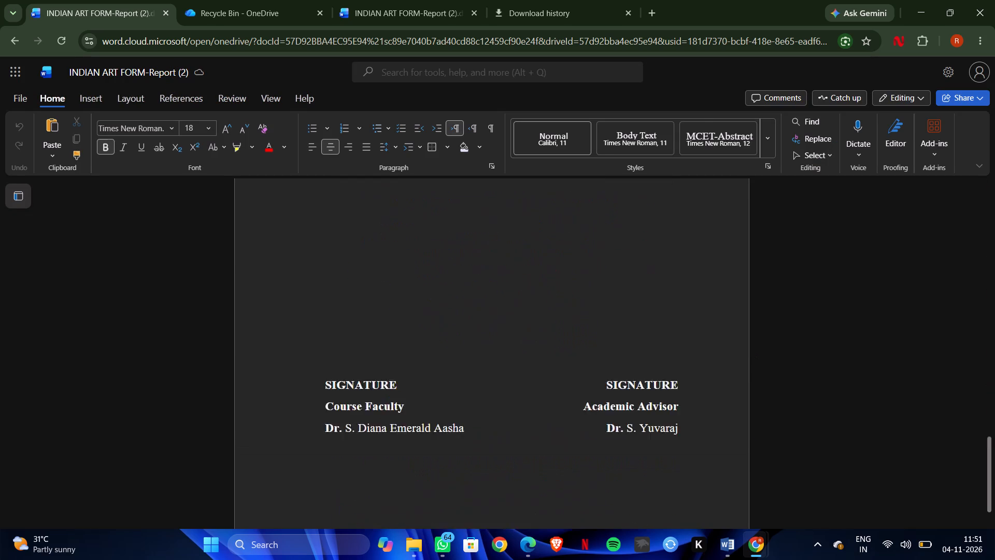
scroll(462, 366, "down", 2)
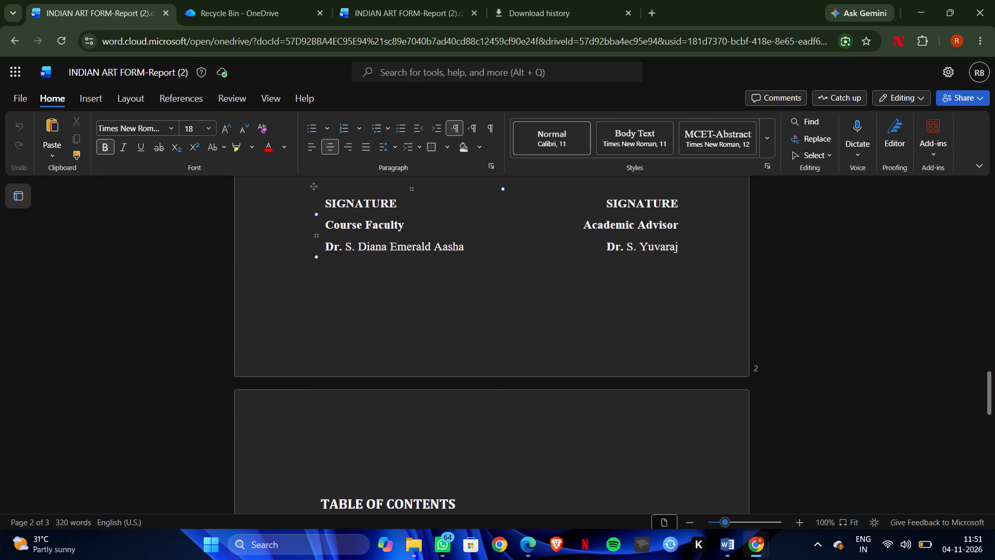
scroll(462, 366, "down", 4)
scroll(462, 366, "up", 1)
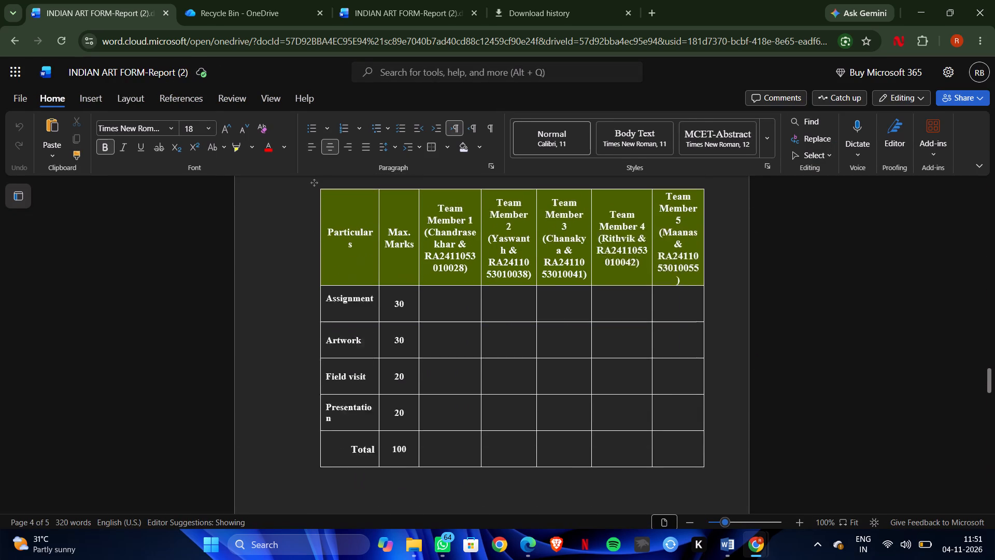
scroll(462, 366, "up", 2)
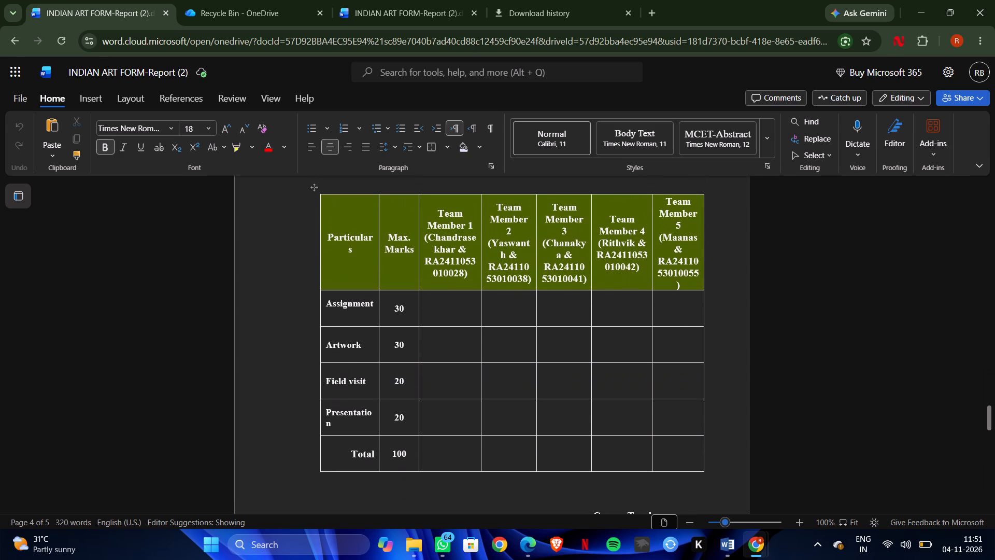
scroll(462, 366, "up", 1)
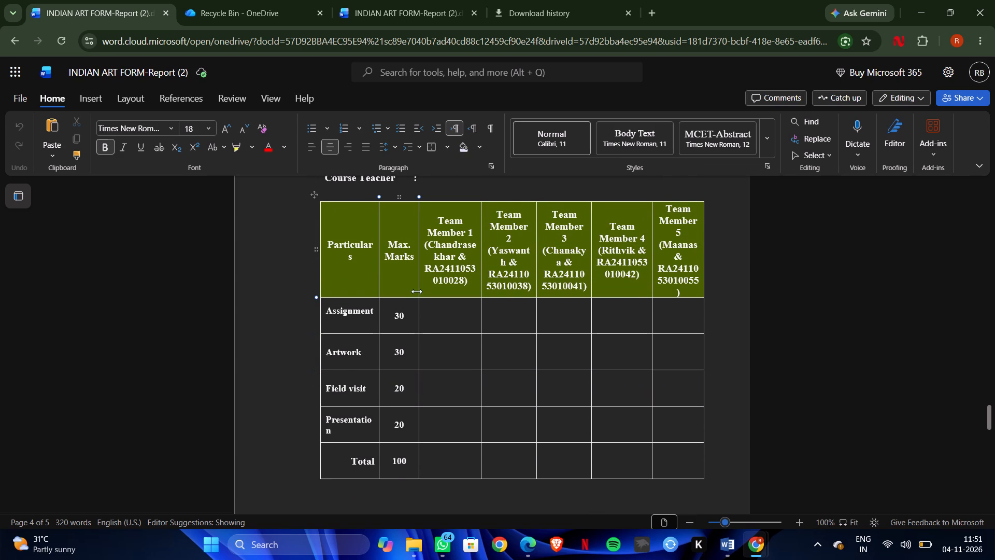
left_click(456, 280)
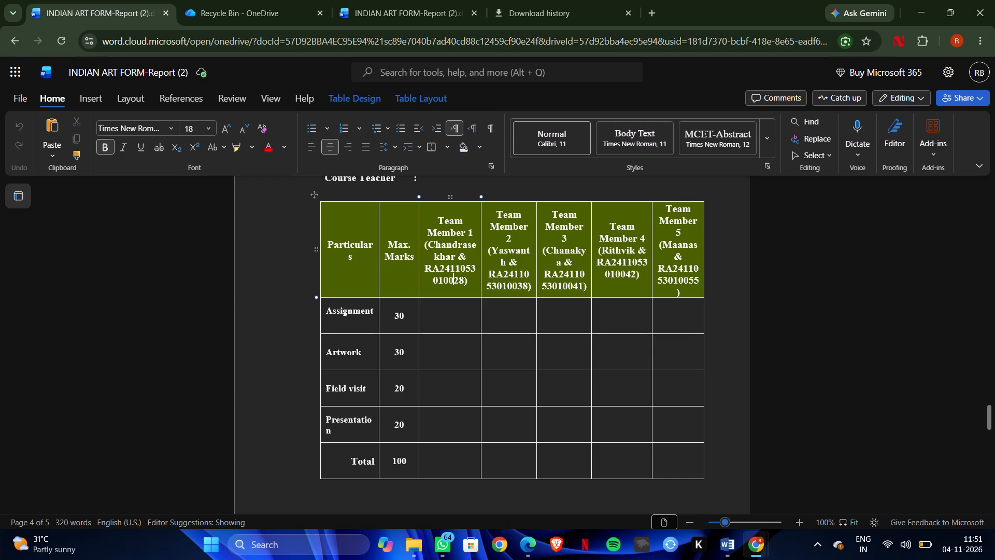
key("BackSpace")
key("BackSpace")
key("BackSpace")
key("BackSpace")
key("BackSpace")
key("BackSpace")
key("BackSpace")
key("BackSpace")
key("BackSpace")
key("BackSpace")
key("BackSpace")
key("BackSpace")
key("BackSpace")
key("BackSpace")
key("BackSpace")
key("BackSpace")
key("BackSpace")
key("BackSpace")
key("BackSpace")
key("BackSpace")
key("BackSpace")
left_click_drag(449, 268, 458, 289)
key("BackSpace")
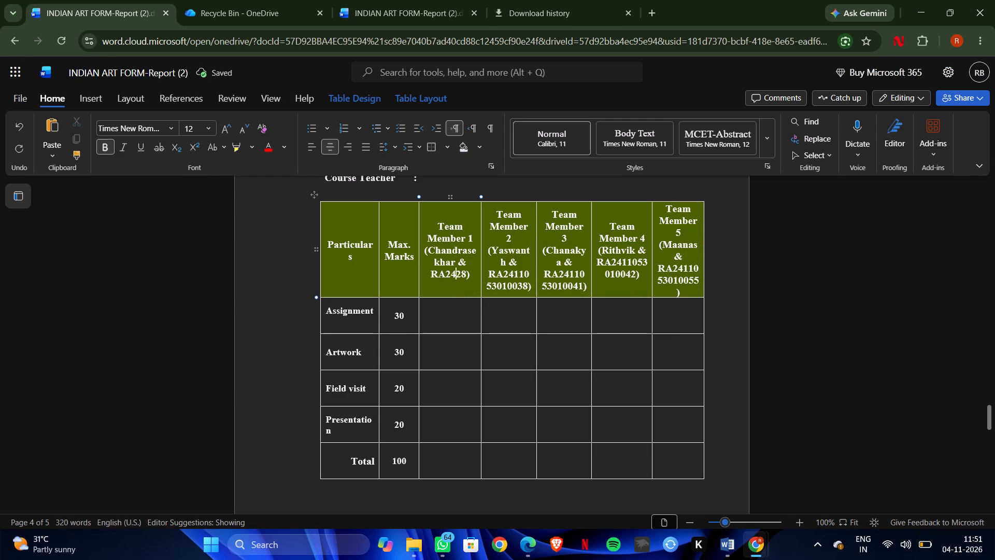
key("BackSpace")
key("BackSpace")
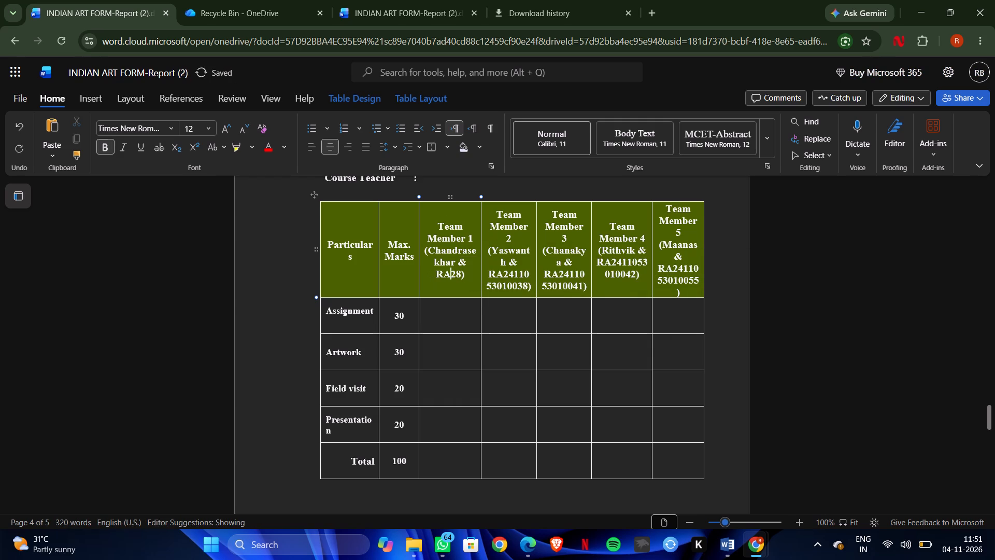
Shorten Team Member 2's register number in the marks table header to RA and its last two digits.
left_click(517, 285)
key("BackSpace")
key("BackSpace")
key("BackSpace")
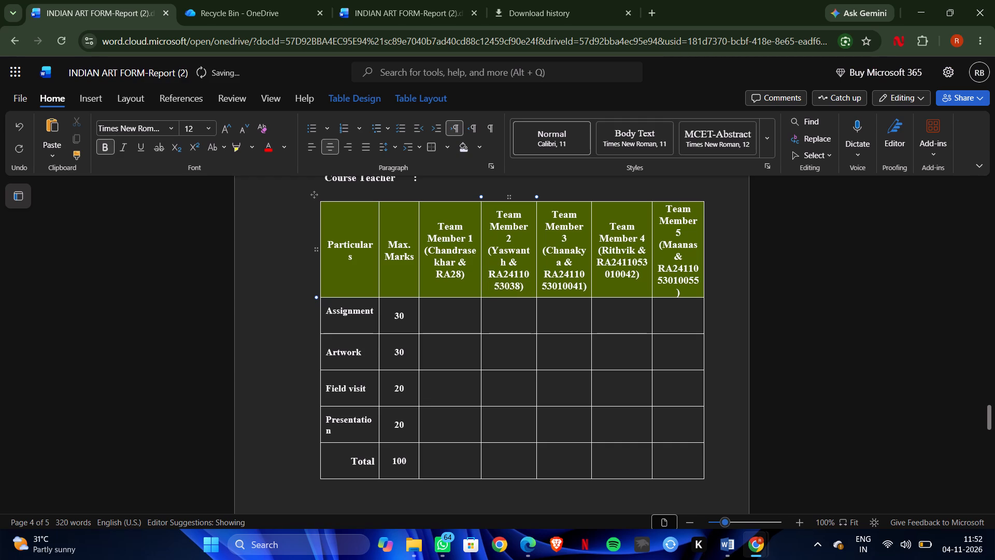
key("BackSpace")
key("BackSpace")
key("BackSpace")
key("BackSpace")
key("BackSpace")
key("BackSpace")
key("BackSpace")
key("BackSpace")
key("BackSpace")
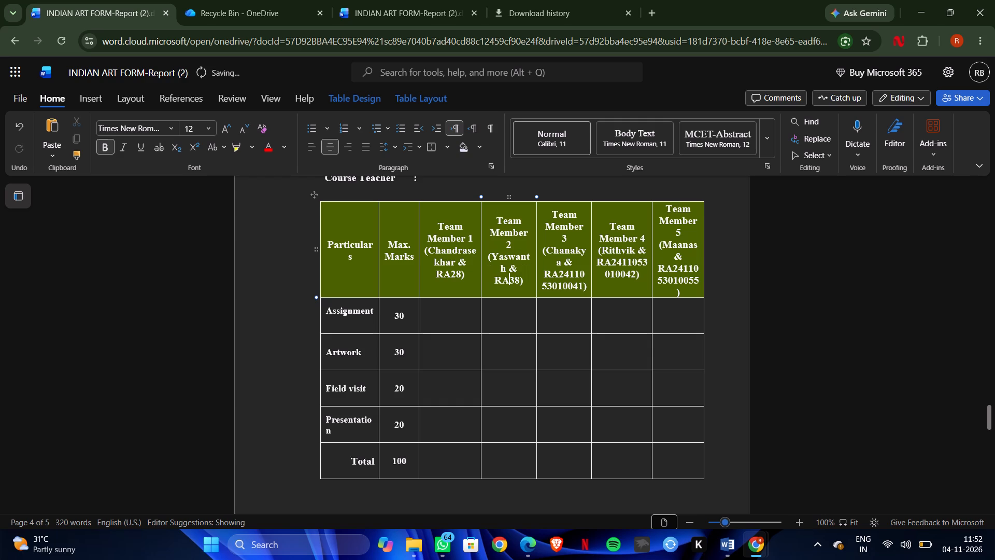
Shorten Team Member 3's register number in the marks table header to RA and its last two digits.
left_click(572, 284)
key("BackSpace")
key("BackSpace")
key("BackSpace")
key("BackSpace")
key("BackSpace")
key("BackSpace")
key("BackSpace")
key("BackSpace")
key("BackSpace")
key("BackSpace")
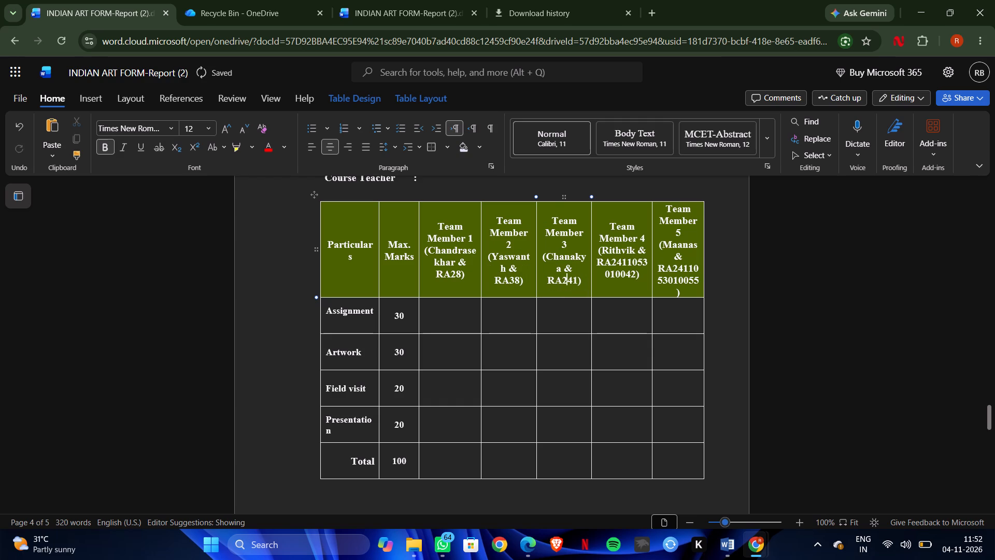
key("BackSpace")
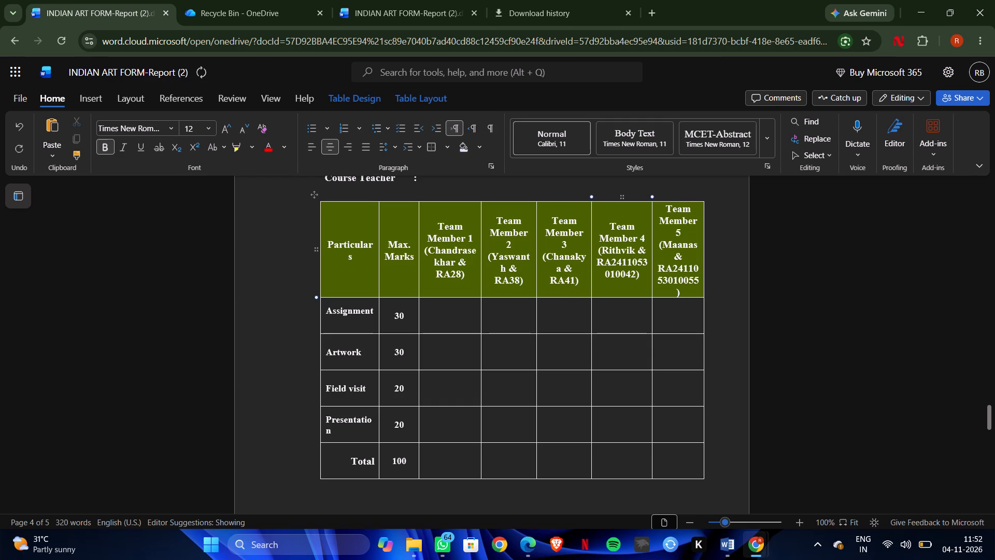
Shorten Team Member 4's register number in the marks table header to RA and its last two digits.
left_click(626, 278)
key("BackSpace")
key("BackSpace")
key("BackSpace")
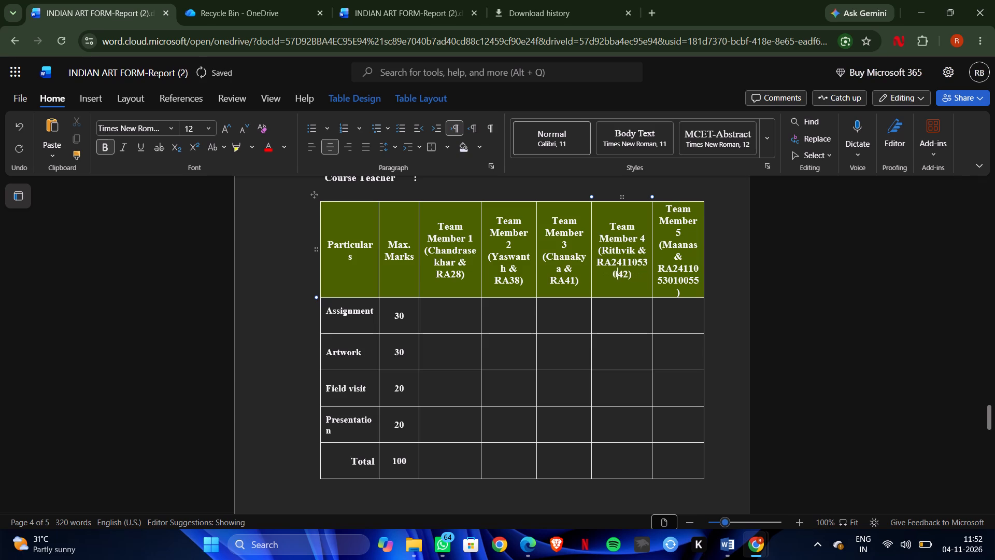
key("BackSpace")
key("BackSpace")
key("BackSpace")
key("BackSpace")
key("BackSpace")
key("BackSpace")
key("BackSpace")
key("BackSpace")
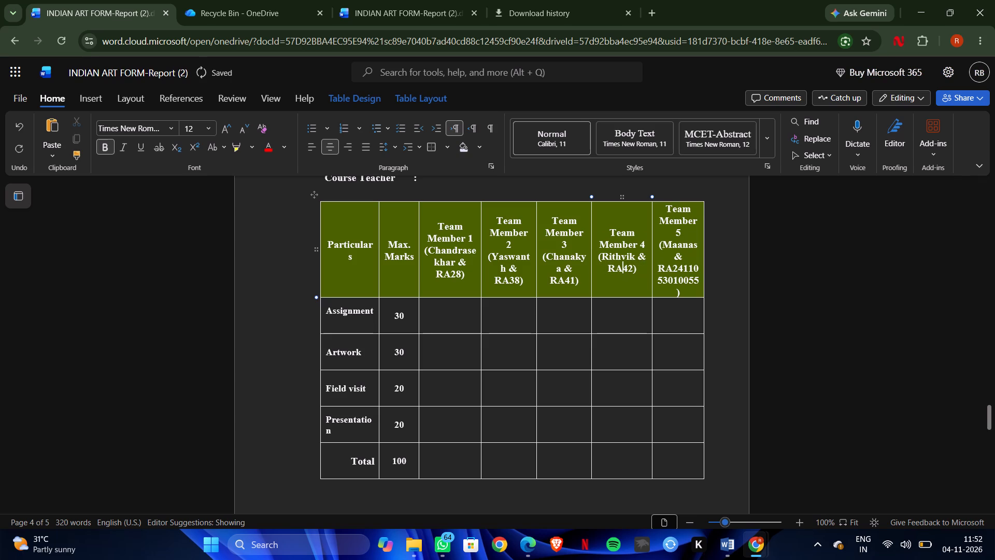
Shorten Team Member 5's register number in the marks table header to RA and its last two digits.
left_click(688, 283)
key("BackSpace")
key("BackSpace")
key("BackSpace")
key("BackSpace")
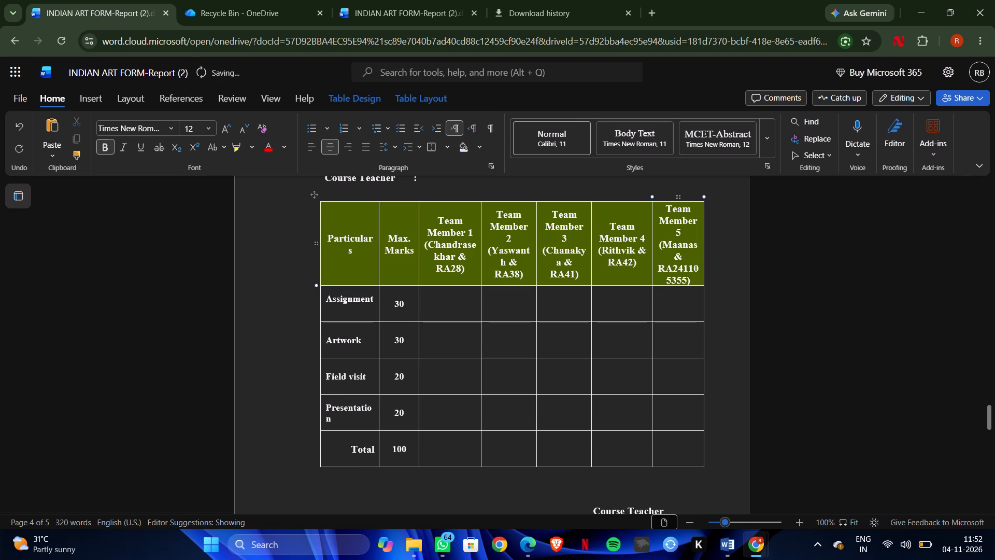
key("BackSpace")
key("BackSpace")
key("BackSpace")
key("BackSpace")
key("BackSpace")
key("BackSpace")
key("BackSpace")
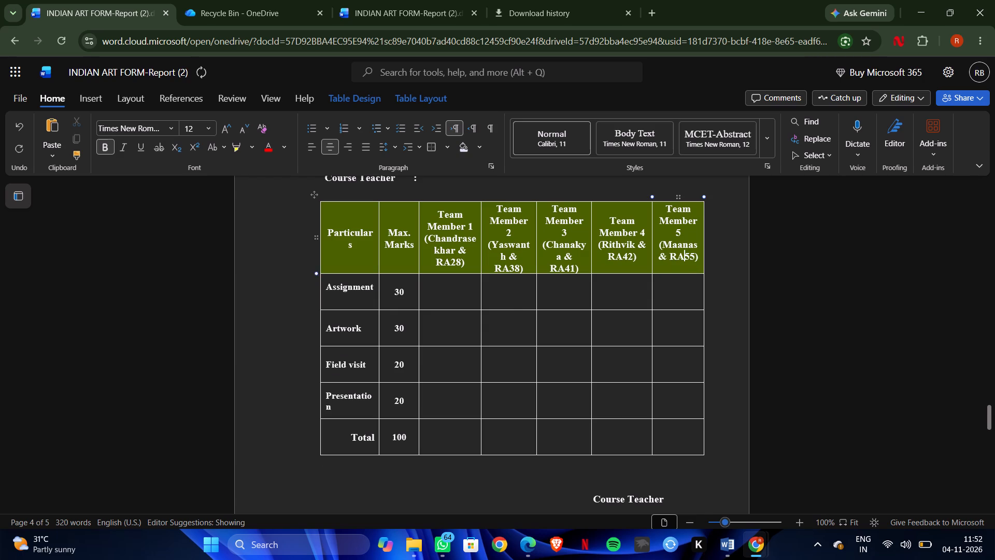
Export the edited report as a PDF and download it.
scroll(679, 261, "up", 5)
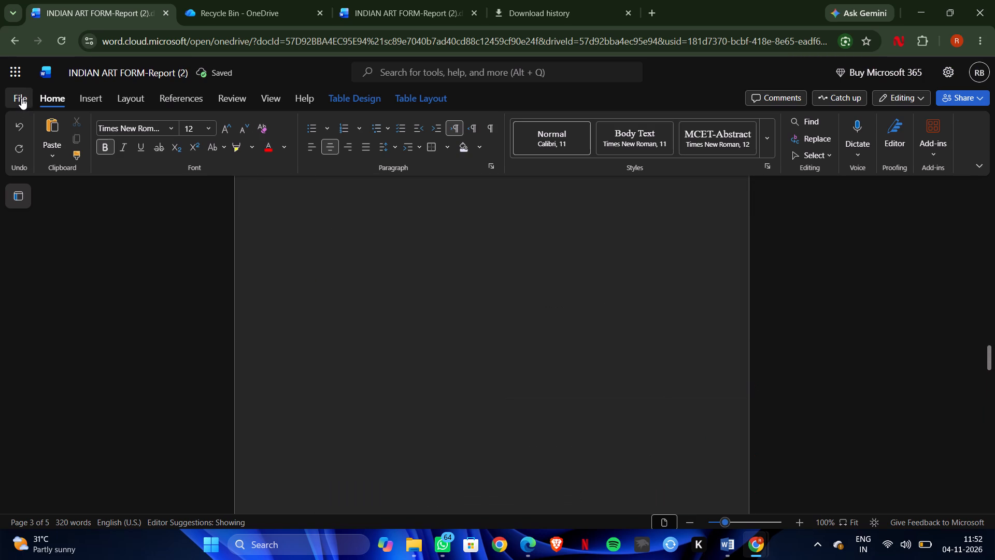
left_click(21, 98)
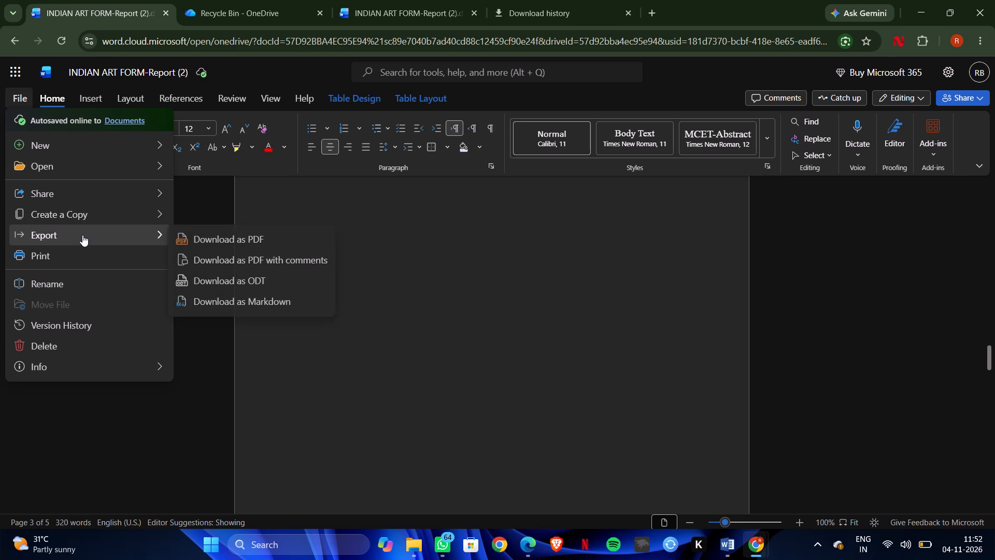
left_click(195, 244)
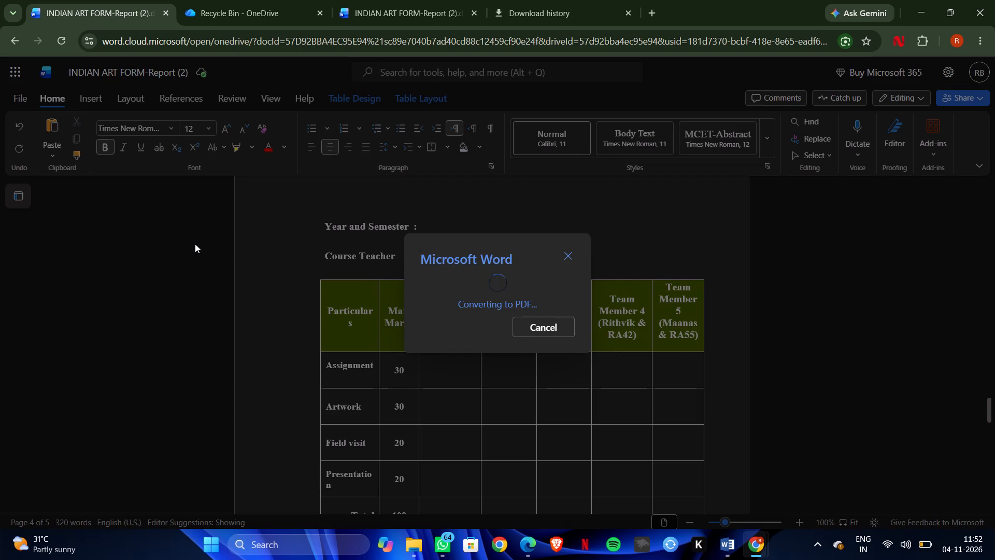
left_click(481, 309)
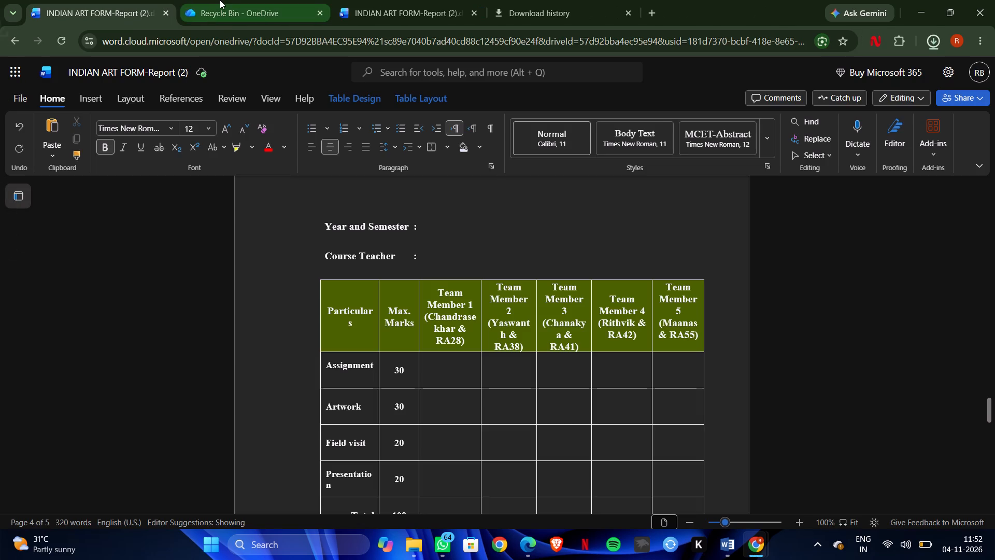
Open the downloaded INDIAN ART FORM-Report (2) PDF and look through its pages up to the binding instructions.
double_click(816, 71)
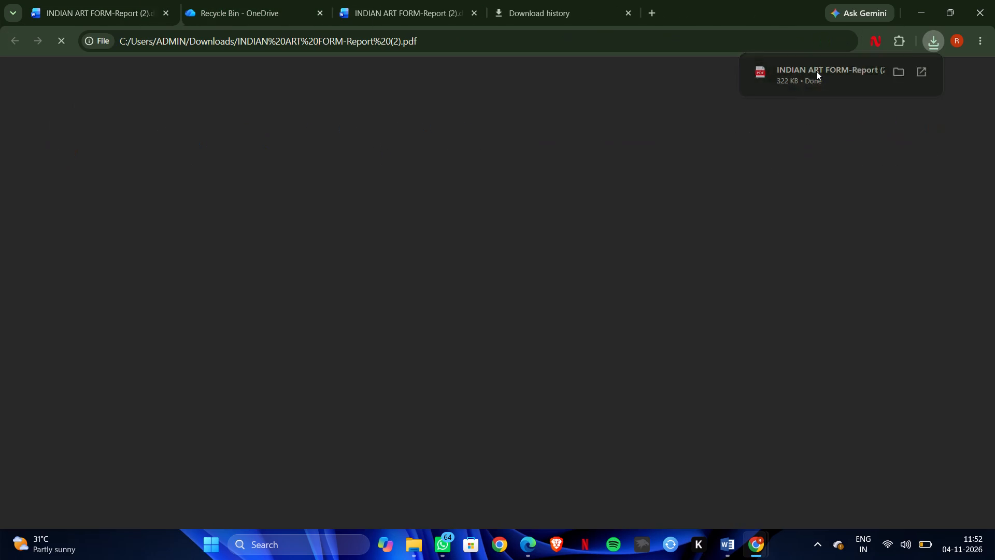
scroll(646, 301, "down", 9)
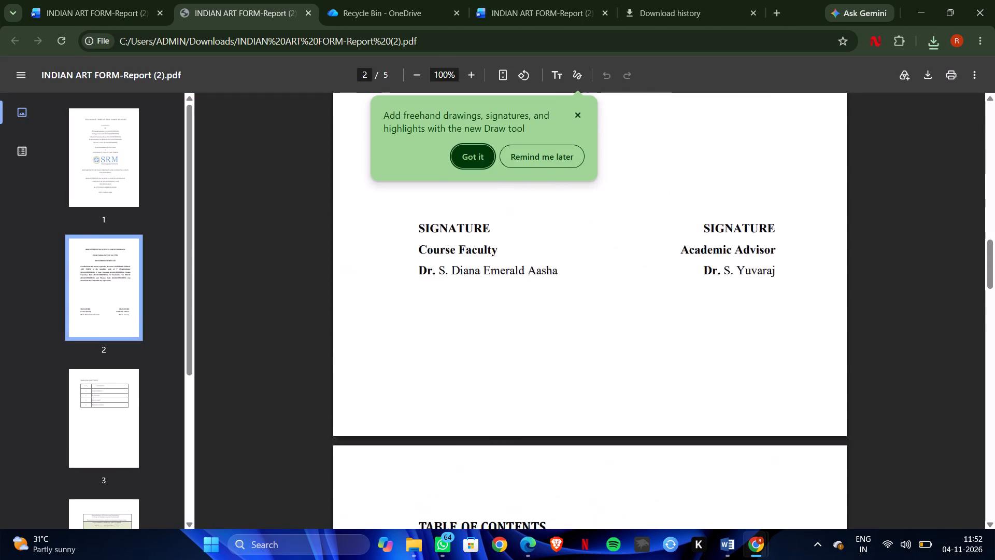
scroll(646, 301, "down", 6)
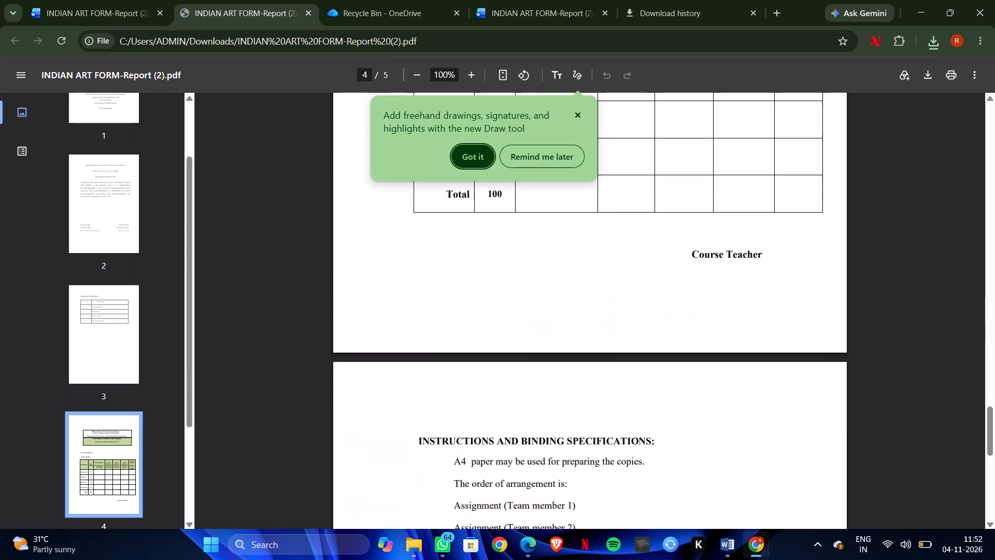
Examine page 4 of the PDF, checking the course header block and how the marks table and its team member headings fit.
scroll(646, 301, "up", 5)
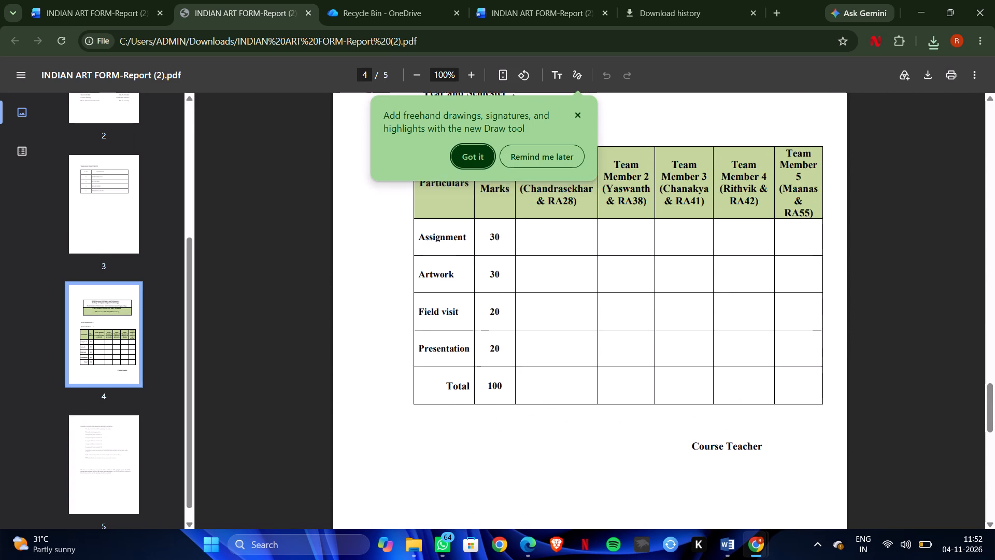
scroll(646, 301, "up", 1)
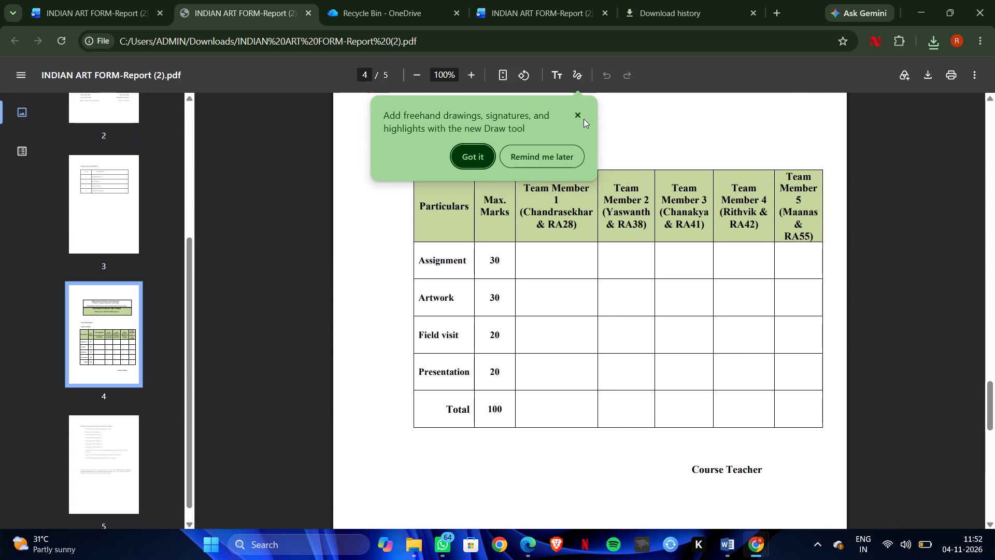
left_click(581, 118)
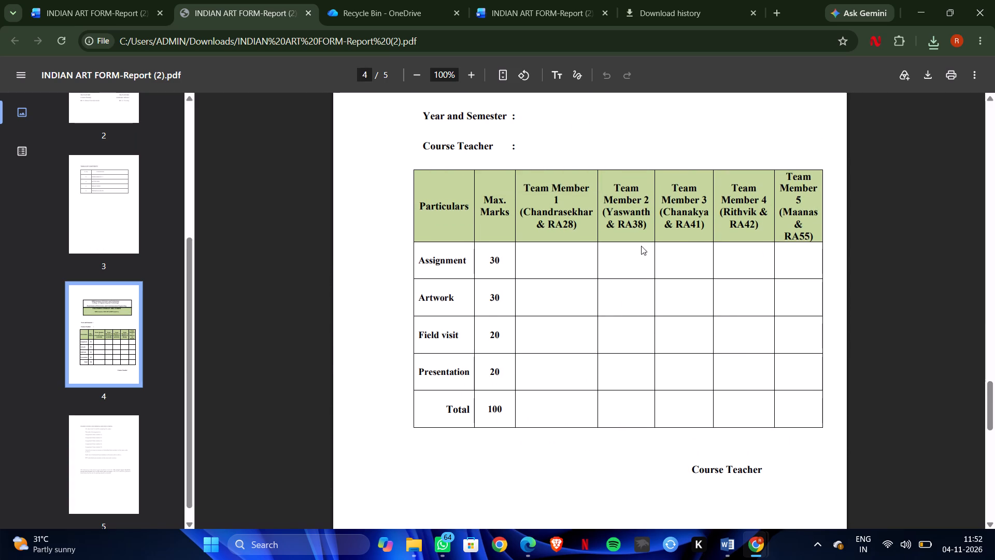
scroll(644, 215, "up", 2)
scroll(644, 215, "down", 2)
scroll(644, 215, "up", 1)
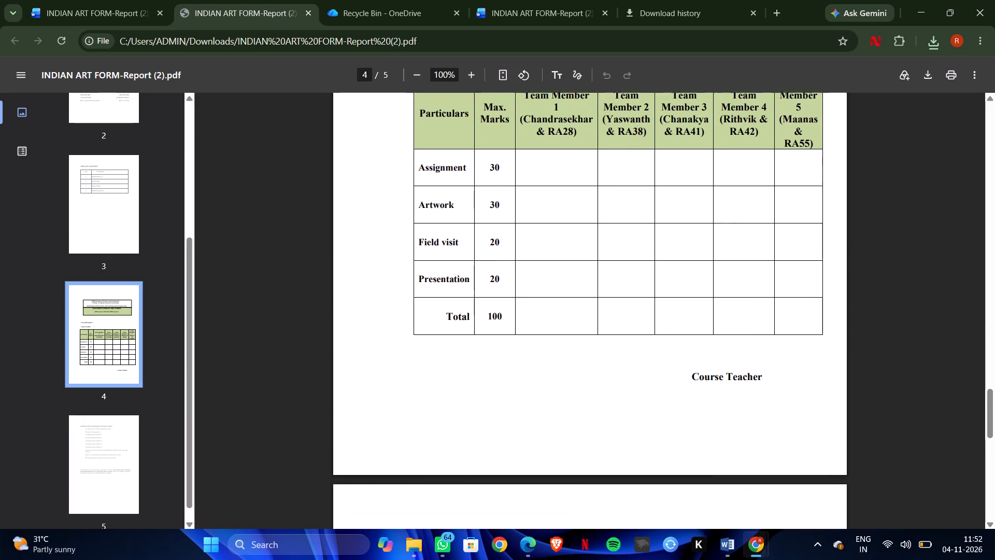
scroll(644, 215, "up", 1)
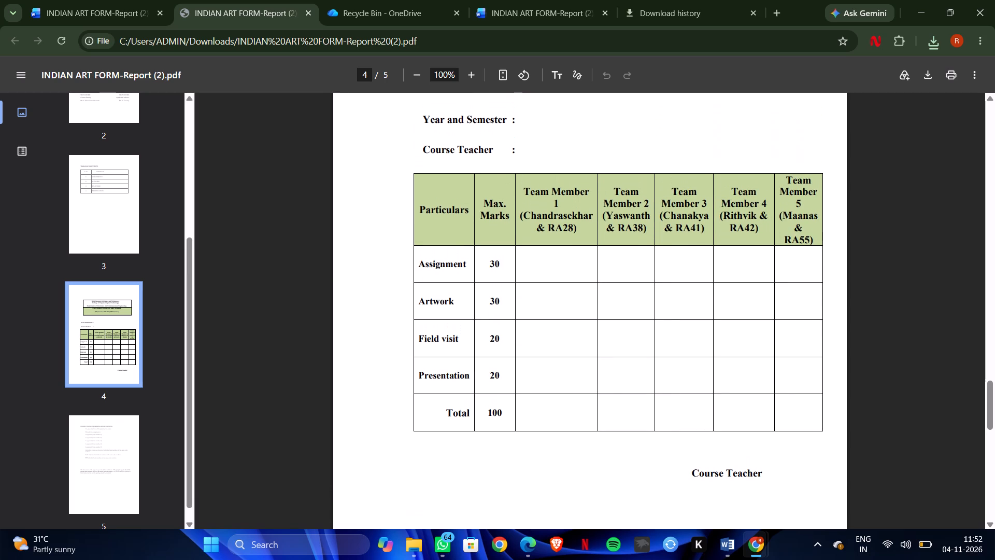
scroll(644, 215, "up", 2)
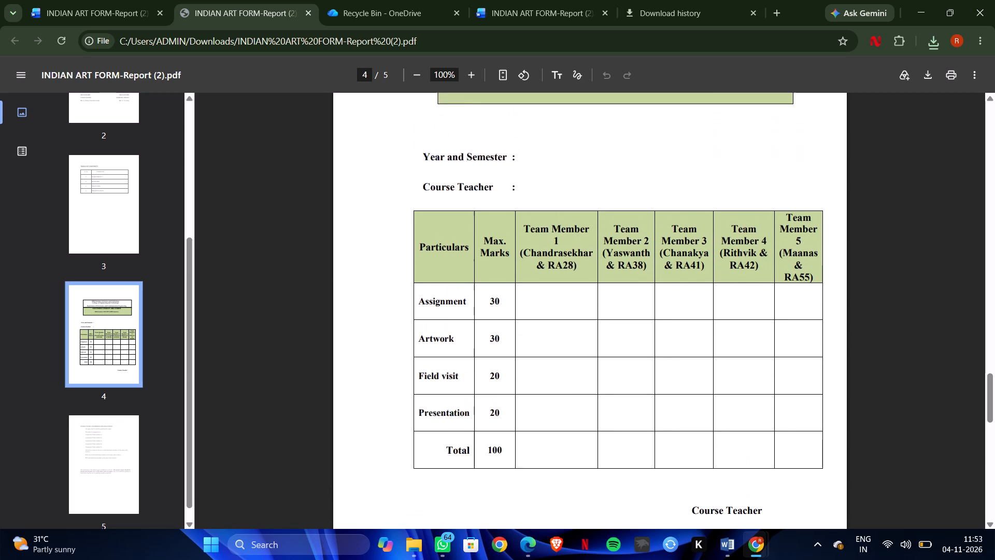
scroll(644, 215, "up", 2)
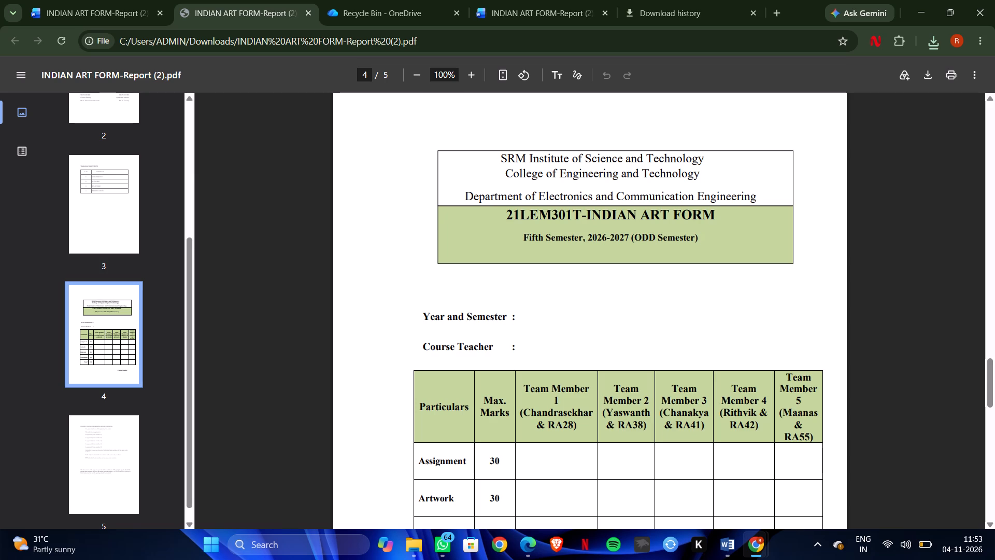
scroll(644, 215, "down", 1)
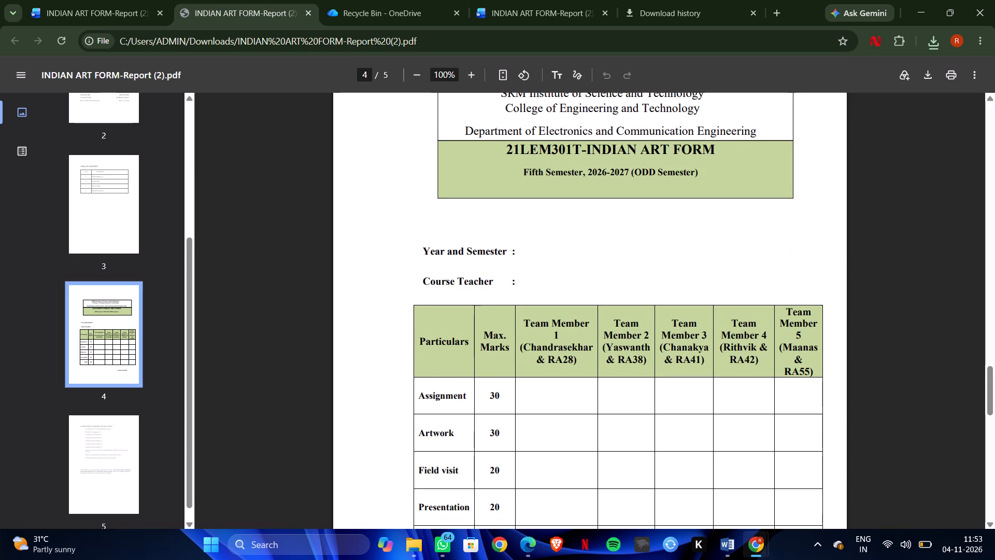
scroll(644, 215, "down", 2)
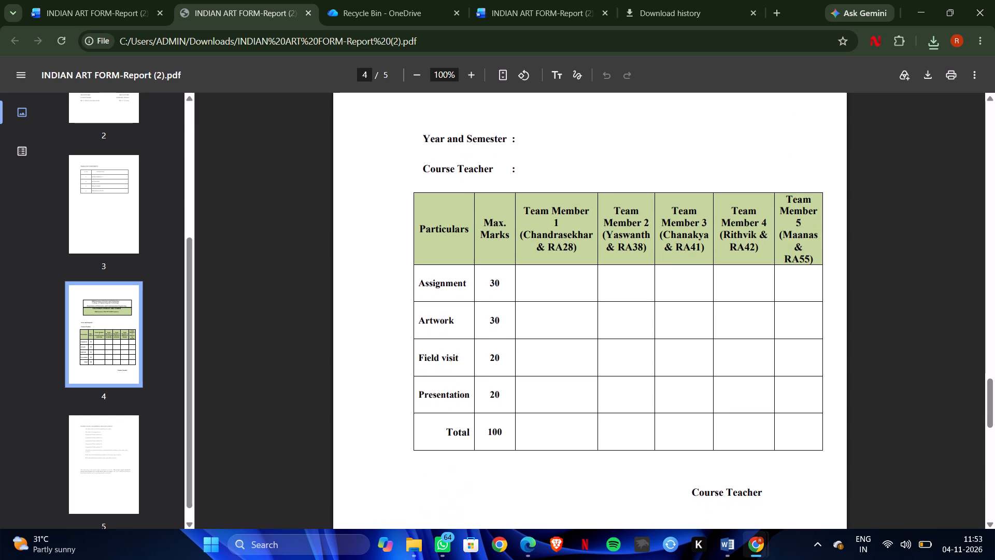
Switch from the report PDF back to the browser's download history.
left_click(708, 1)
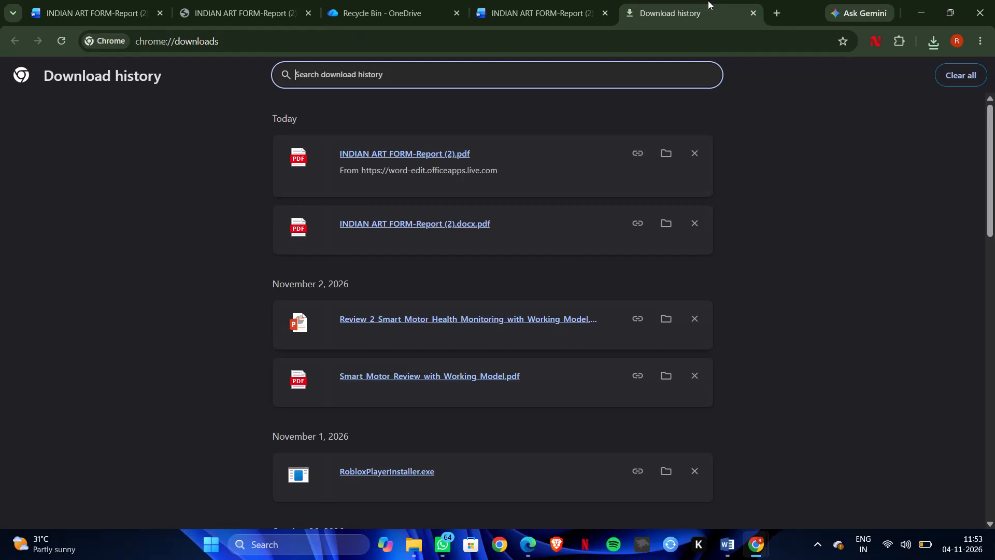
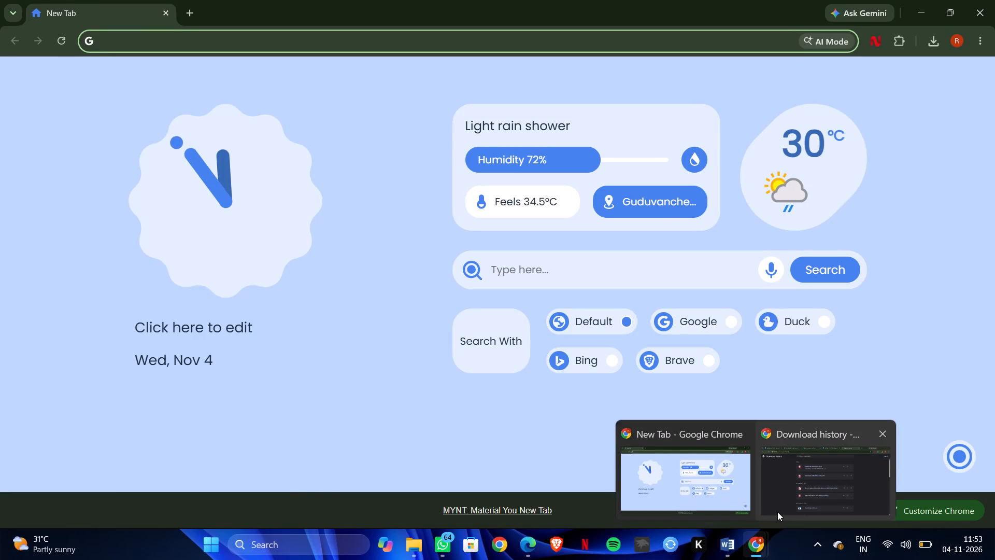
Return to the browser window with the Word report and try to go back a page from the second open copy of INDIAN ART FORM-Report (2).
left_click(777, 512)
left_click(115, 1)
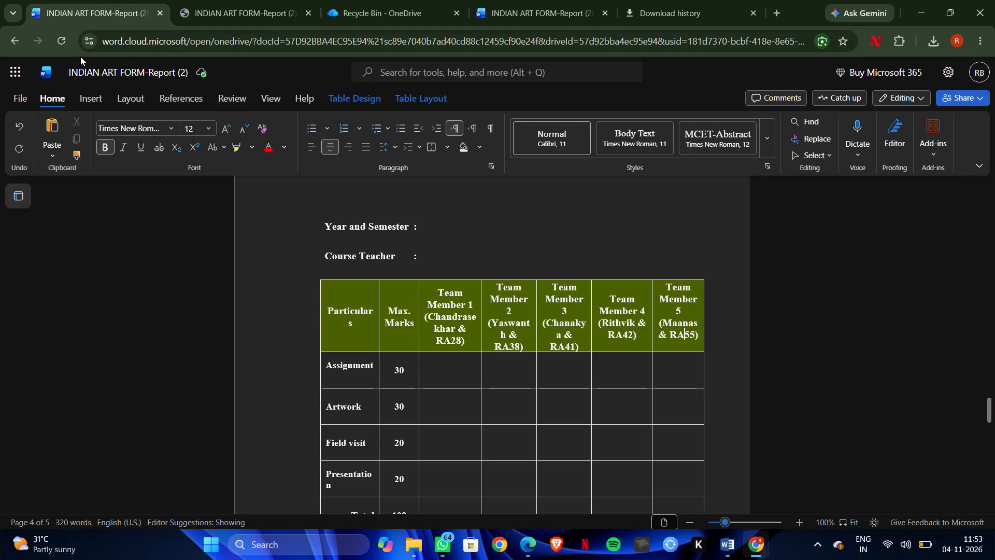
left_click(493, 0)
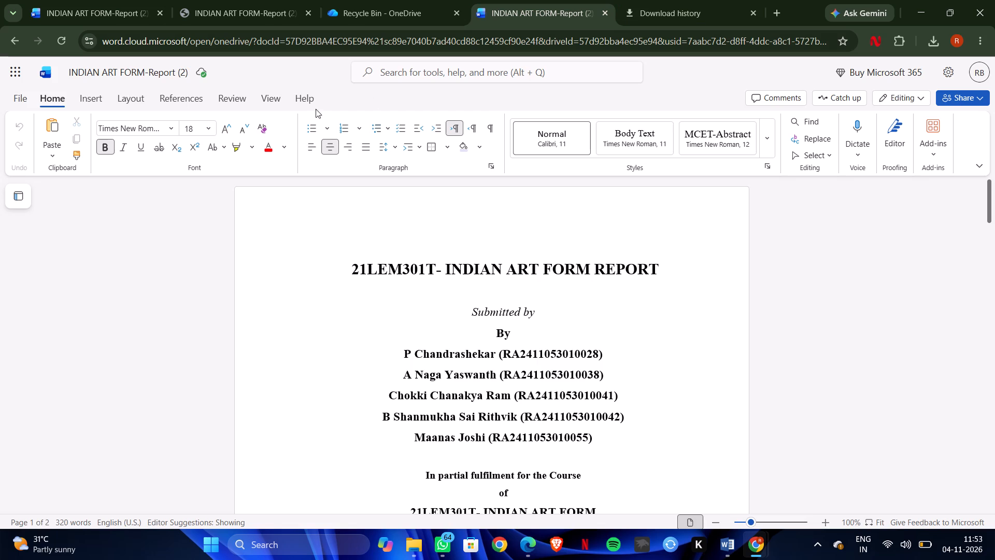
left_click(13, 41)
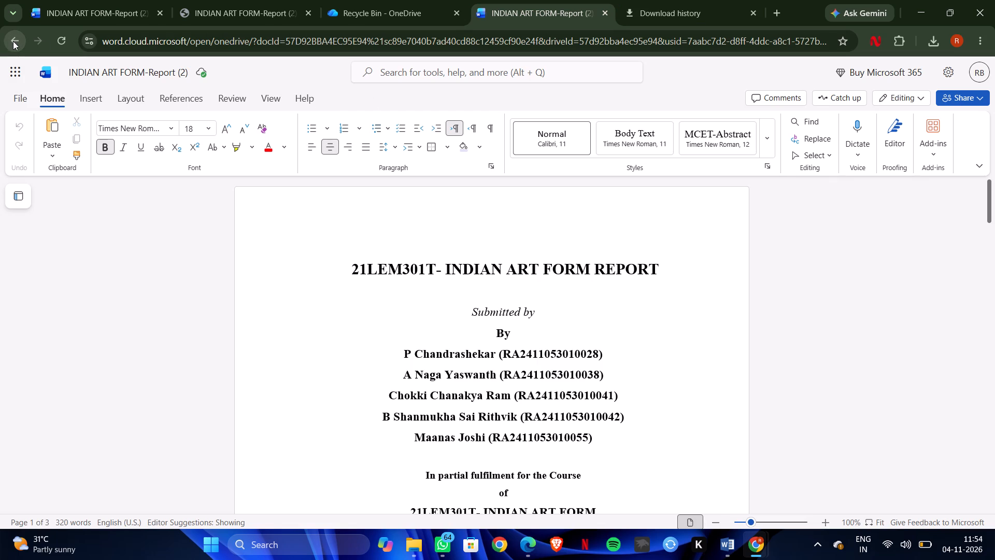
left_click(13, 41)
double_click(13, 41)
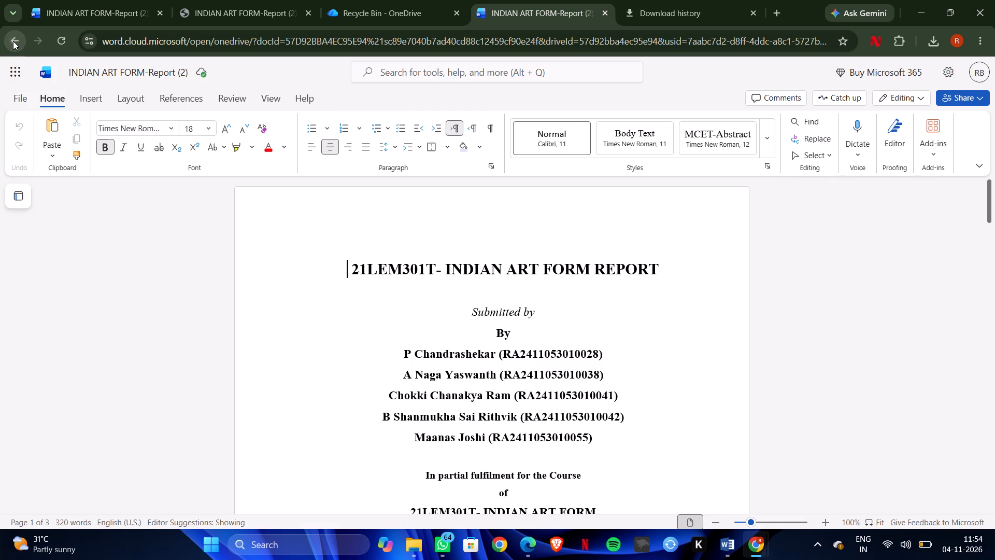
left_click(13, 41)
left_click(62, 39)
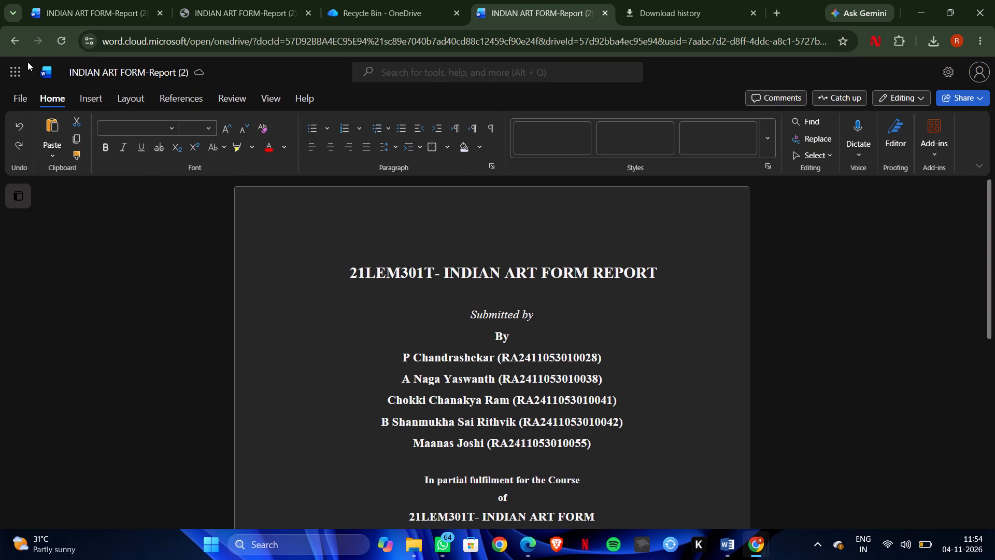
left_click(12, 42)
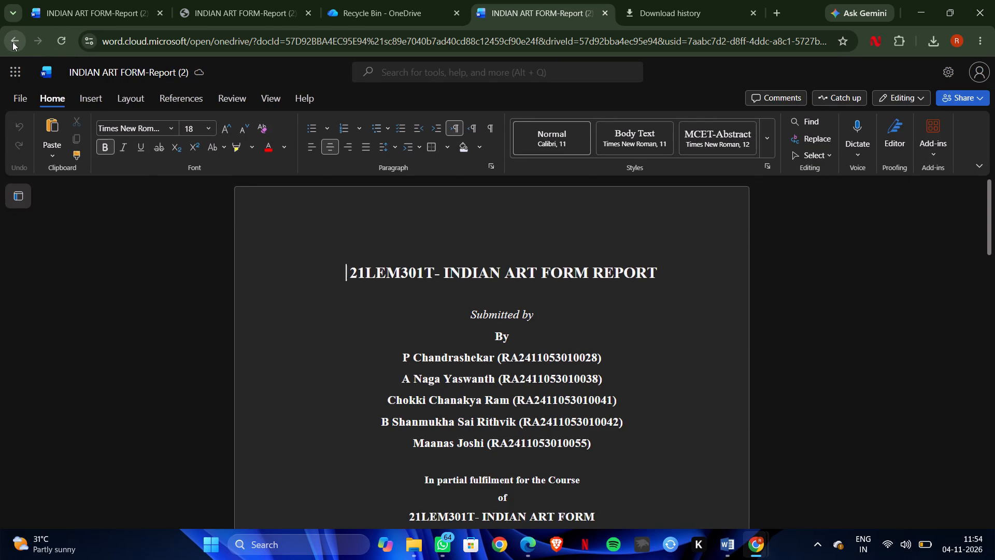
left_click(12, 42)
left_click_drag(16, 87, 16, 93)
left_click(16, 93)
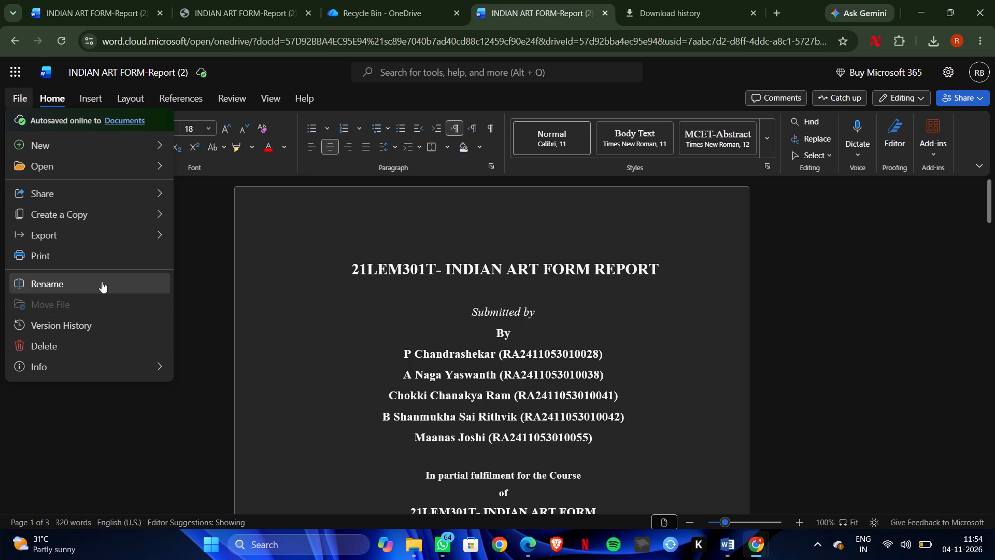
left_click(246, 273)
Open Word for the web in a new browser tab and upload the IAF UDAY document from Downloads.
left_click(781, 2)
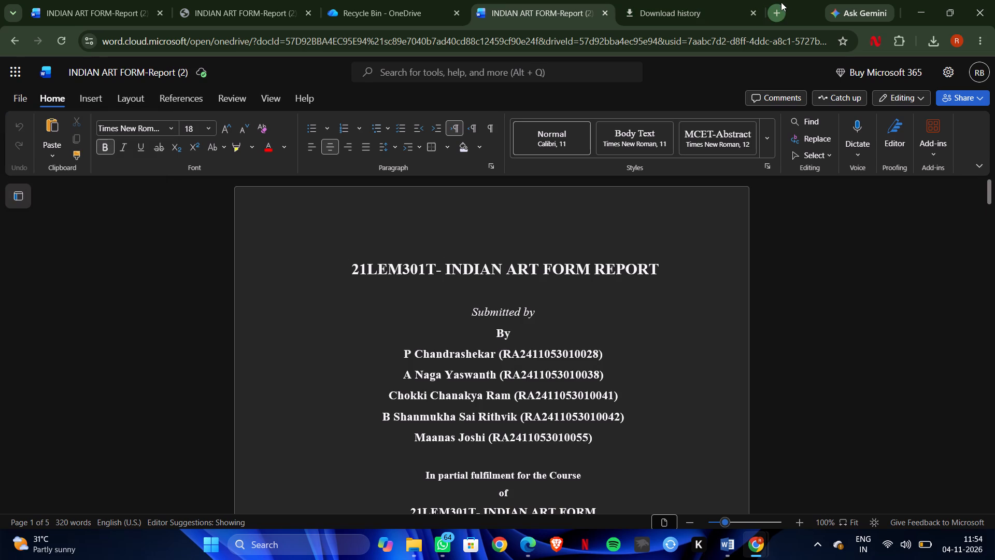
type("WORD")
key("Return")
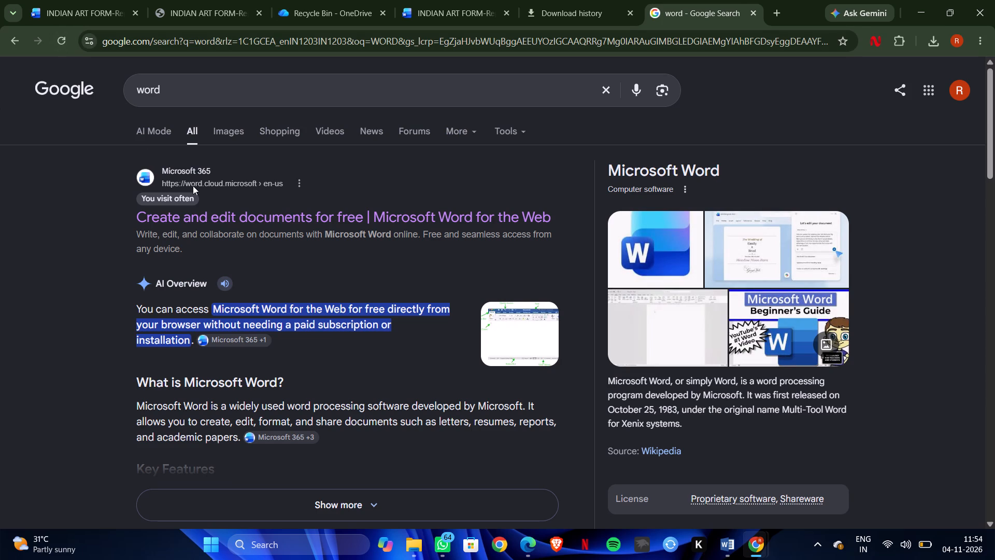
left_click(225, 213)
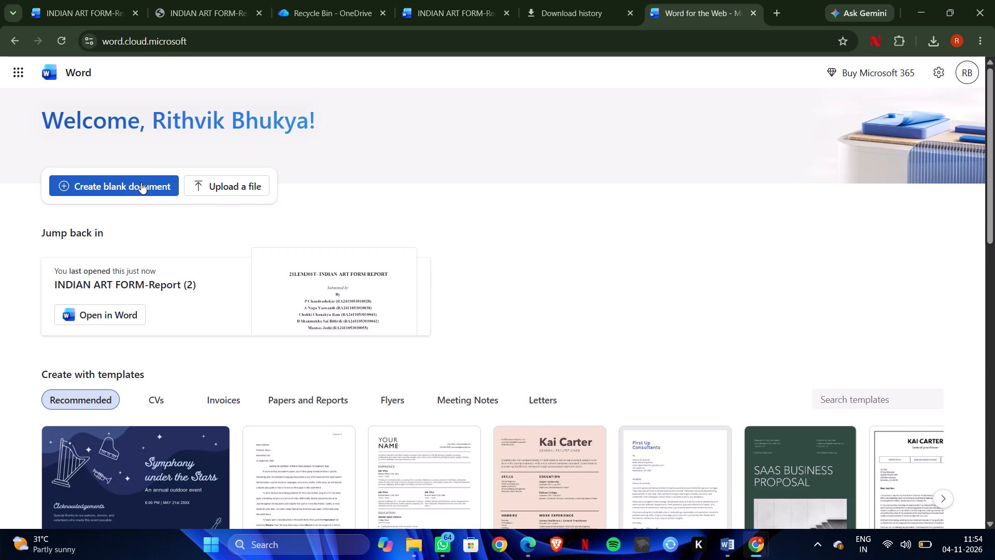
left_click(195, 187)
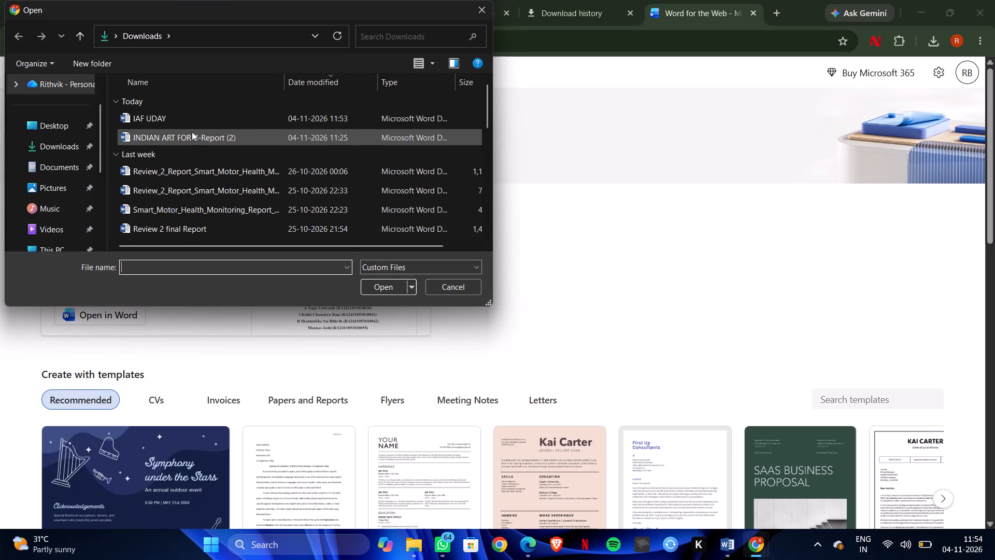
left_click(192, 125)
left_click(390, 282)
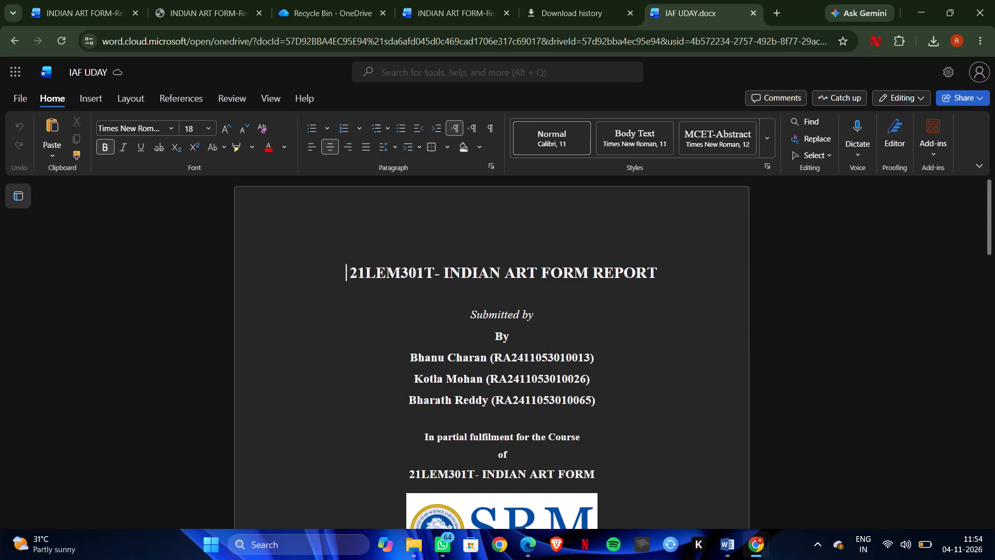
Look through the IAF UDAY report, examining its cover page, signature block and how the marks table headings are written.
scroll(488, 377, "down", 1)
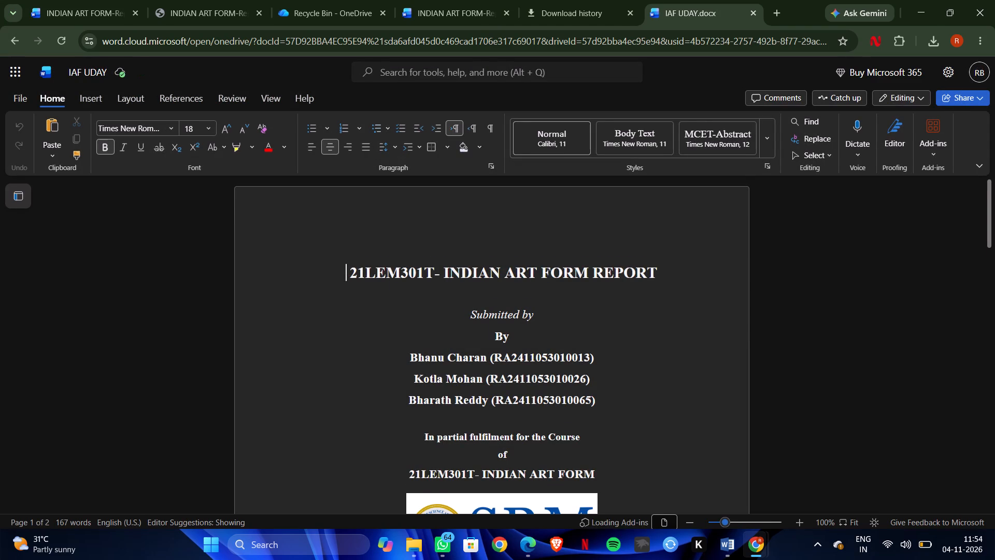
scroll(488, 377, "down", 2)
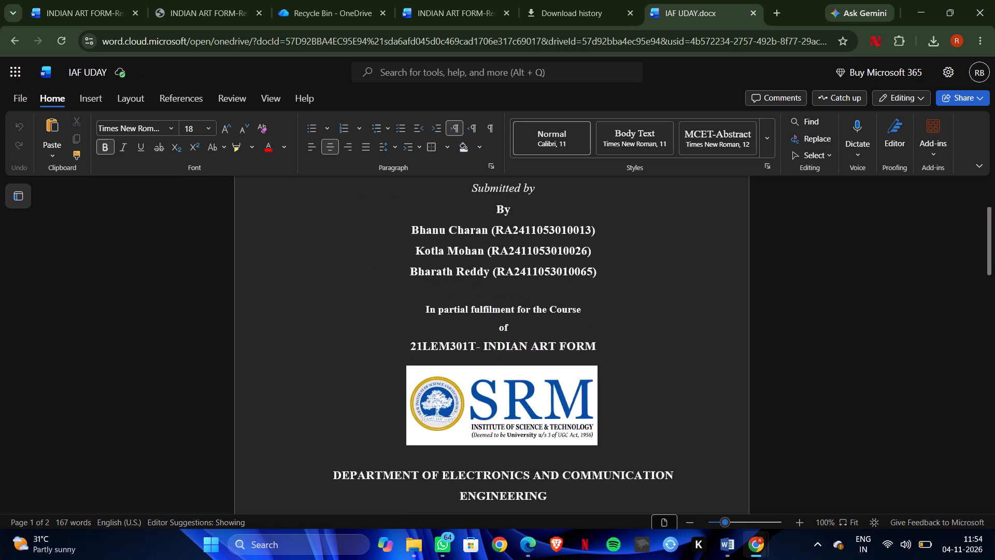
scroll(488, 377, "down", 7)
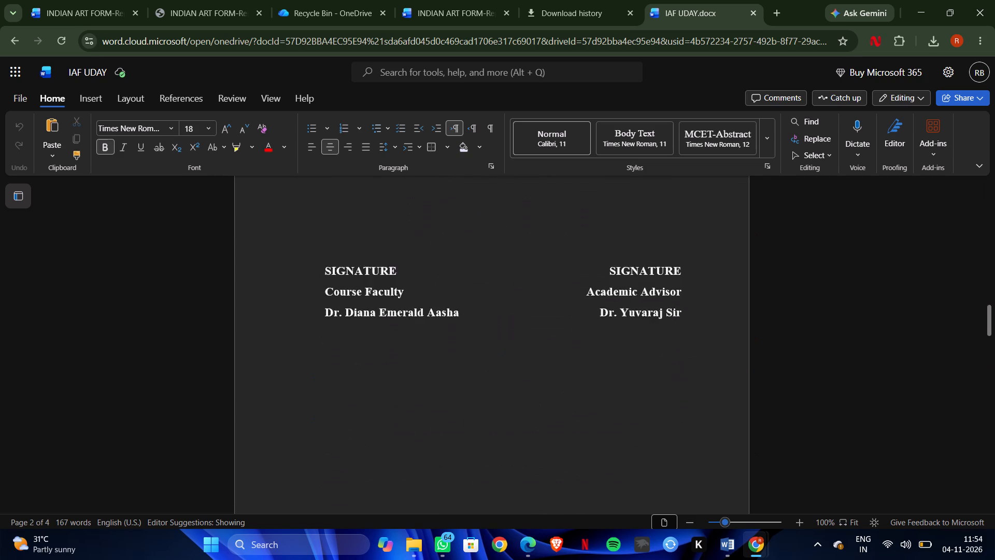
scroll(488, 377, "down", 2)
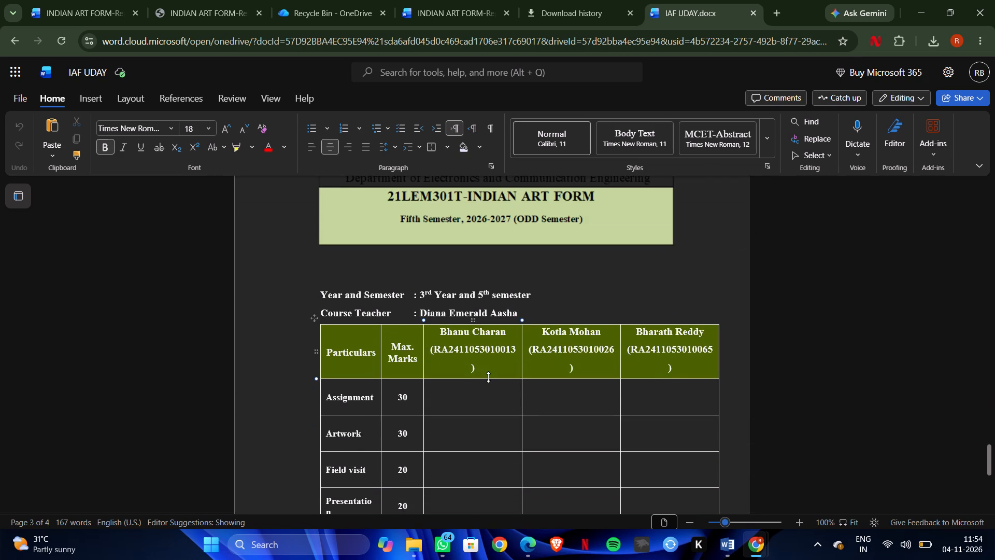
scroll(488, 377, "down", 2)
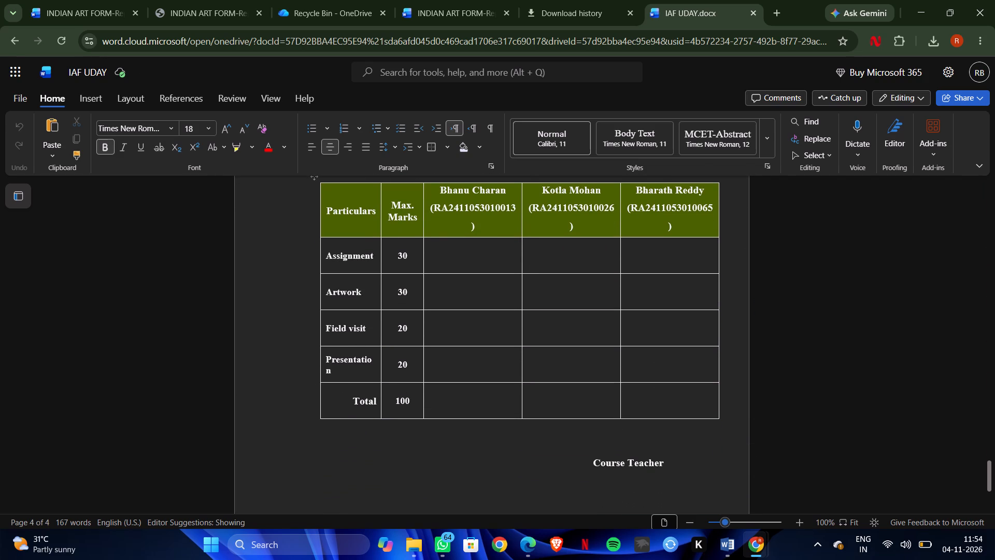
scroll(488, 377, "up", 4)
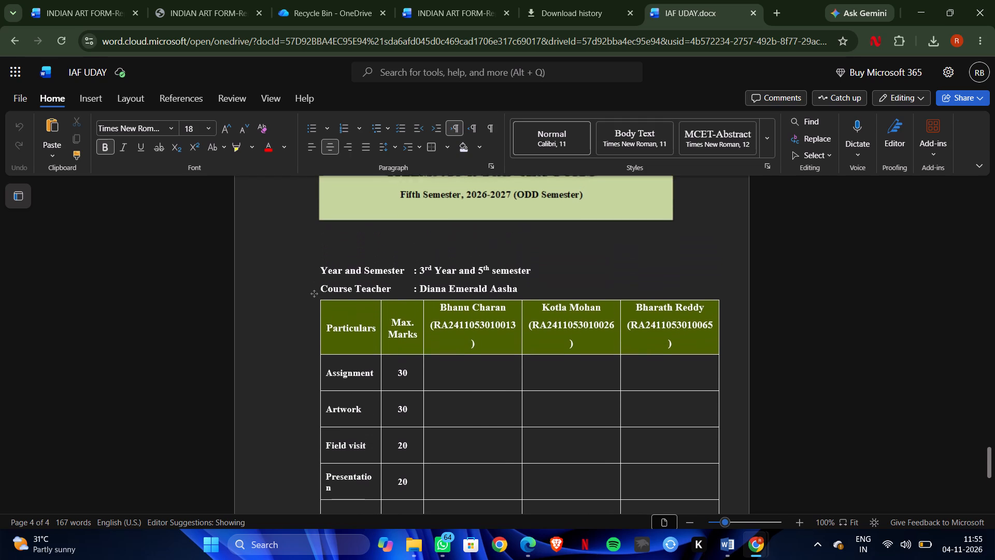
scroll(488, 377, "up", 1)
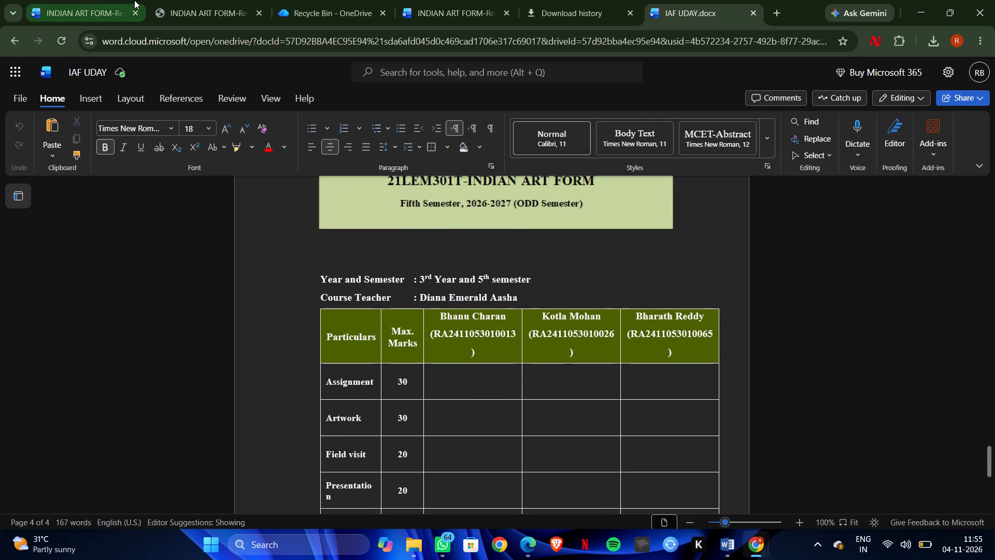
Return to the INDIAN ART FORM-Report (2) document and delete the "Team Member 1" label from the marks table's first team member heading.
left_click(73, 0)
scroll(369, 279, "down", 1)
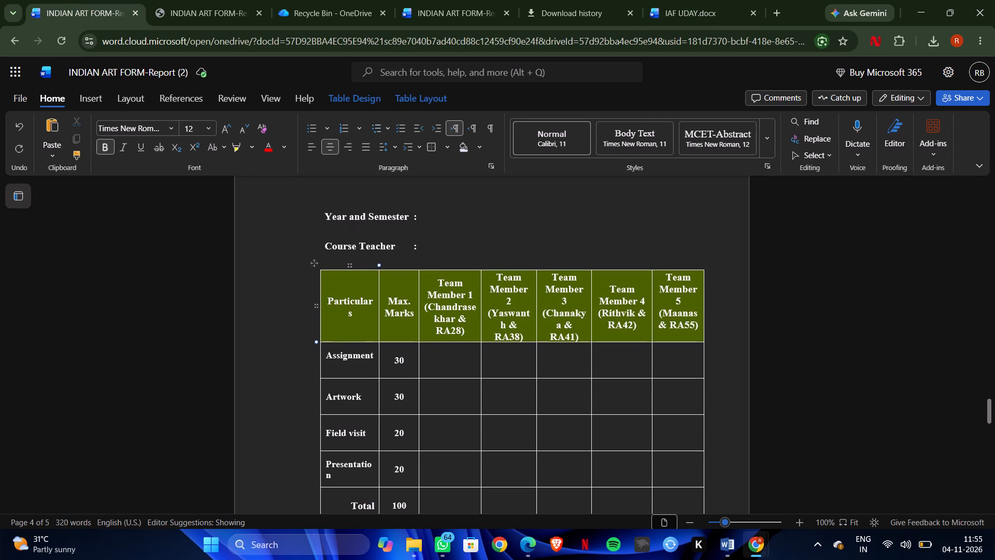
scroll(369, 279, "down", 1)
left_click(471, 298)
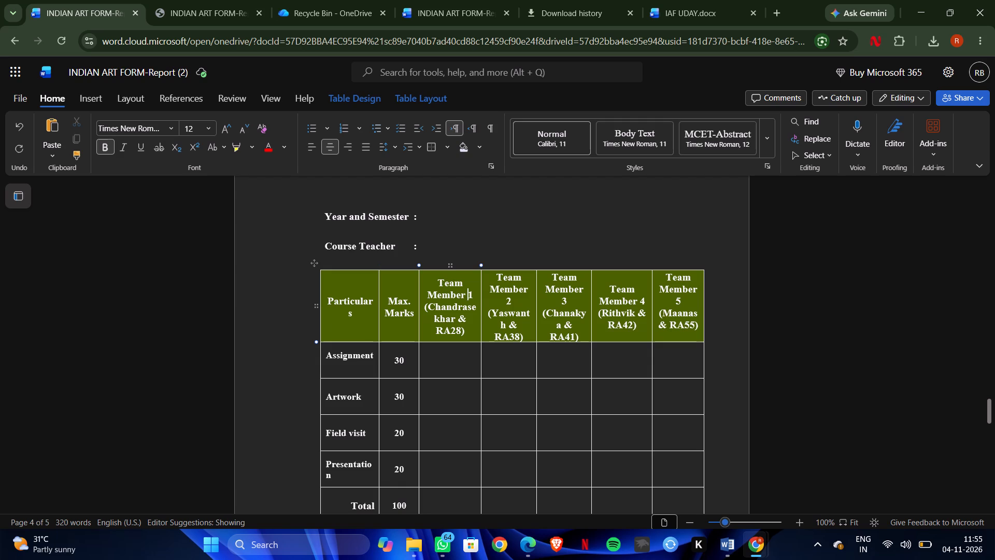
key("Right")
key("BackSpace")
key("BackSpace")
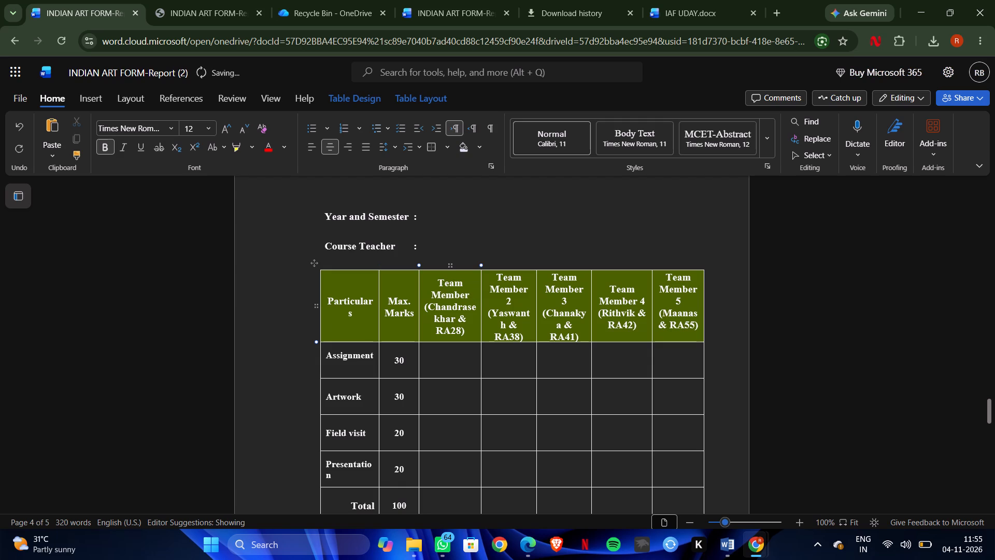
key("BackSpace")
key("BackSpace")
key("BackSpace")
key("BackSpace")
key("BackSpace")
key("BackSpace")
key("BackSpace")
key("BackSpace")
key("BackSpace")
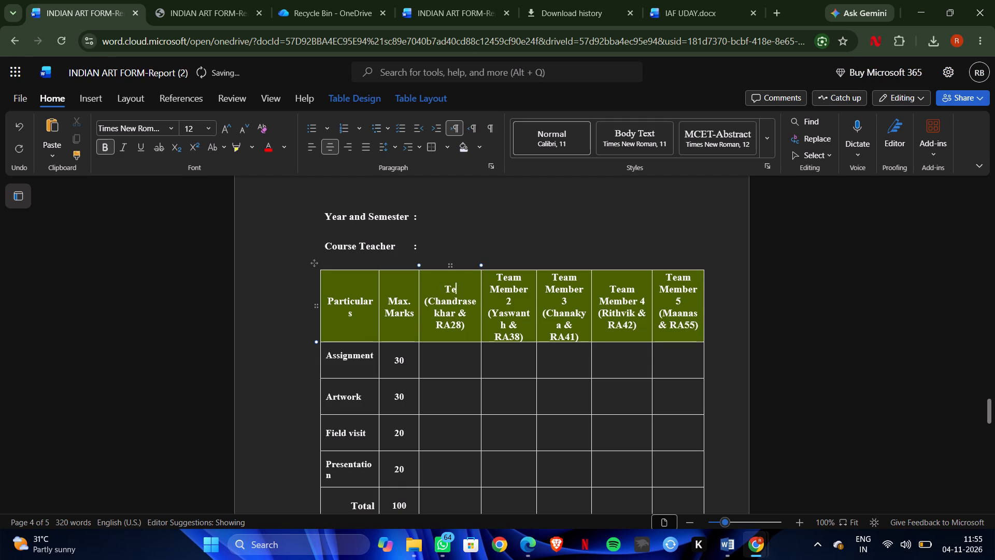
key("BackSpace")
key("BackSpace")
Expand the shortened register number in the first team member's marks table heading to the full register number.
left_click(448, 325)
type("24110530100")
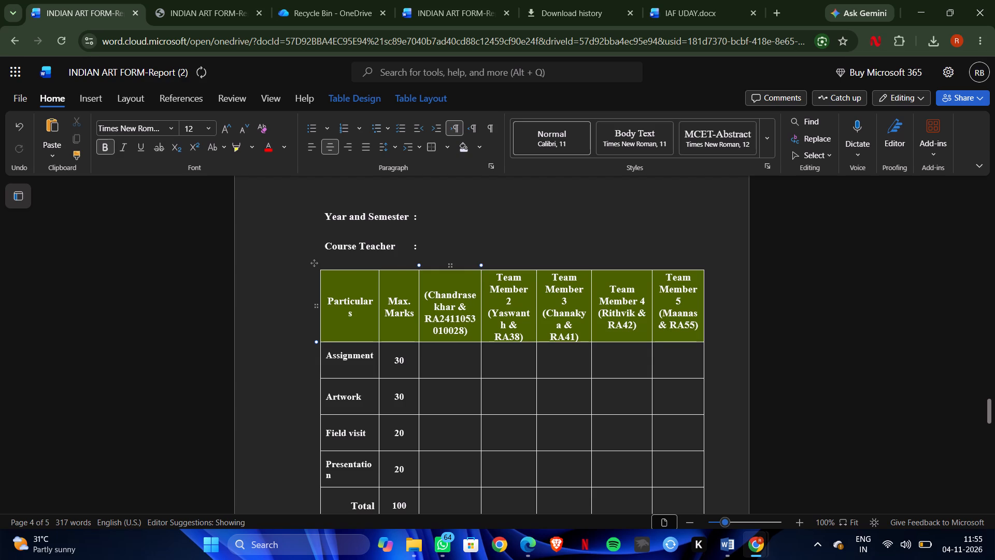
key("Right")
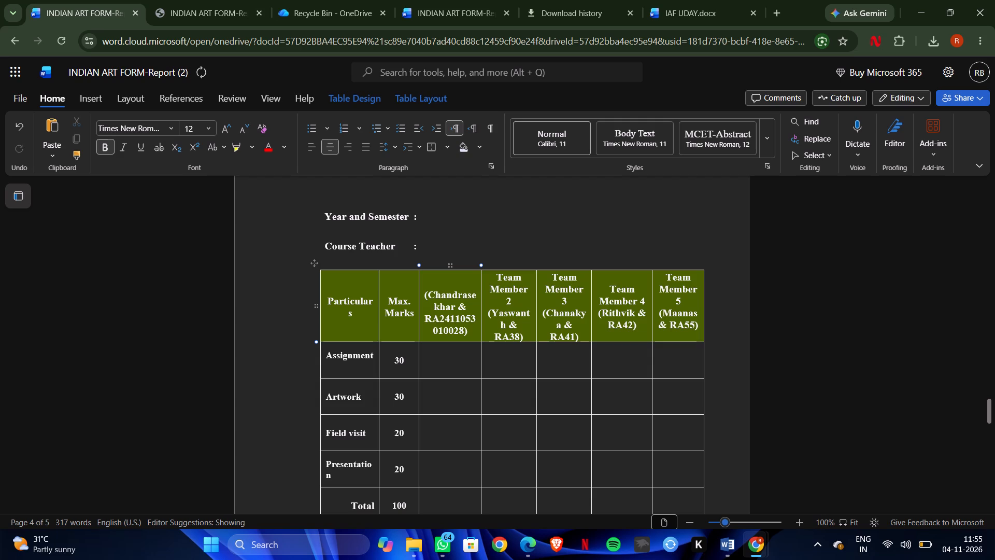
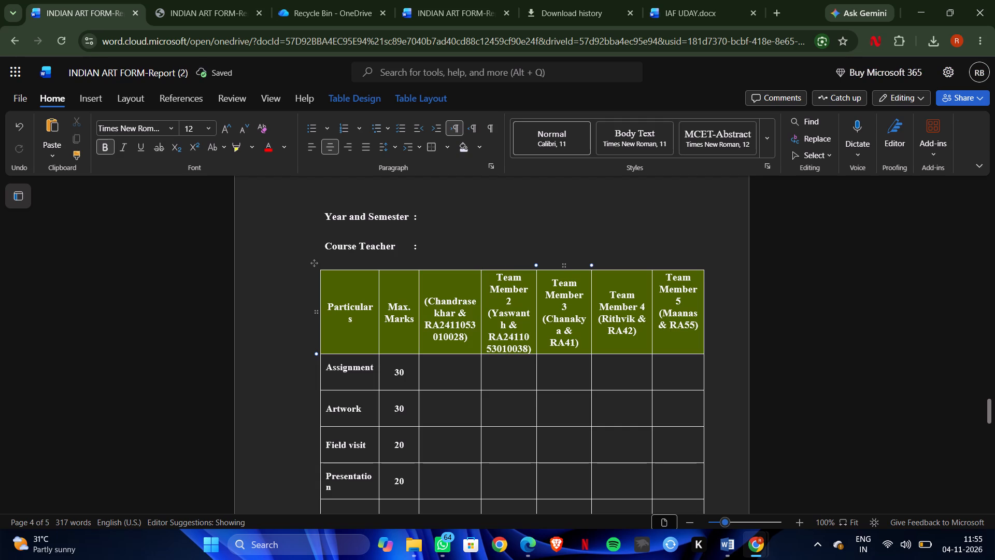
Expand the shortened register numbers in the third, fourth and fifth team members' marks table headings to full register numbers.
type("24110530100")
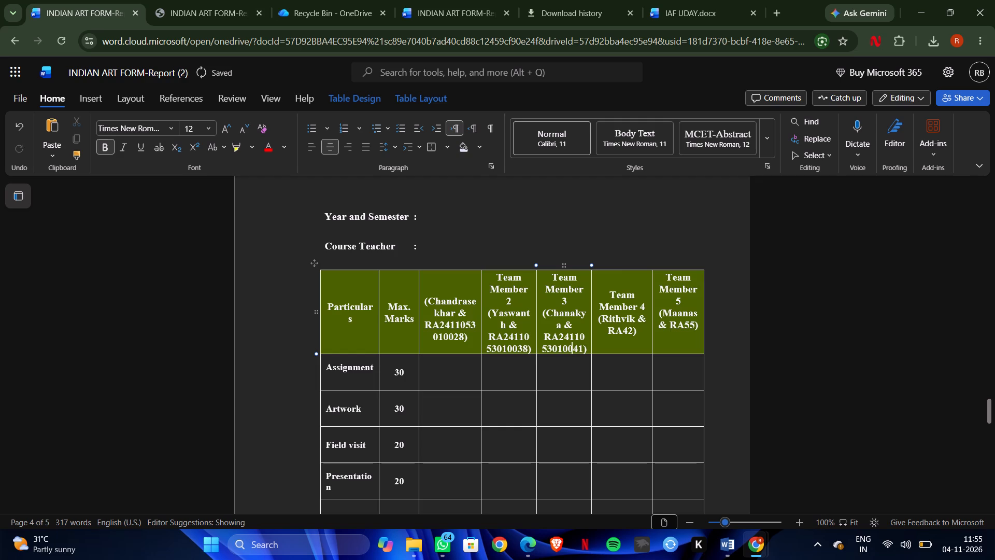
left_click(617, 329)
key("Right")
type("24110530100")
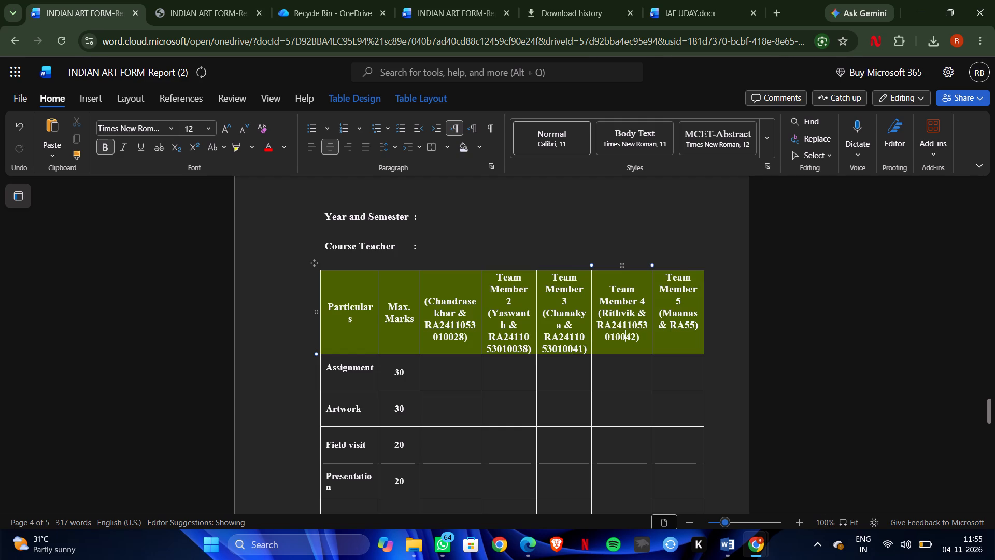
left_click(684, 323)
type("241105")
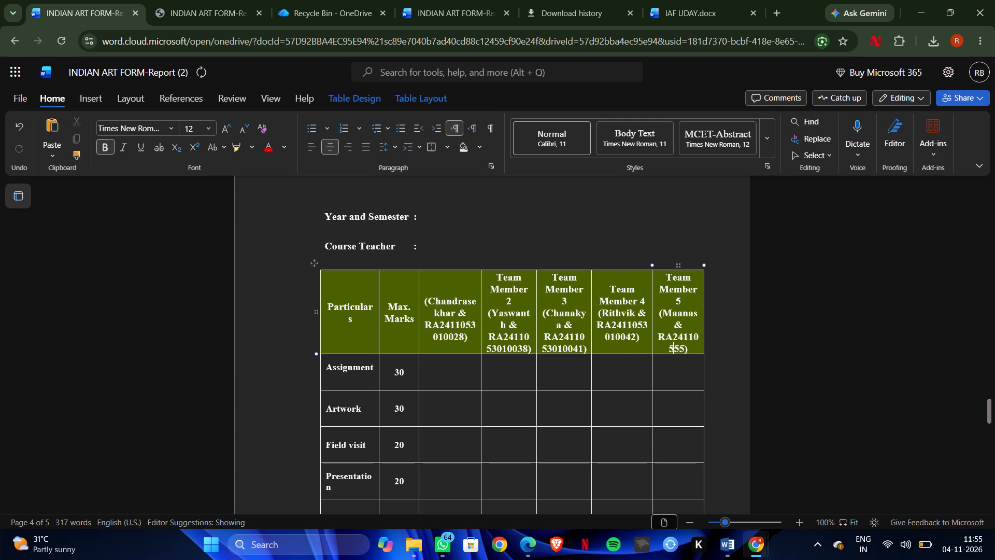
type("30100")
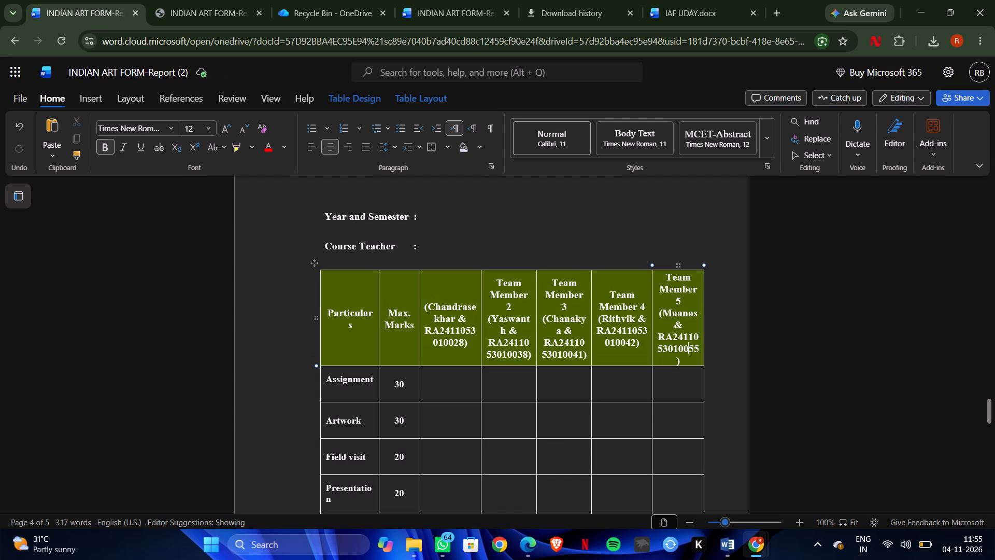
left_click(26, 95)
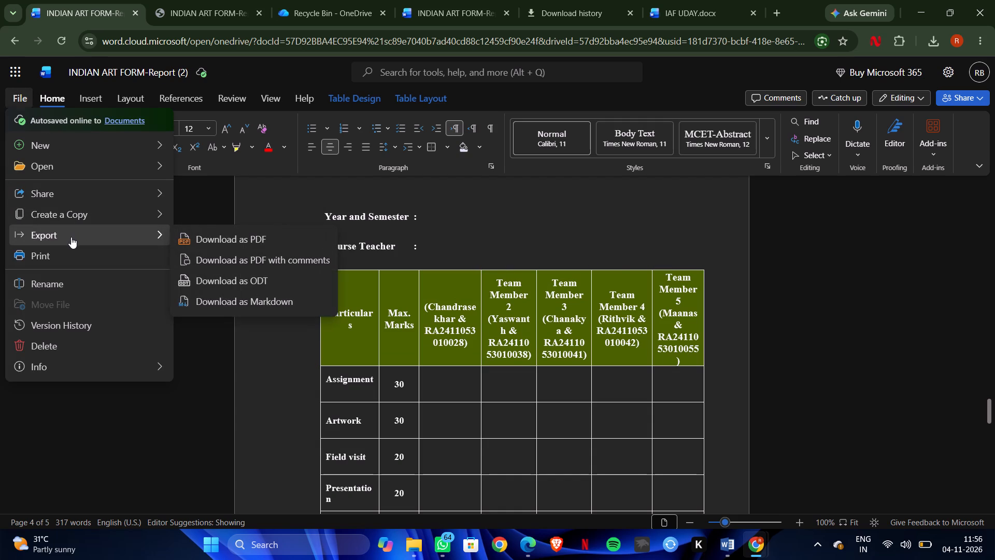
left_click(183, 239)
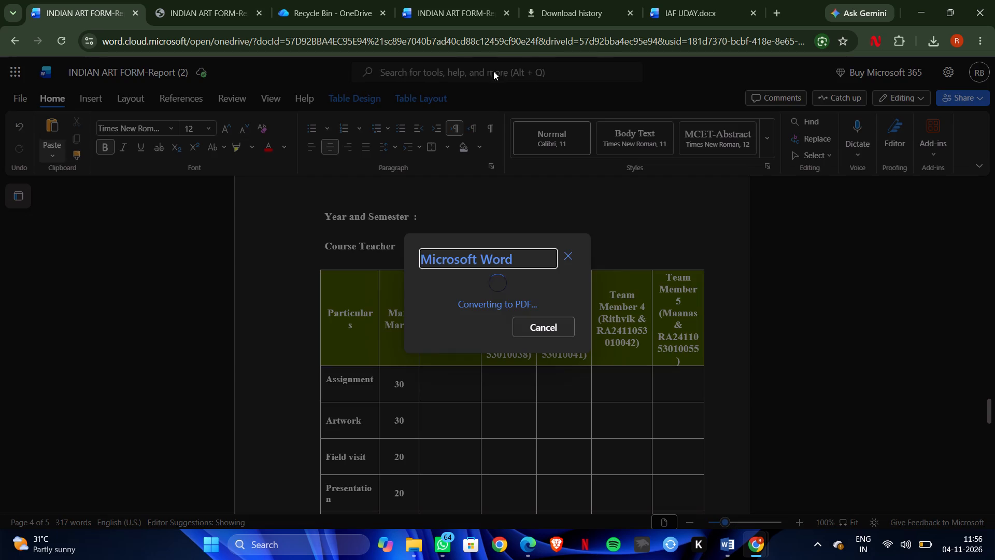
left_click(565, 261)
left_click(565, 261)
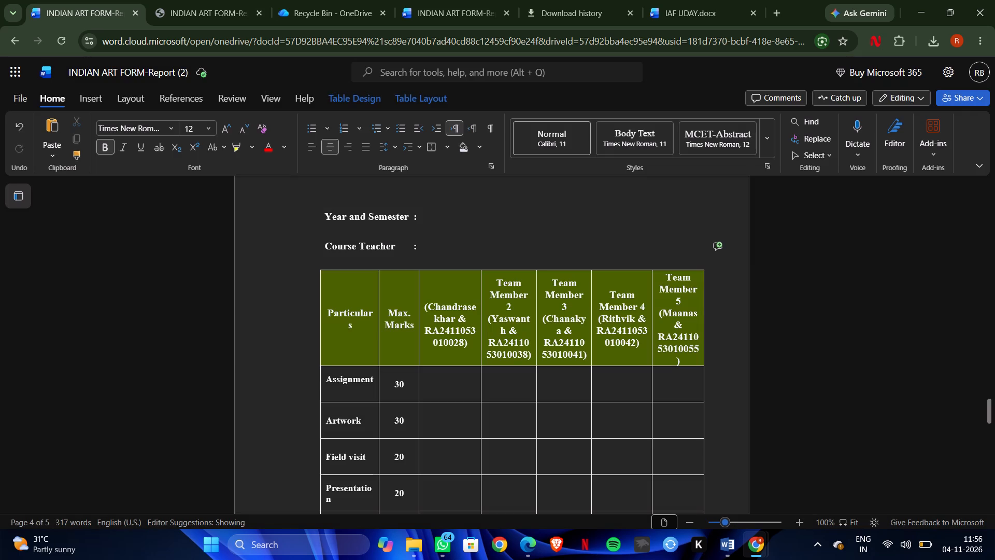
Delete the "Team Member 2" label from the second team member's heading in the marks table.
left_click(514, 303)
key("BackSpace")
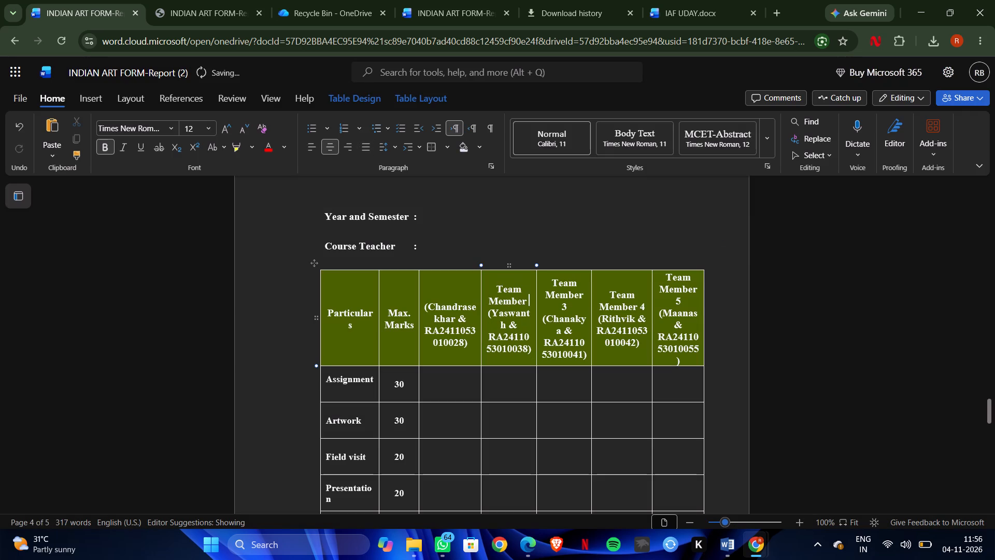
key("BackSpace")
key("BackSpace")
key("BackSpace")
key("BackSpace")
key("BackSpace")
key("BackSpace")
key("BackSpace")
key("BackSpace")
key("BackSpace")
key("BackSpace")
key("BackSpace")
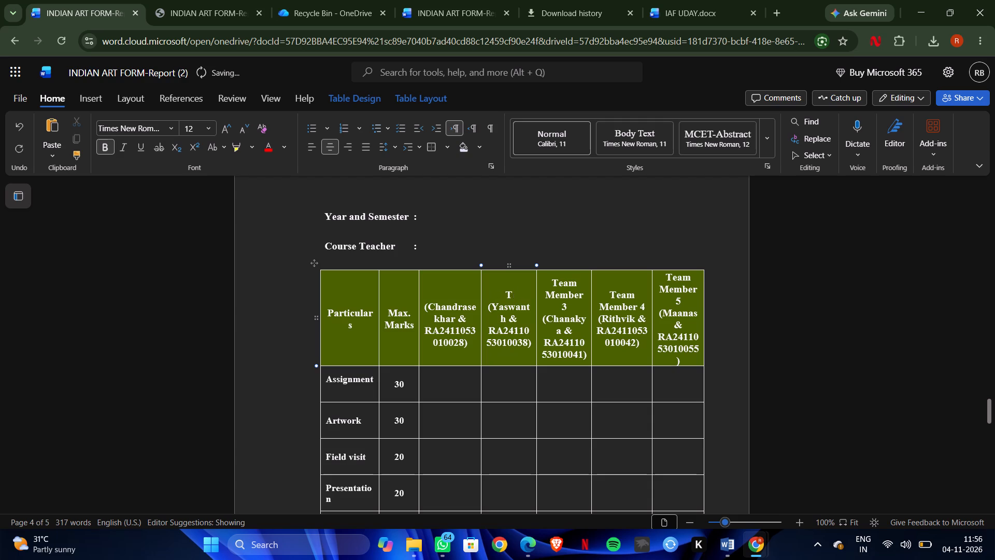
key("BackSpace")
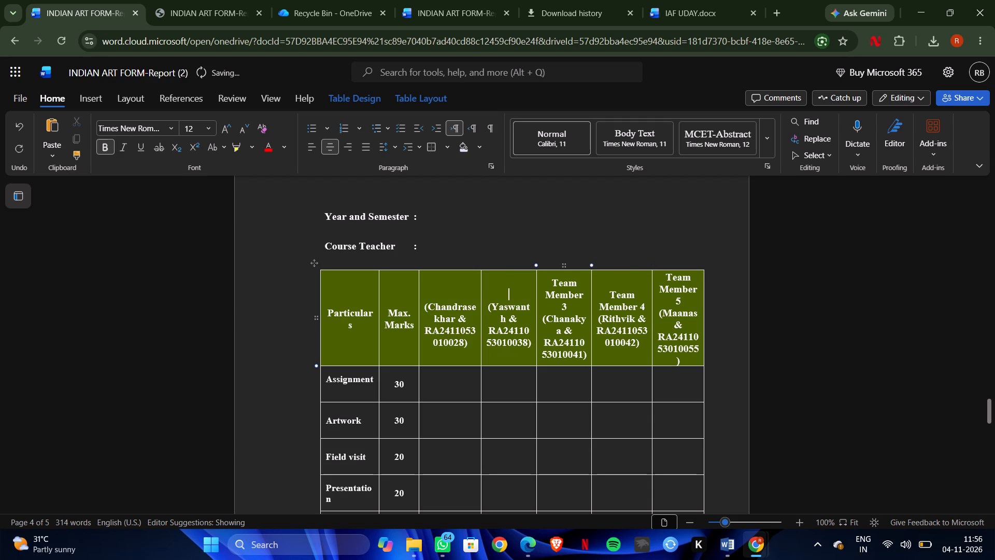
Delete the "Team Member 3" label from the third team member's heading in the marks table.
left_click(573, 306)
key("BackSpace")
key("BackSpace")
key("BackSpace")
key("BackSpace")
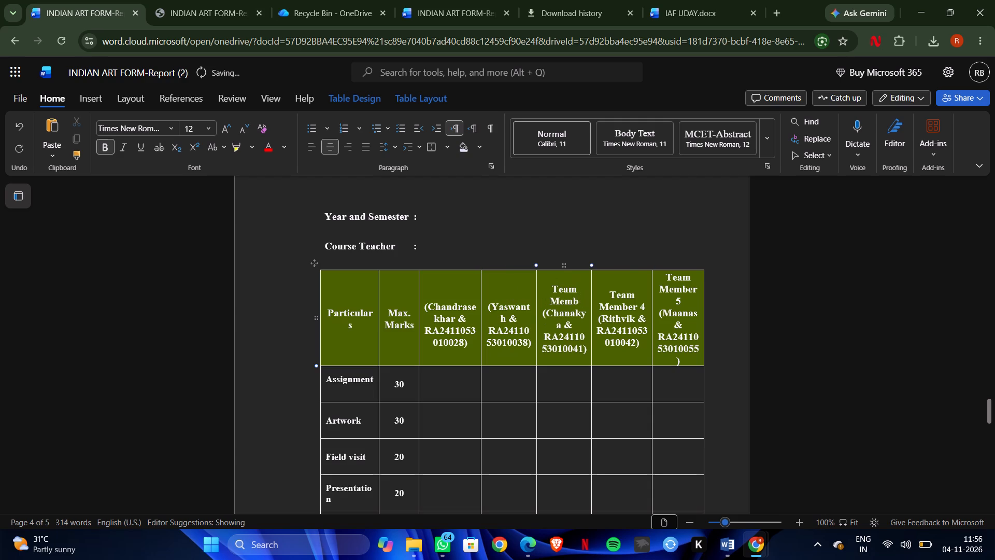
key("BackSpace")
key("BackSpace")
key("BackSpace")
key("BackSpace")
key("BackSpace")
key("BackSpace")
key("BackSpace")
key("BackSpace")
key("BackSpace")
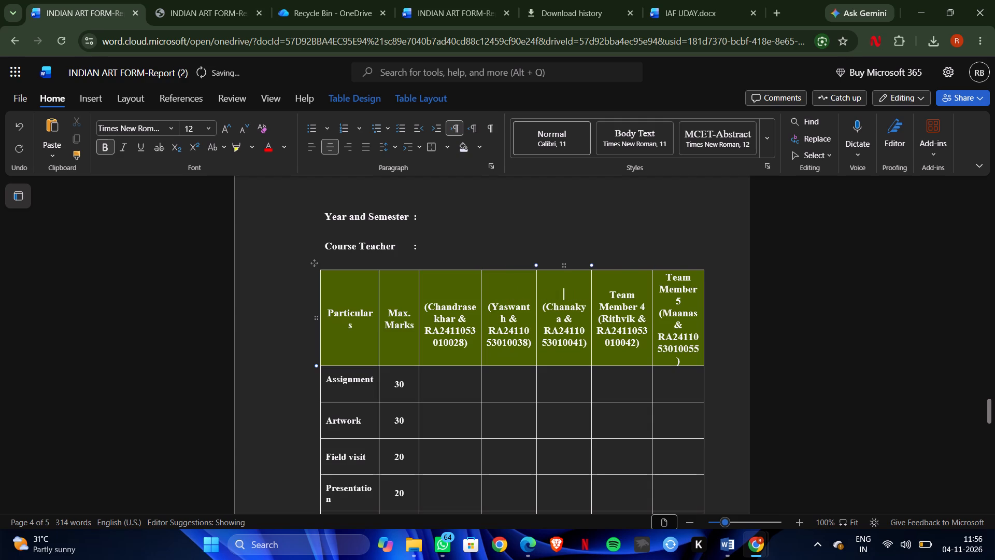
Delete the "Team Member 4" label from the fourth team member's heading in the marks table.
left_click(645, 304)
key("BackSpace")
key("BackSpace")
key("BackSpace")
key("BackSpace")
key("BackSpace")
key("BackSpace")
key("BackSpace")
key("BackSpace")
key("BackSpace")
key("BackSpace")
key("BackSpace")
key("BackSpace")
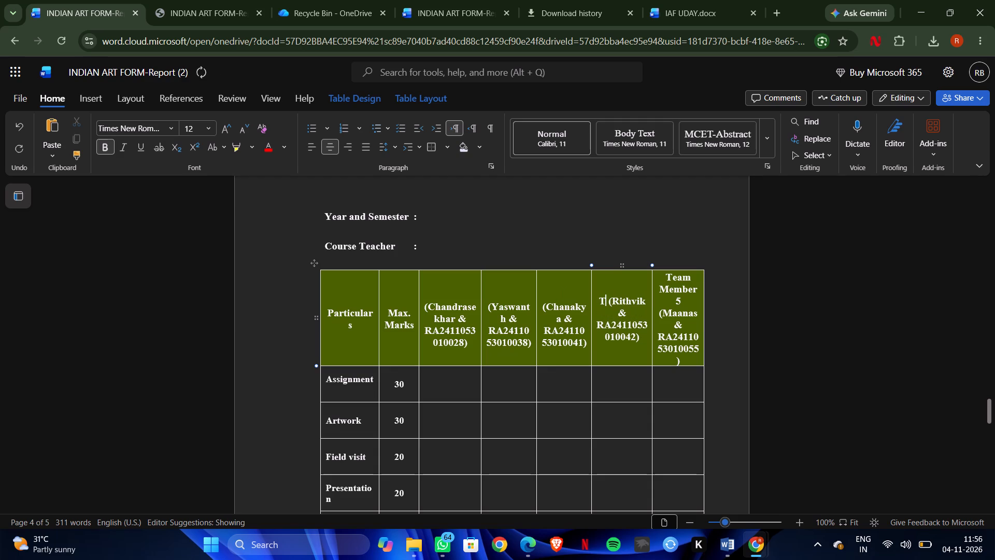
key("BackSpace")
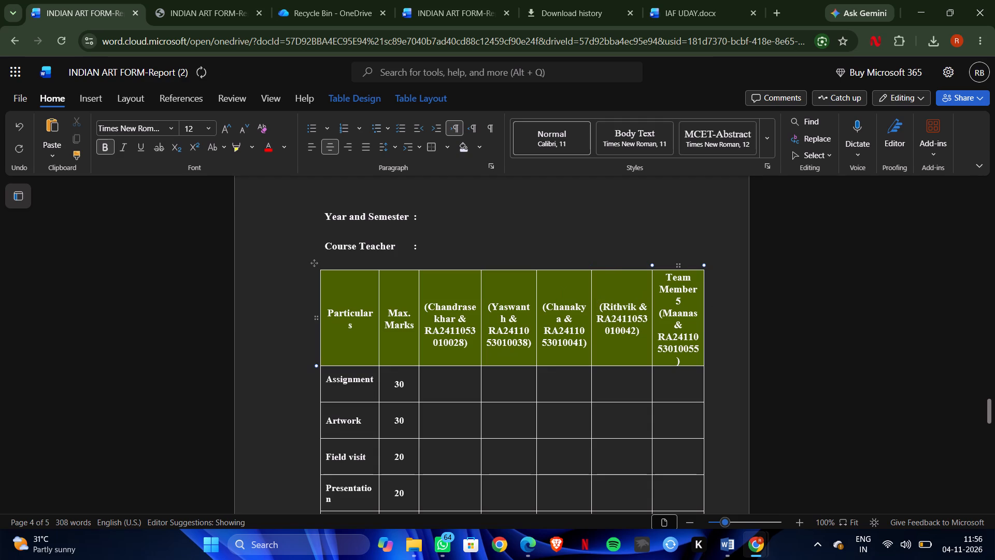
Delete the "Team Member 5" label from the fifth team member's heading in the marks table.
left_click(689, 305)
key("BackSpace")
key("BackSpace")
key("BackSpace")
key("BackSpace")
key("BackSpace")
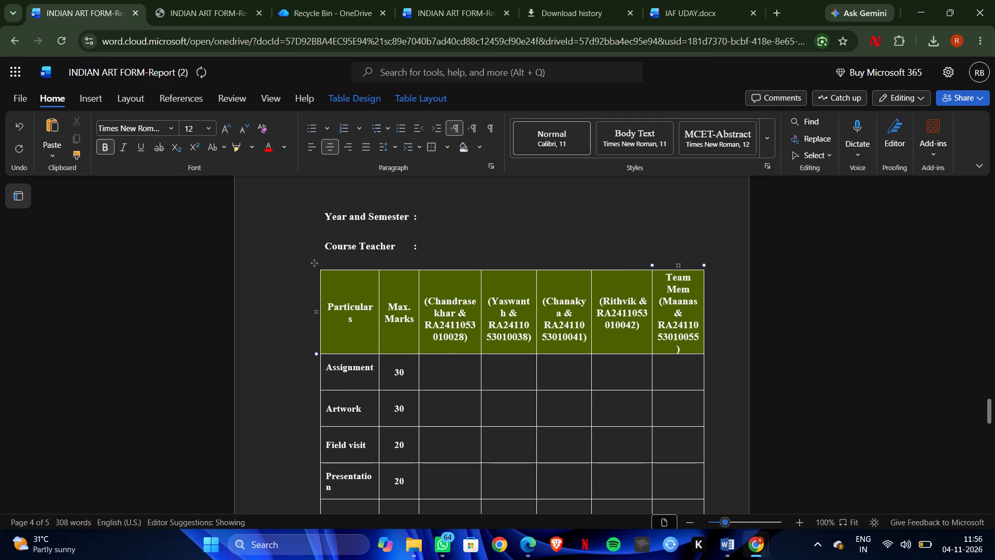
key("BackSpace")
key("BackSpace")
key("BackSpace")
key("BackSpace")
key("BackSpace")
key("BackSpace")
key("BackSpace")
key("BackSpace")
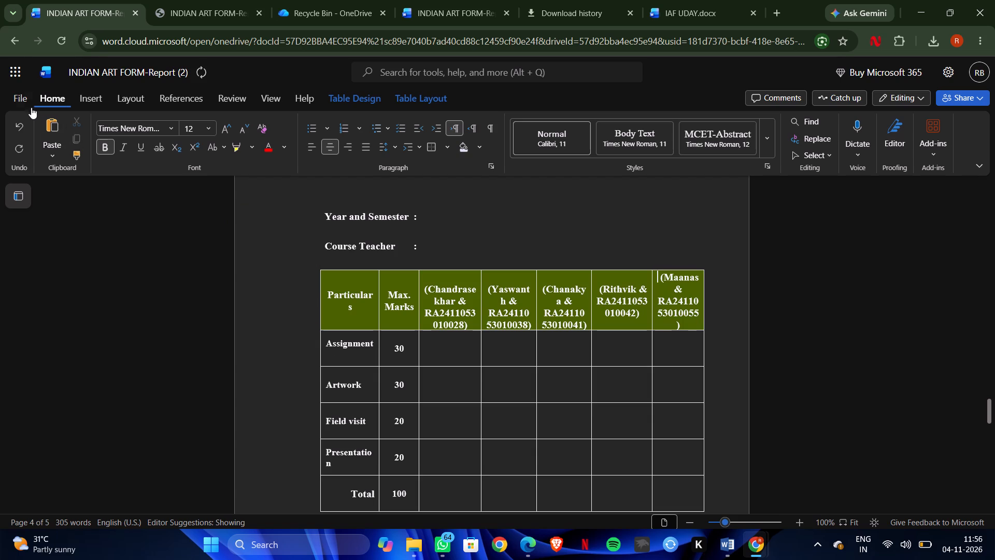
Export the INDIAN ART FORM-Report (2) document as a PDF and download it.
left_click(15, 96)
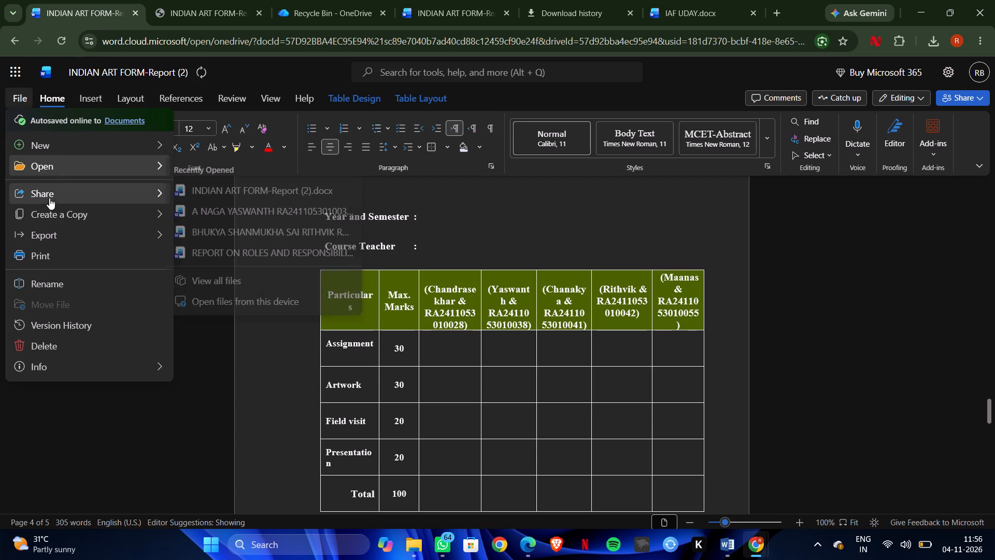
left_click(53, 235)
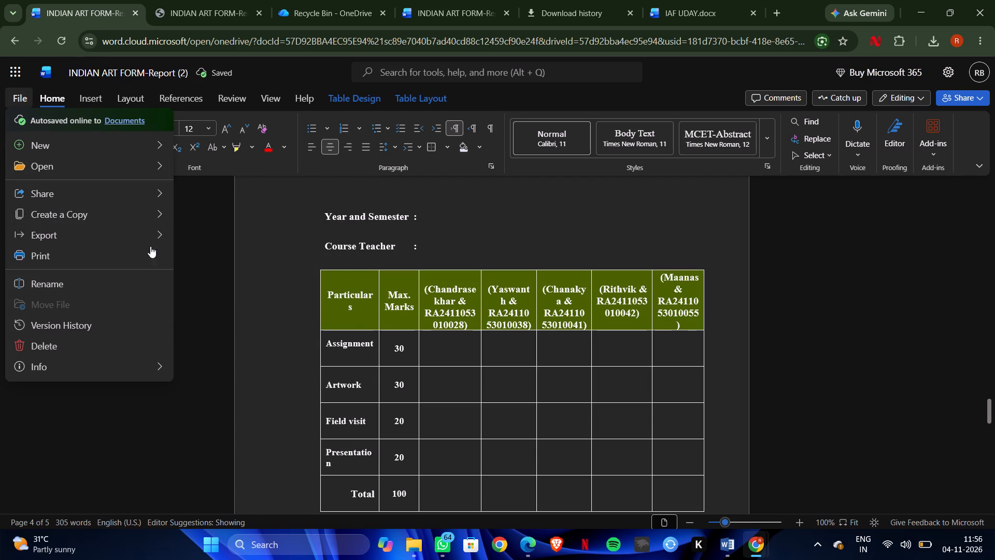
left_click(213, 241)
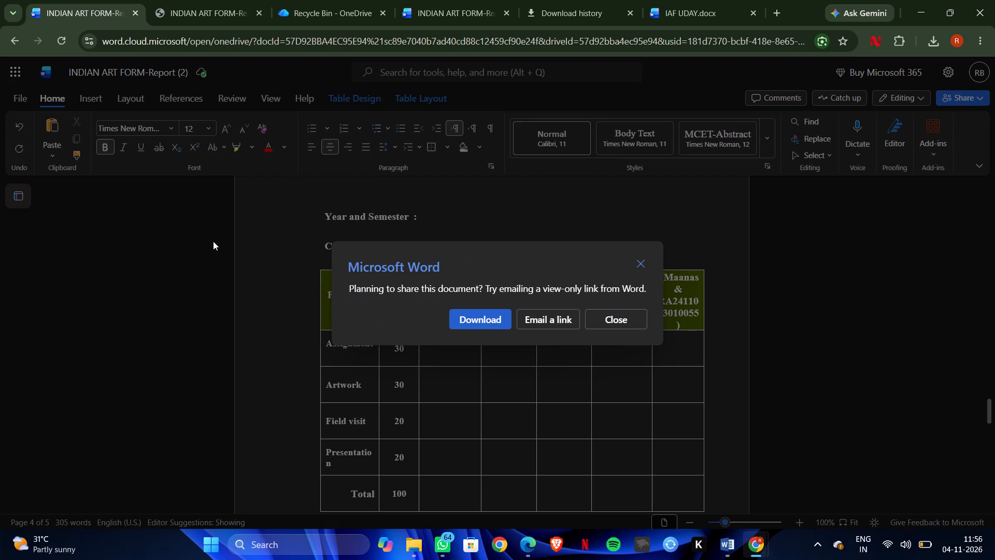
left_click(491, 320)
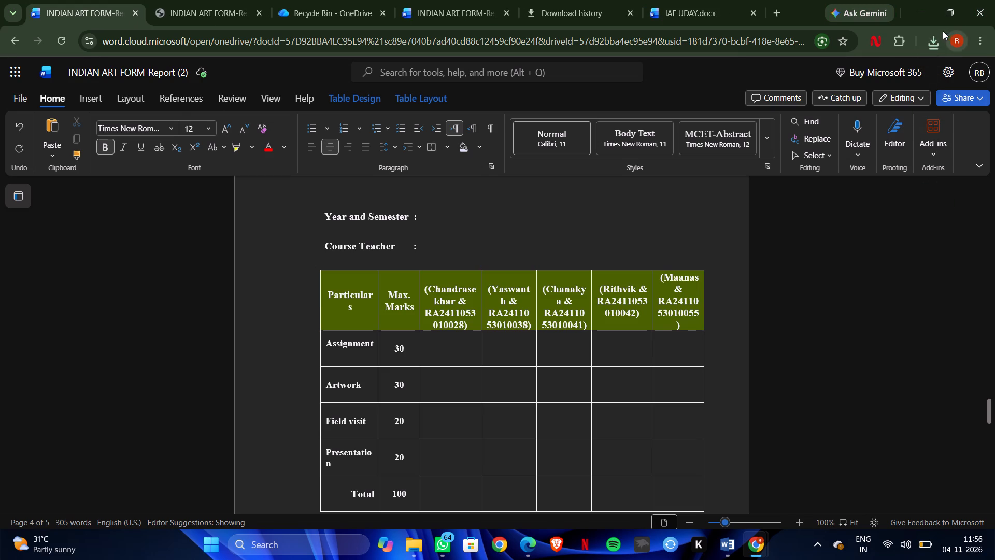
Open the downloaded PDF and examine its pages, checking how the marks table on page 4 fits the page width.
left_click(881, 62)
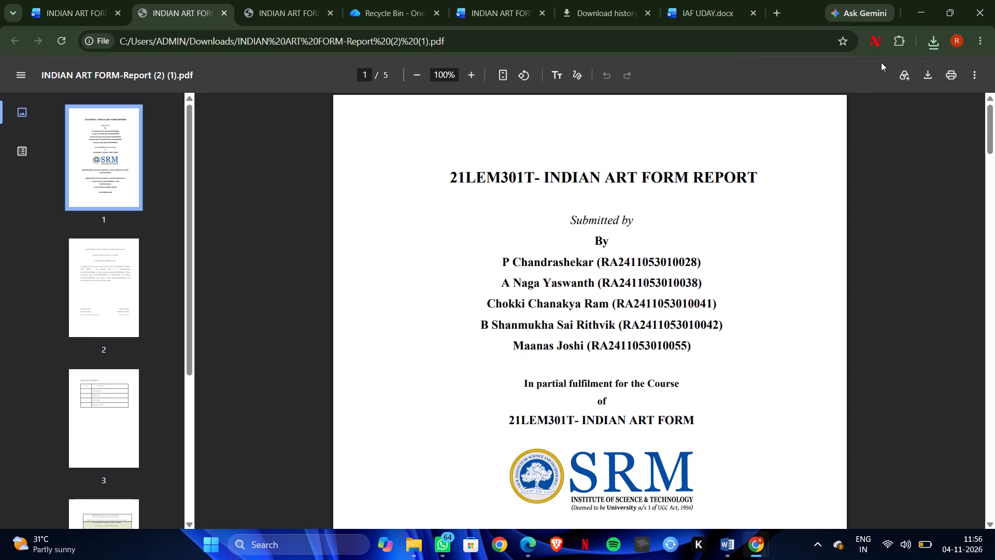
scroll(641, 311, "down", 9)
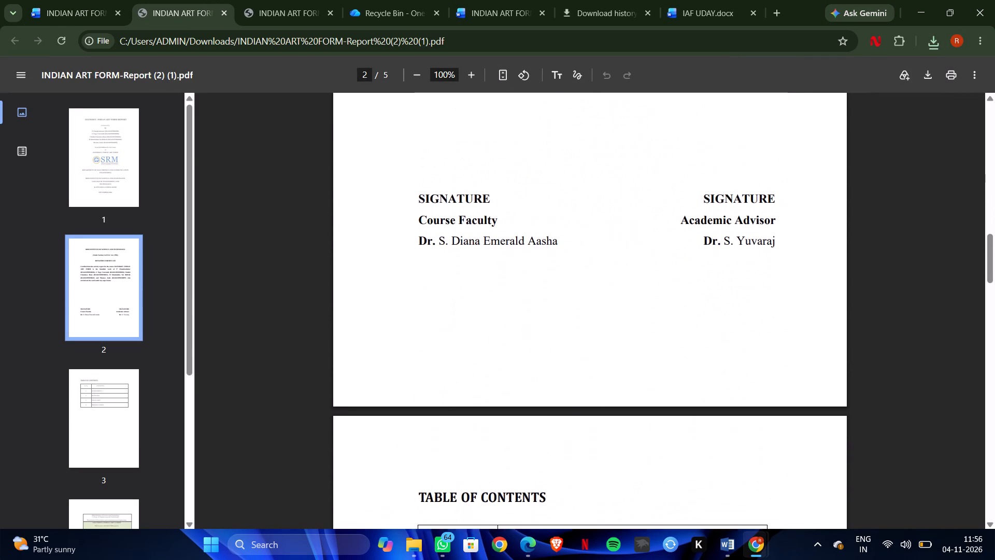
scroll(641, 311, "down", 4)
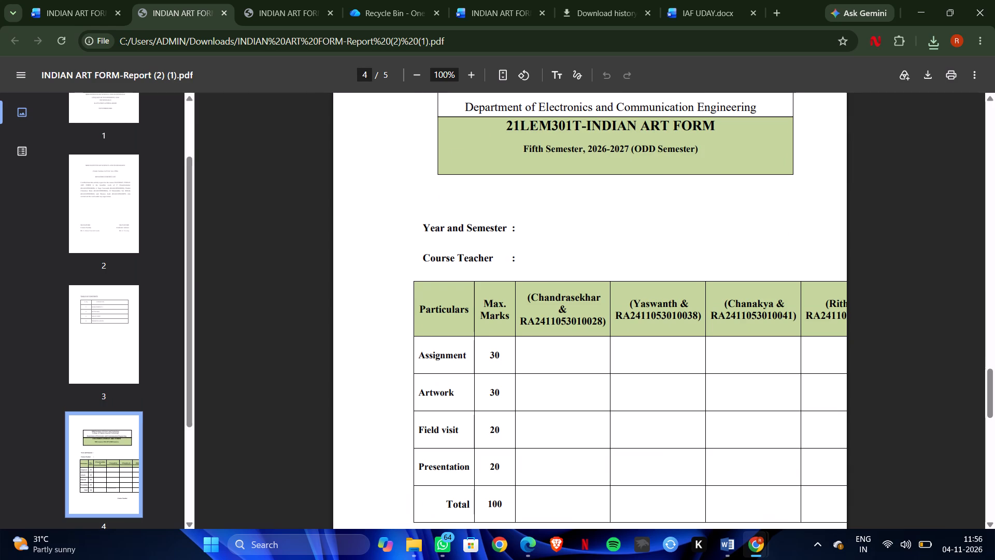
scroll(712, 345, "left", 5)
Back in the Word document, narrow the marks table's fourth and first team member columns, widening the fifth and second members' columns.
left_click(41, 0)
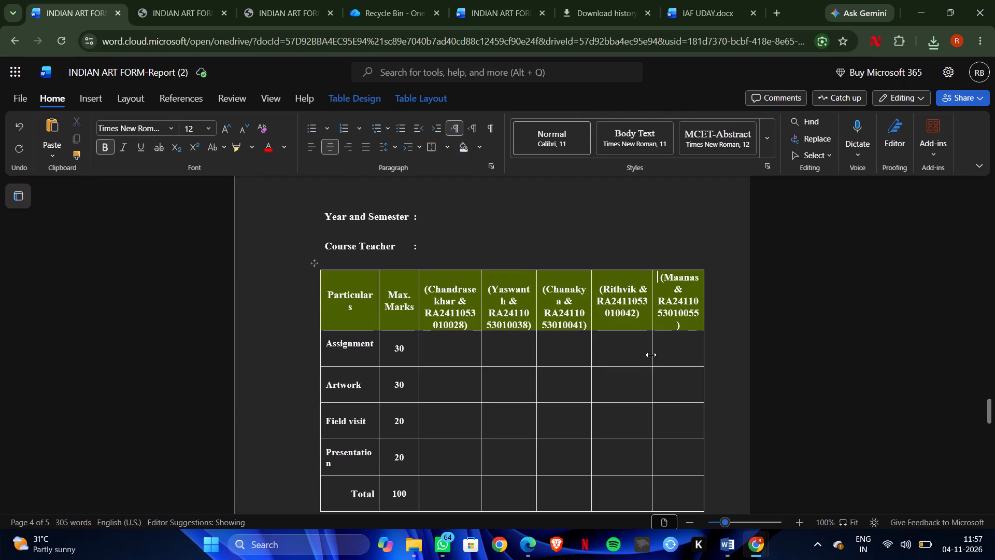
left_click_drag(651, 355, 641, 358)
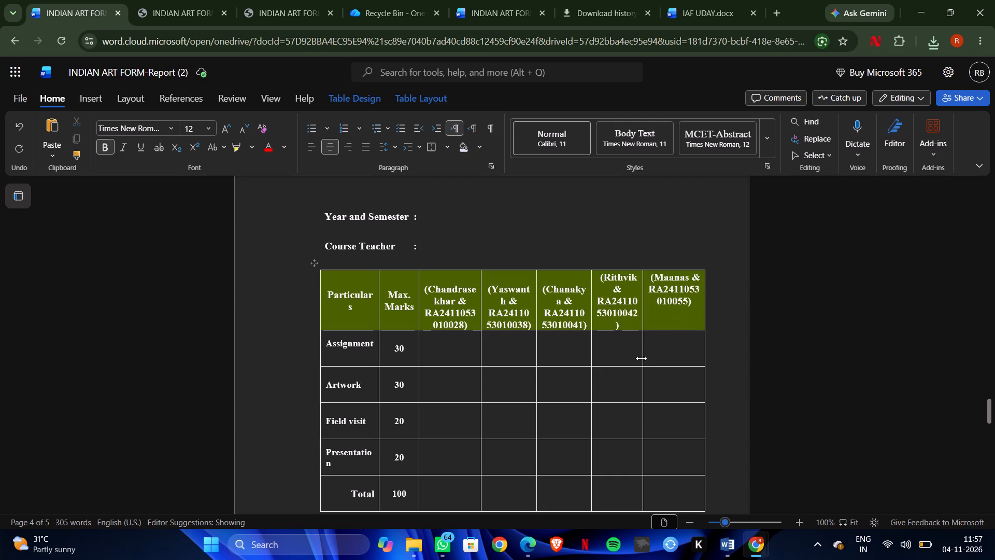
left_click_drag(641, 358, 639, 359)
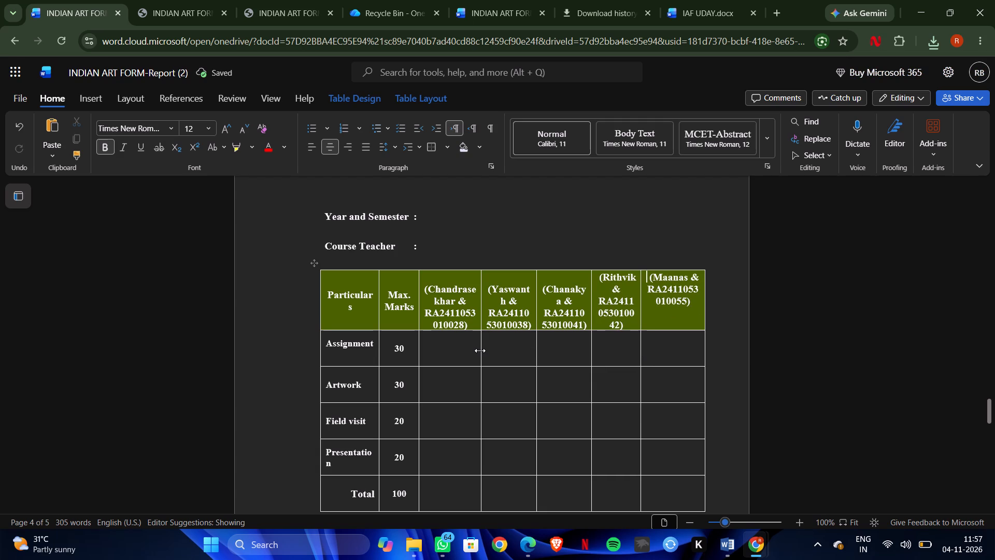
left_click_drag(480, 349, 475, 351)
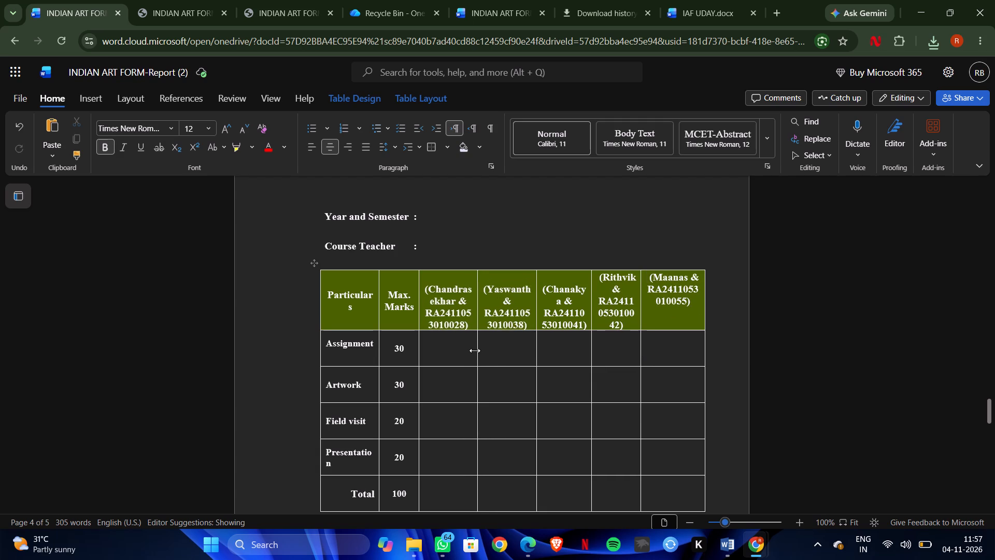
left_click_drag(475, 351, 474, 352)
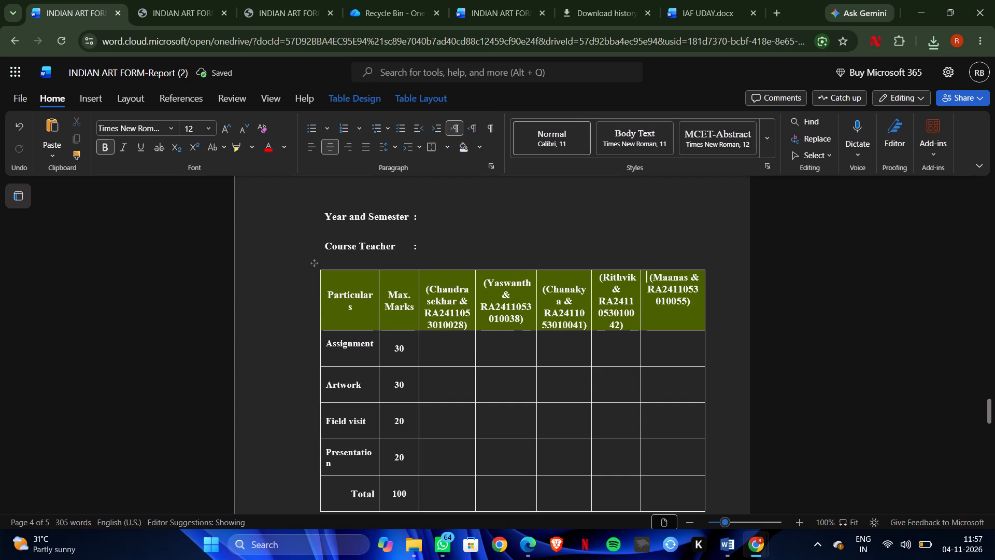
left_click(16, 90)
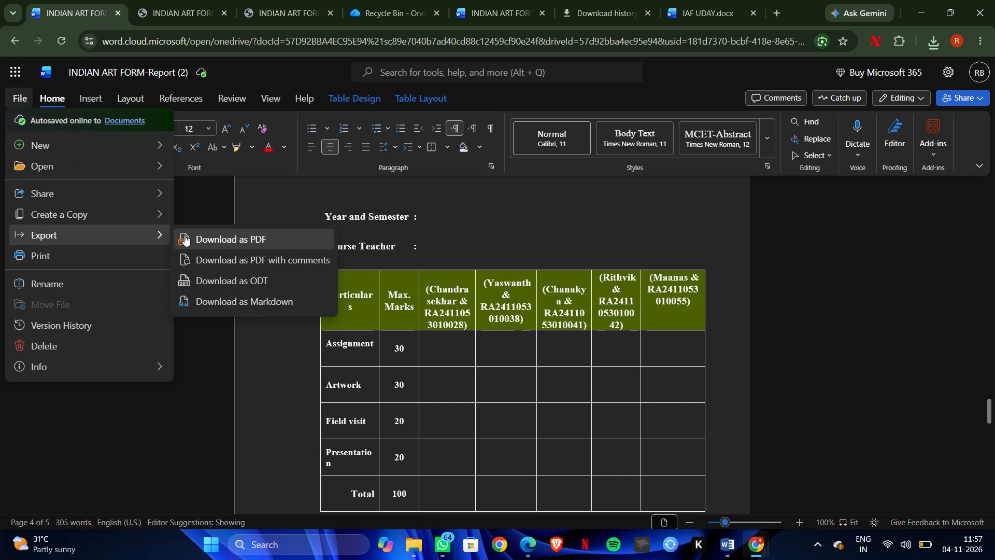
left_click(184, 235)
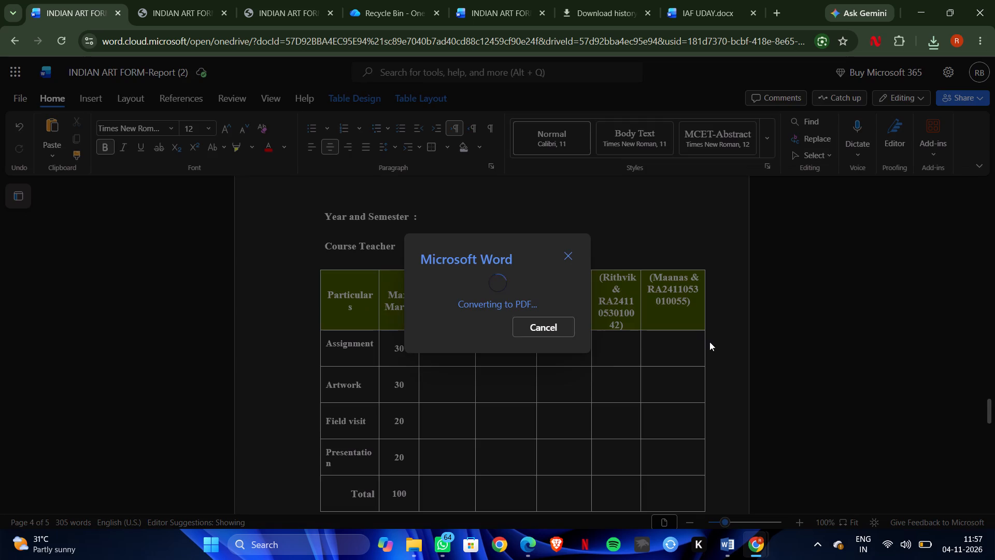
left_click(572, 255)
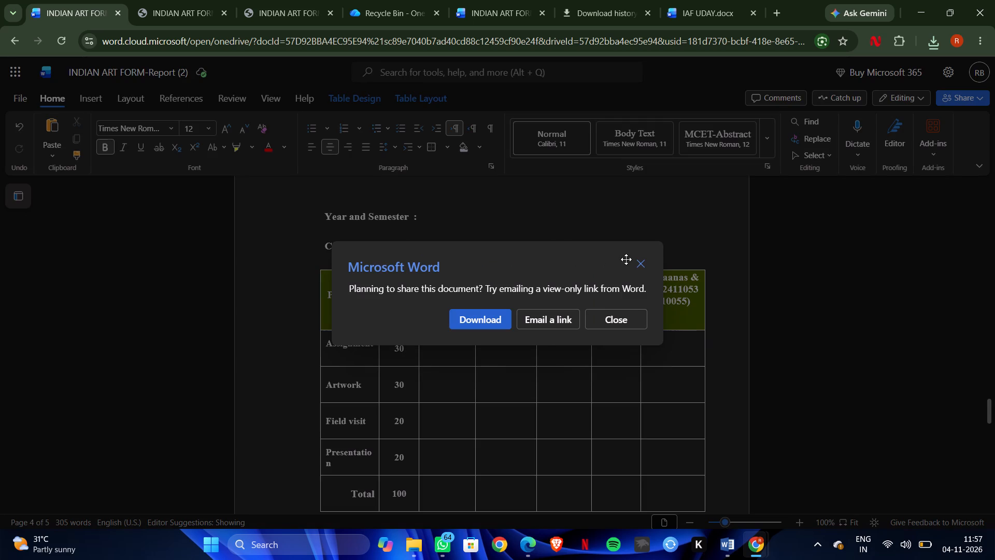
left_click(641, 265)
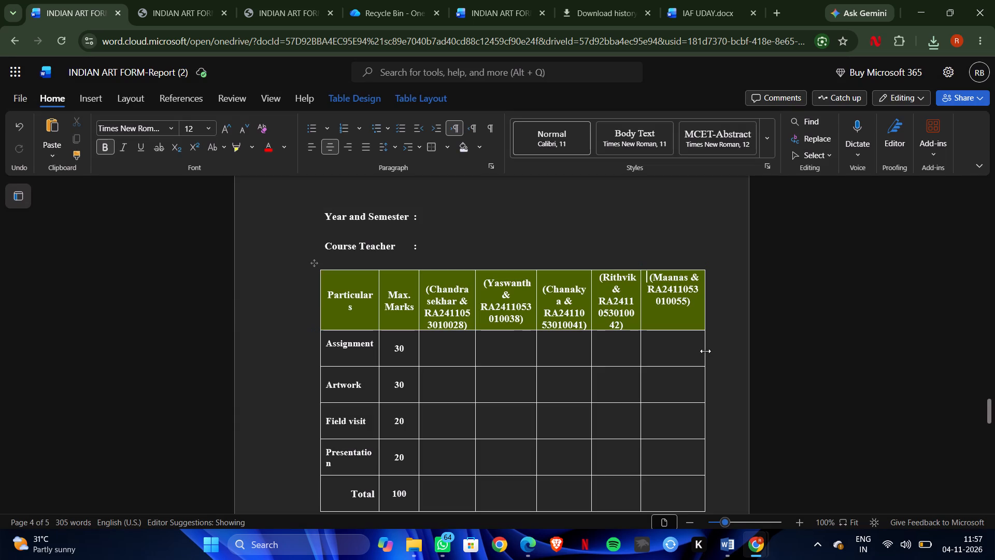
Narrow the fifth team member's column in the marks table by pulling in the table's outer edge.
left_click_drag(704, 351, 696, 352)
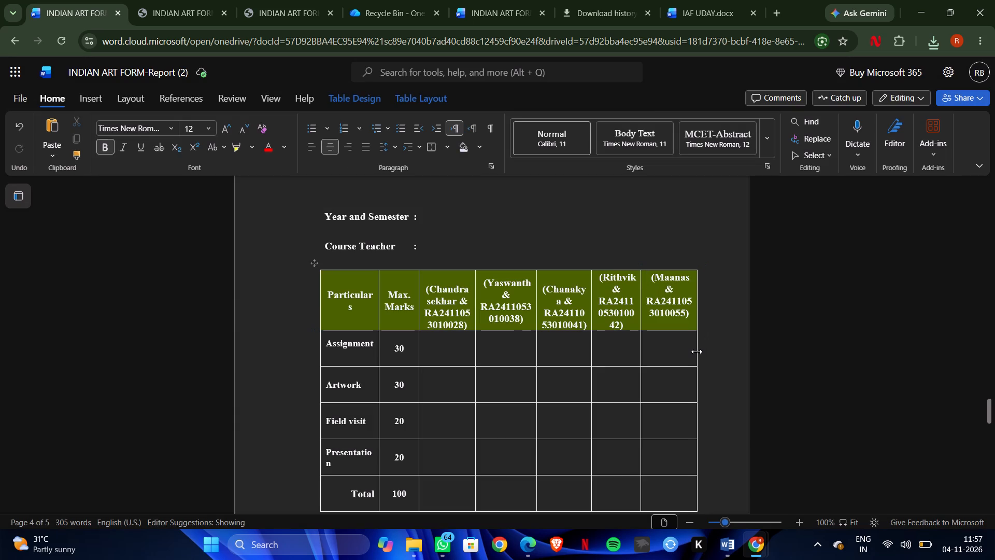
left_click_drag(696, 352, 695, 352)
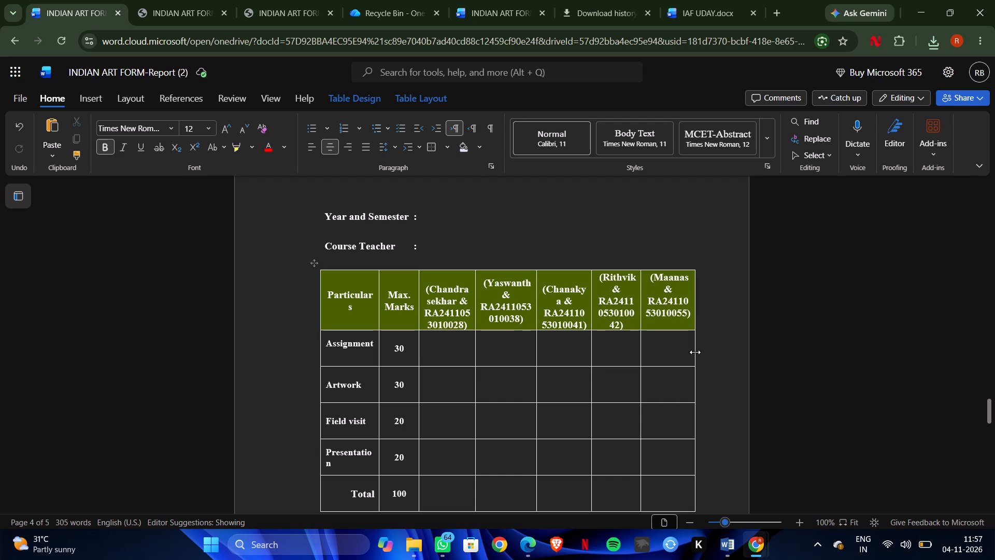
Export the INDIAN ART FORM-Report (2) document as a PDF and download it.
left_click(27, 95)
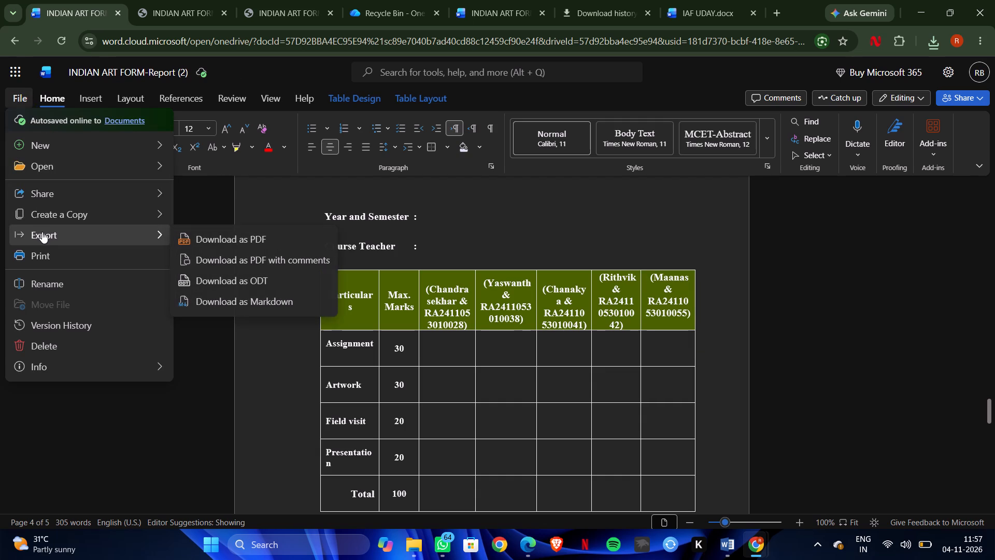
left_click(180, 240)
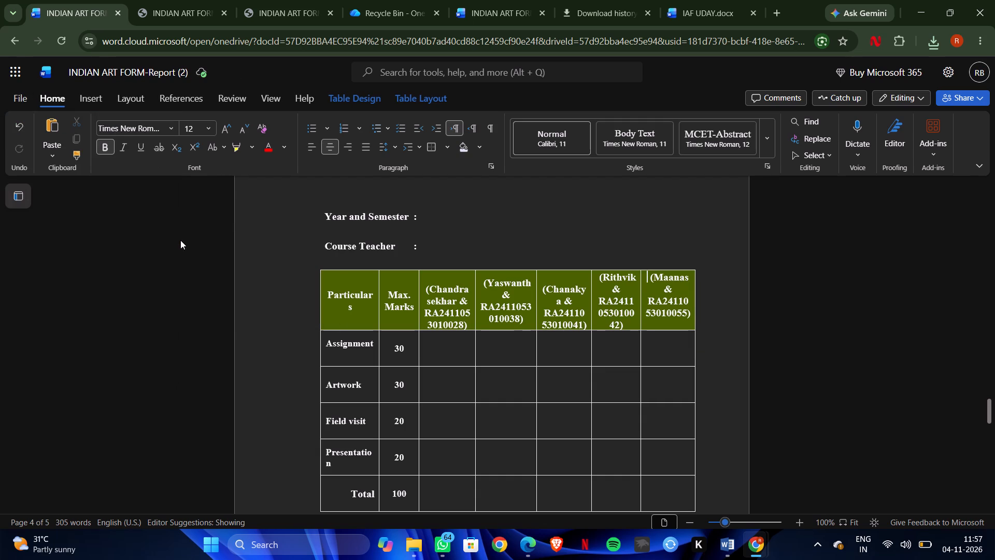
left_click(7, 97)
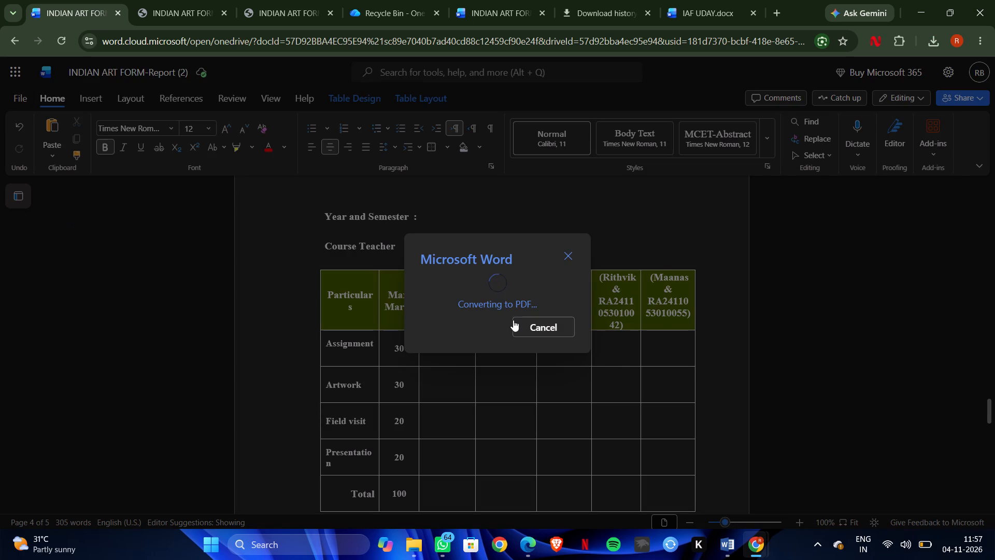
left_click(464, 314)
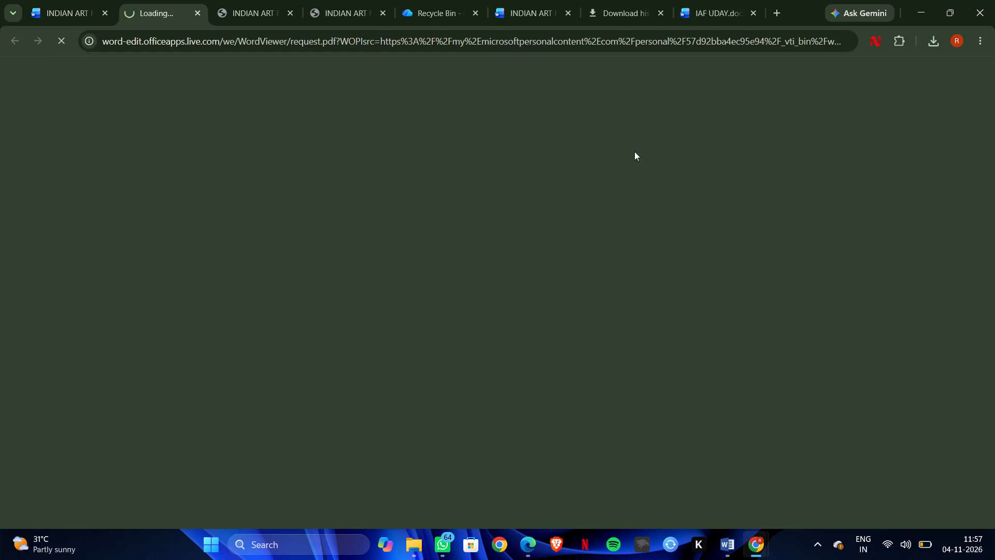
Open the newly downloaded PDF and examine its pages, checking the marks table's layout and column widths on page 4.
left_click(933, 29)
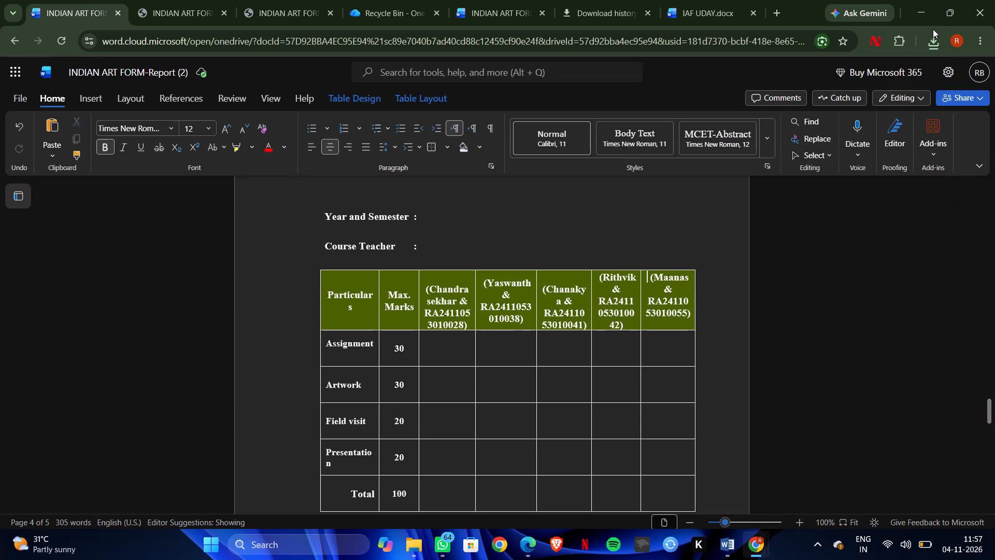
left_click(933, 29)
left_click(933, 44)
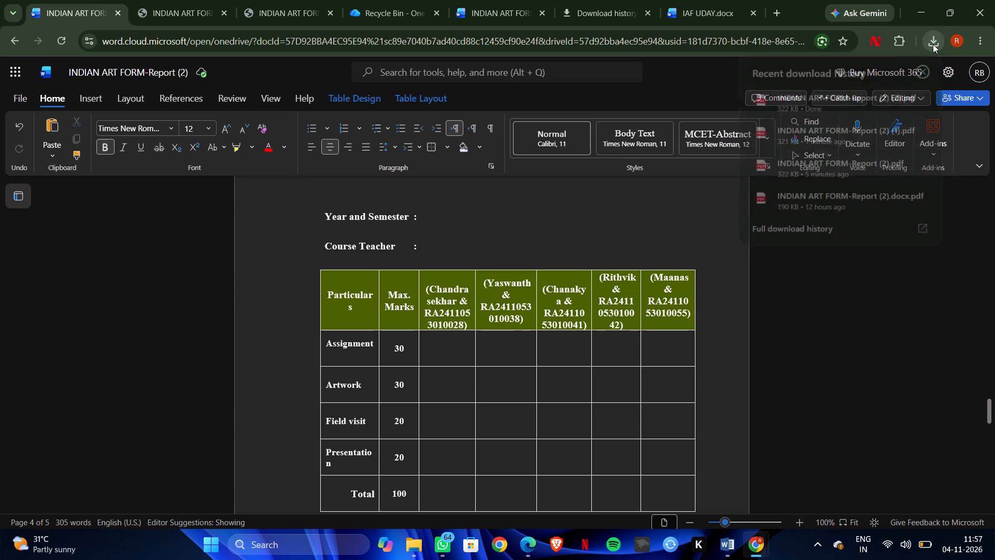
left_click(849, 93)
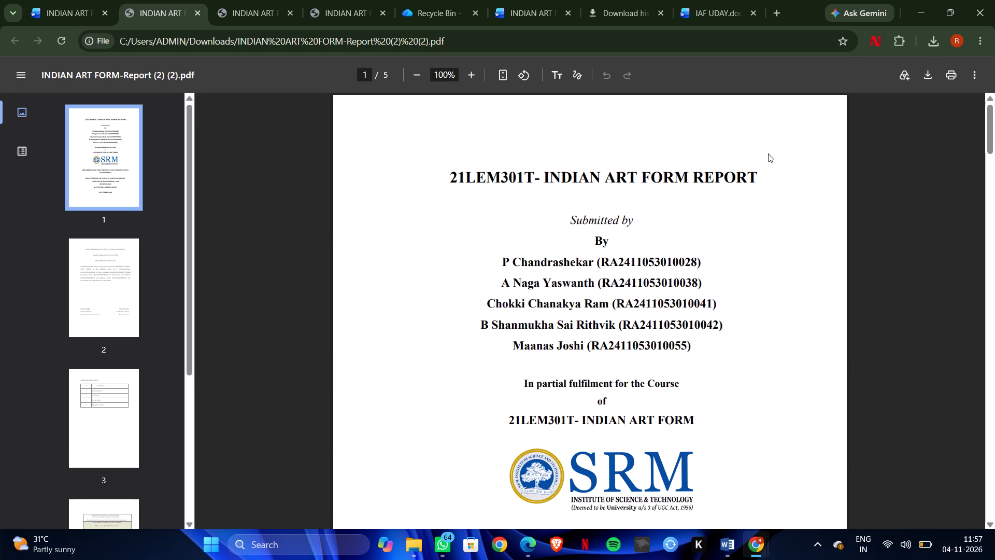
scroll(696, 240, "down", 4)
scroll(696, 240, "up", 2)
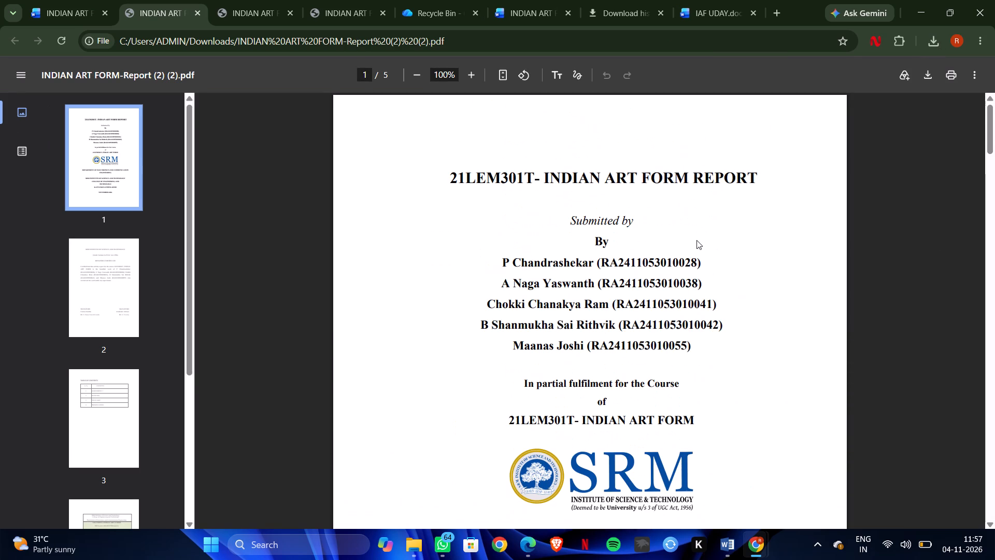
scroll(696, 240, "down", 5)
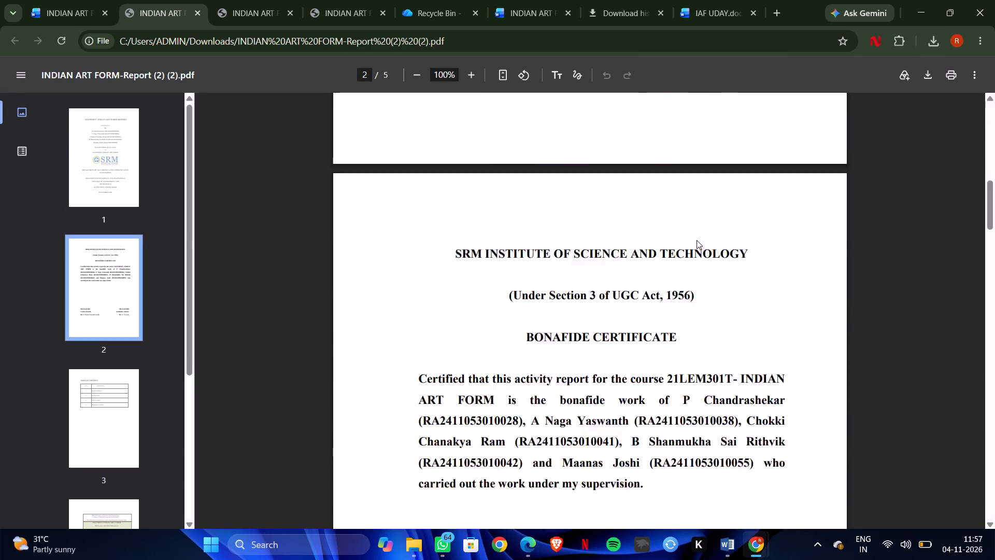
scroll(696, 240, "down", 6)
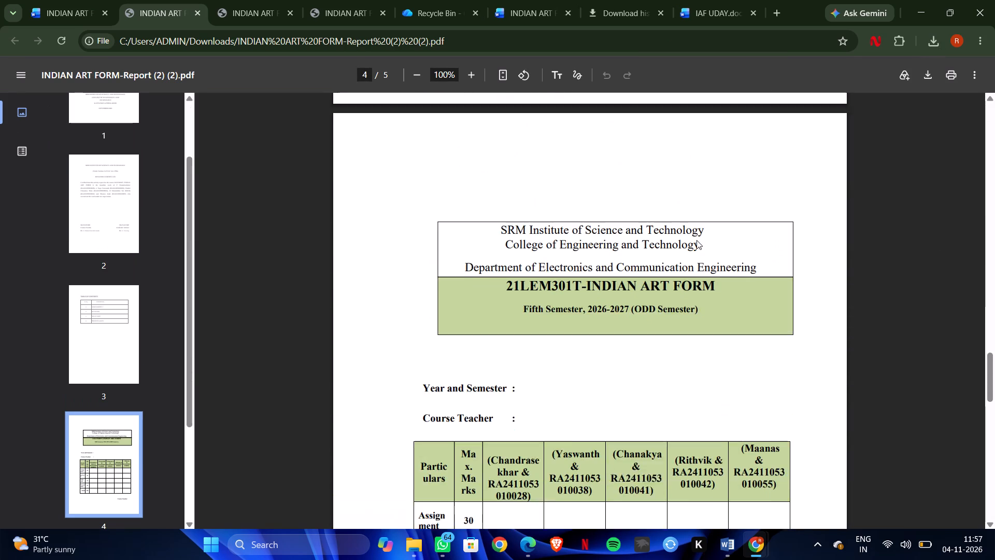
scroll(696, 240, "down", 1)
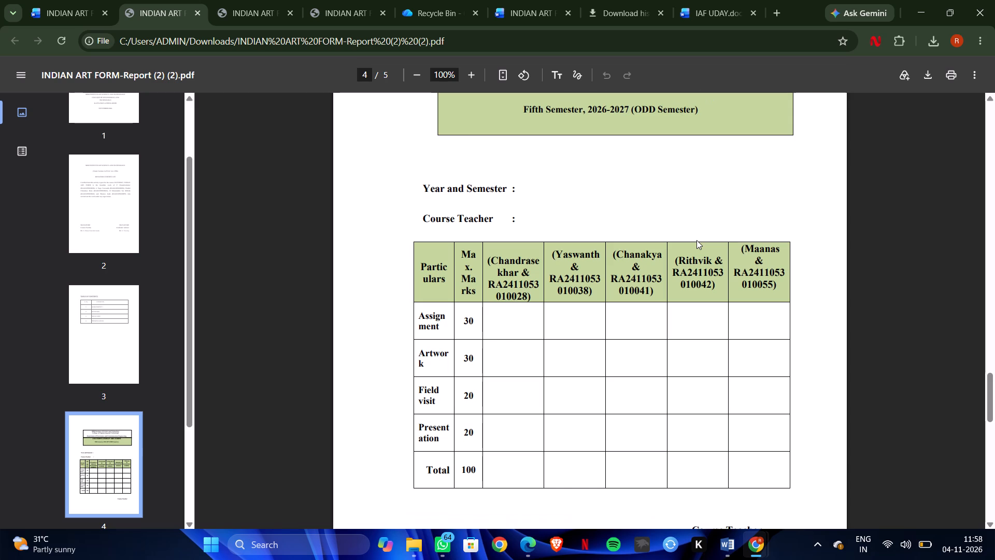
Back in the Word document, narrow the marks table's second member column and shift the following column borders and outer edge inward.
left_click(73, 0)
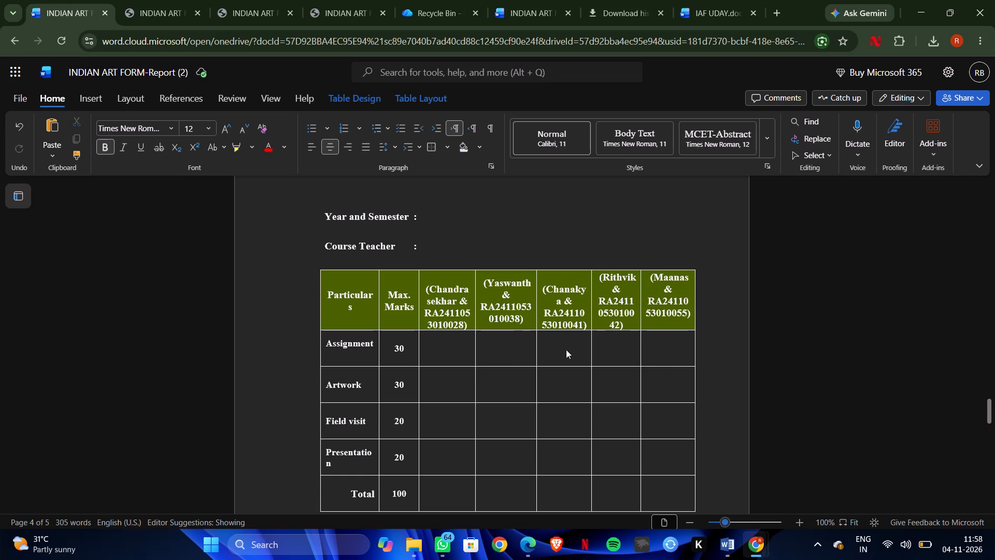
left_click(639, 412)
left_click_drag(639, 411, 633, 413)
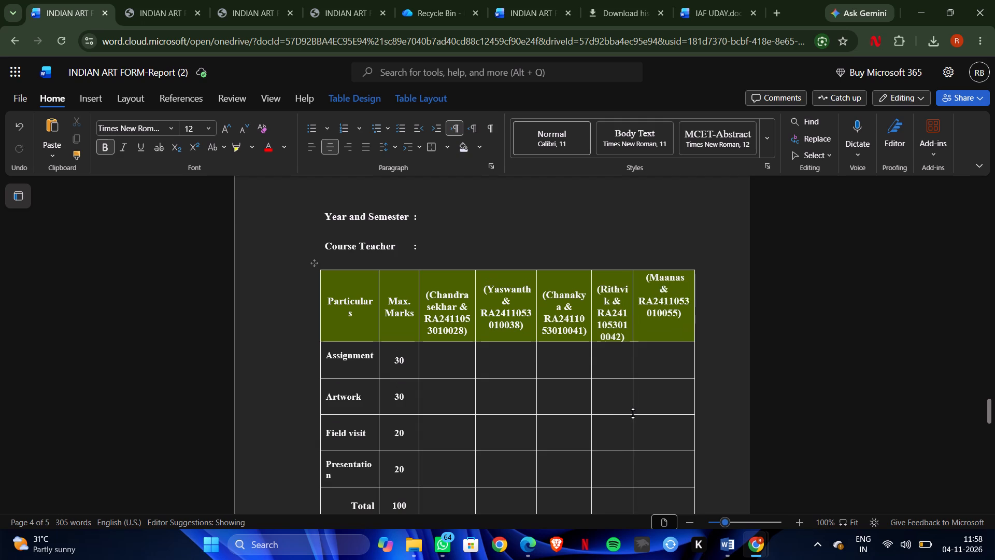
left_click_drag(633, 413, 630, 413)
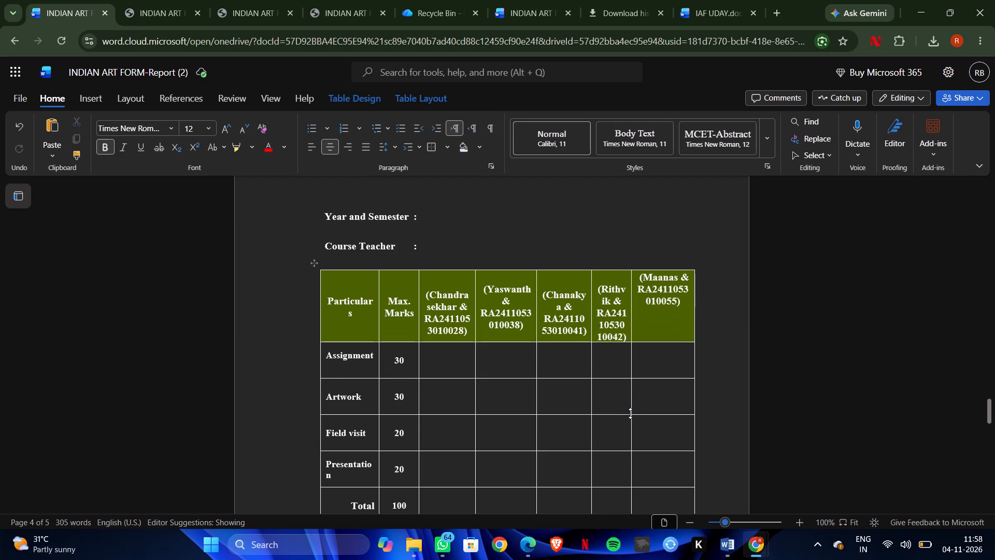
left_click_drag(630, 413, 632, 413)
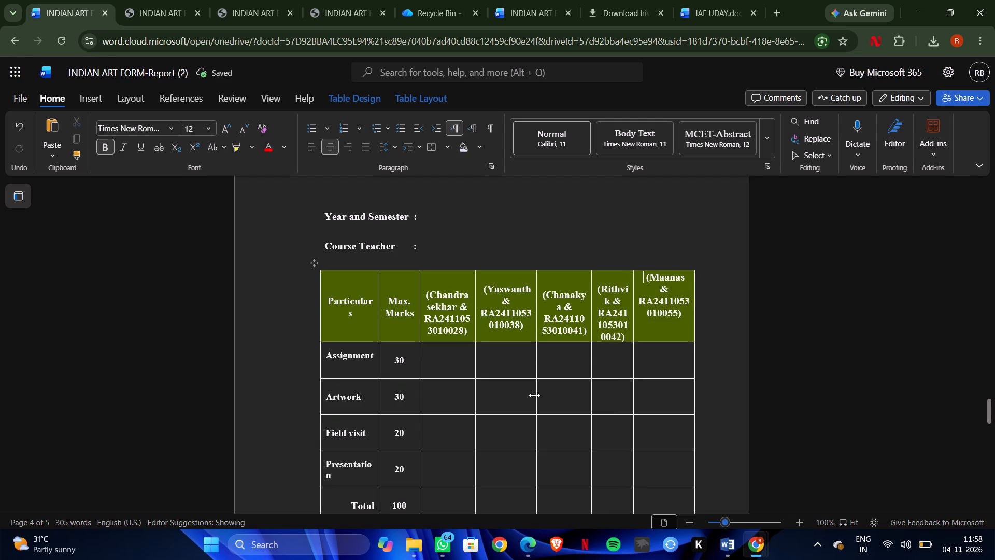
left_click_drag(534, 396, 524, 398)
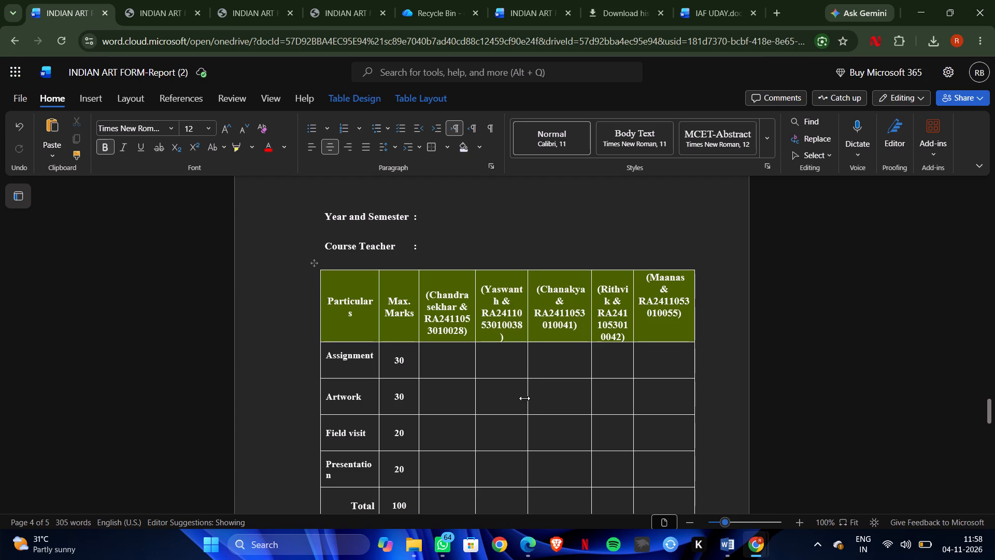
left_click_drag(524, 398, 527, 399)
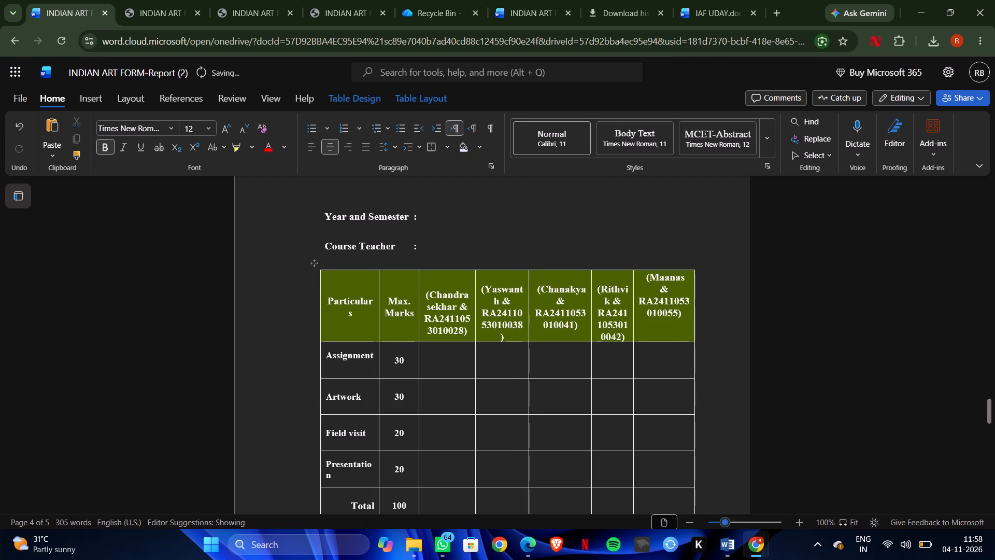
left_click_drag(591, 397, 585, 398)
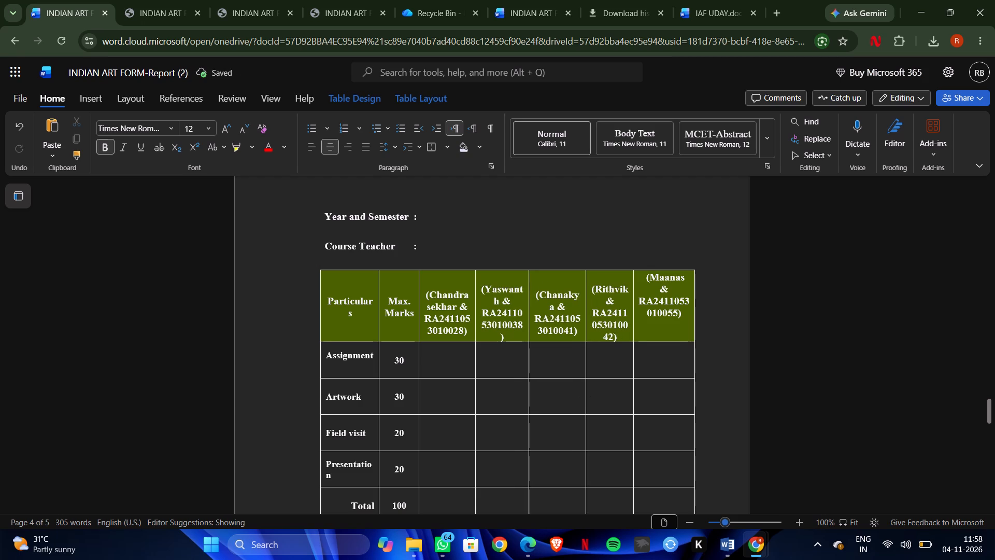
left_click_drag(694, 400, 688, 401)
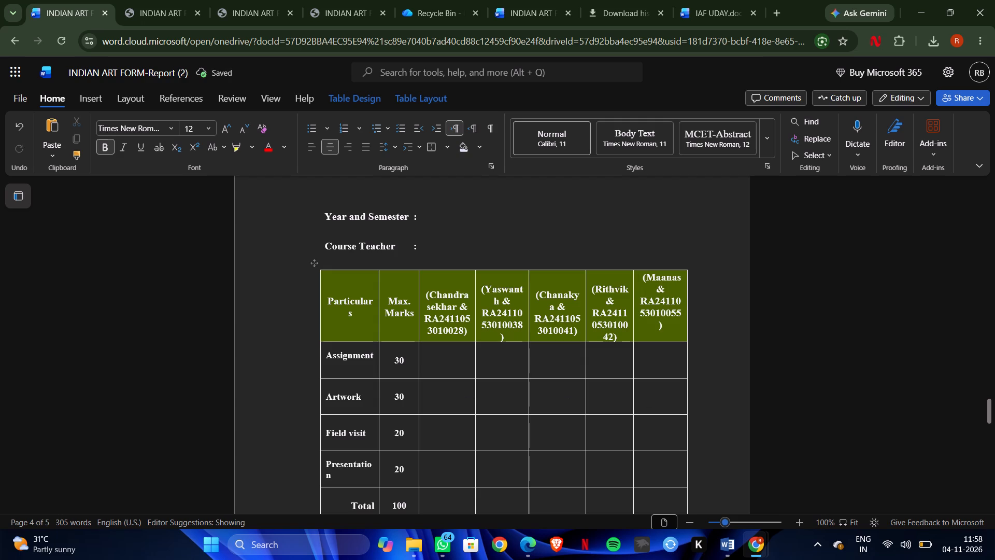
Export the adjusted report document as a PDF again and download it.
double_click(30, 100)
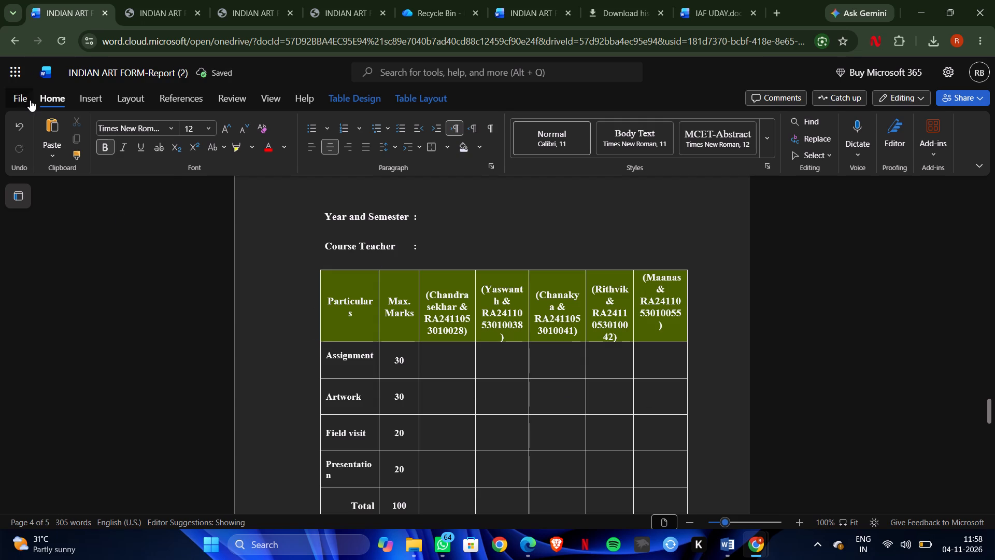
left_click(24, 104)
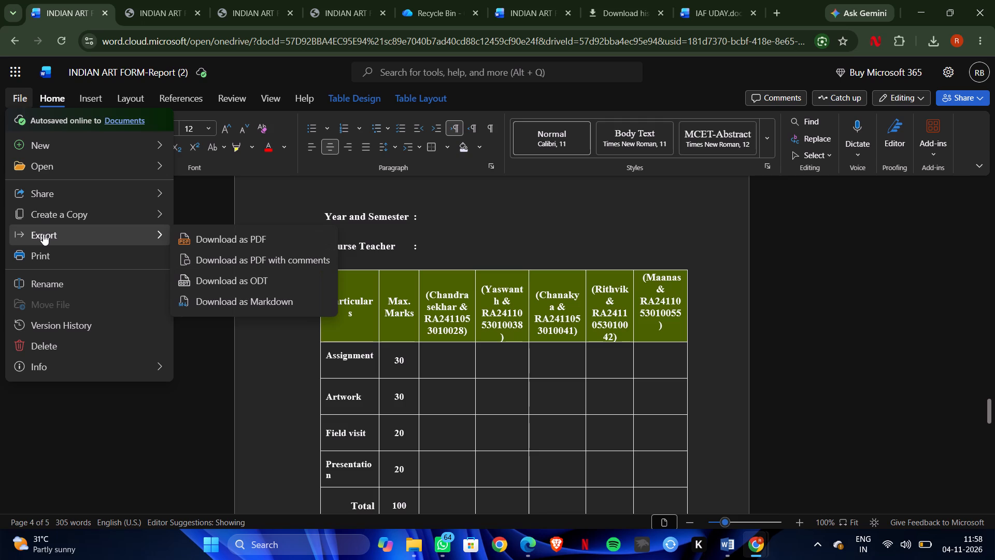
left_click(202, 240)
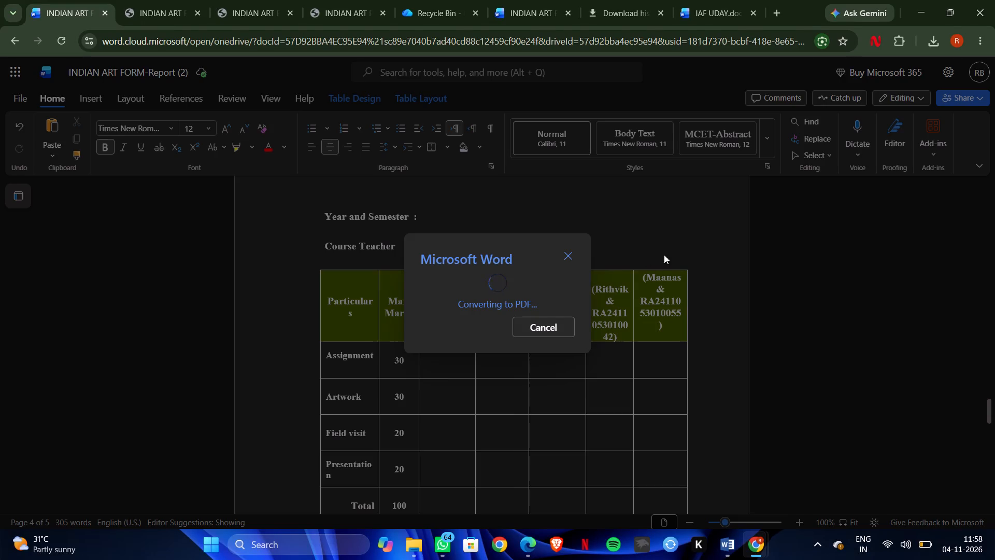
left_click(493, 313)
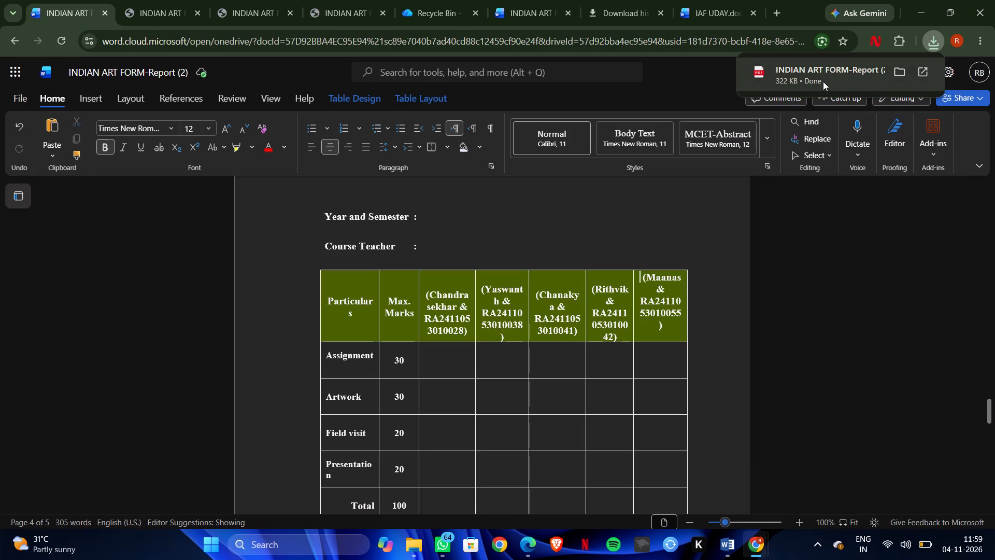
Open the latest downloaded PDF and check the marks table's layout on page 4.
left_click(822, 79)
scroll(697, 260, "down", 4)
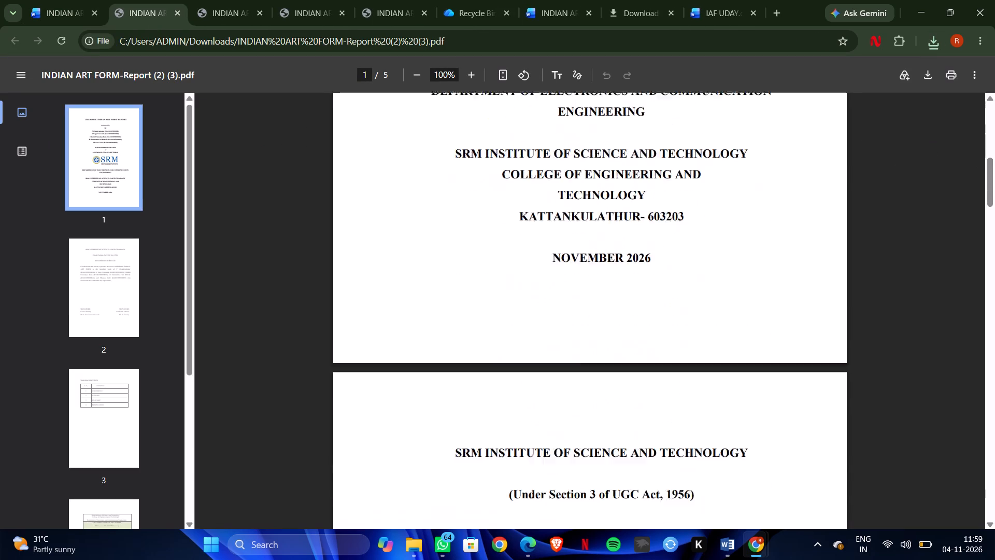
scroll(697, 260, "down", 7)
scroll(697, 260, "up", 1)
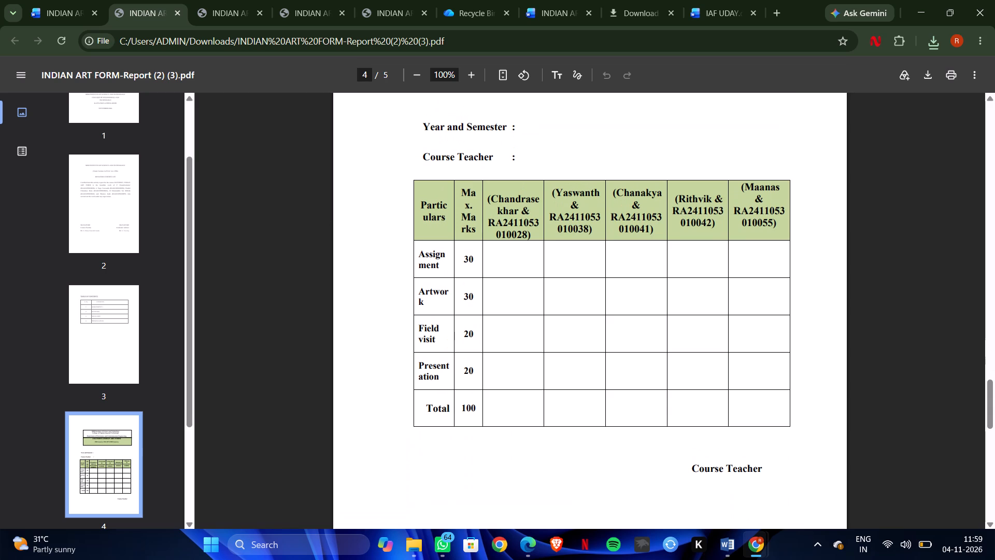
Back in the Word document, shift the Max. Marks column's far border slightly outward and widen the Particulars column so its labels fit on one line.
left_click(29, 0)
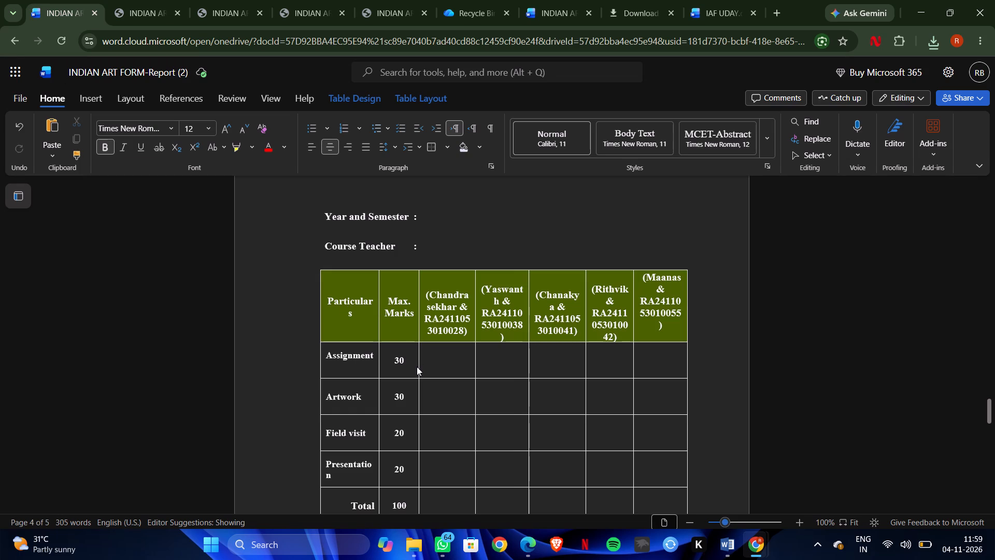
left_click(416, 391)
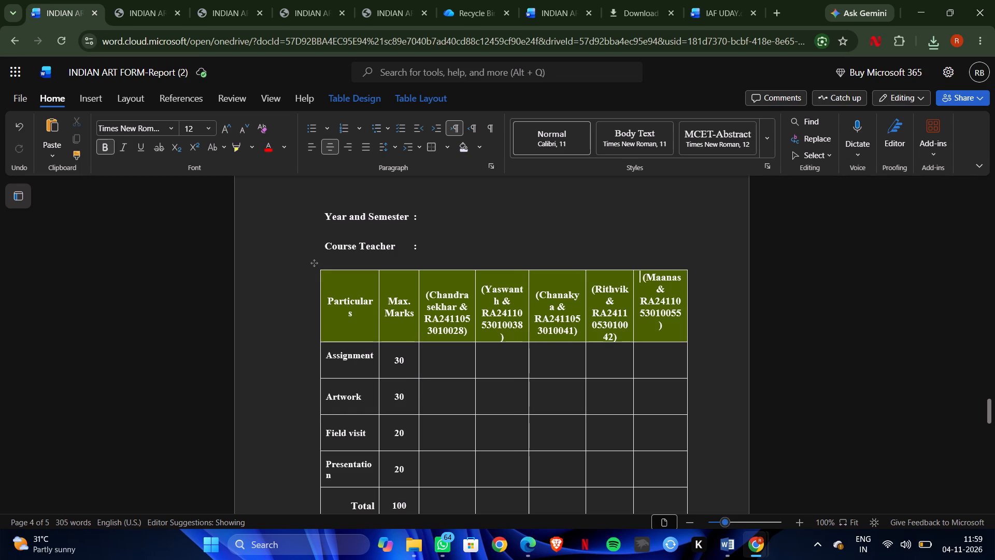
left_click(419, 398)
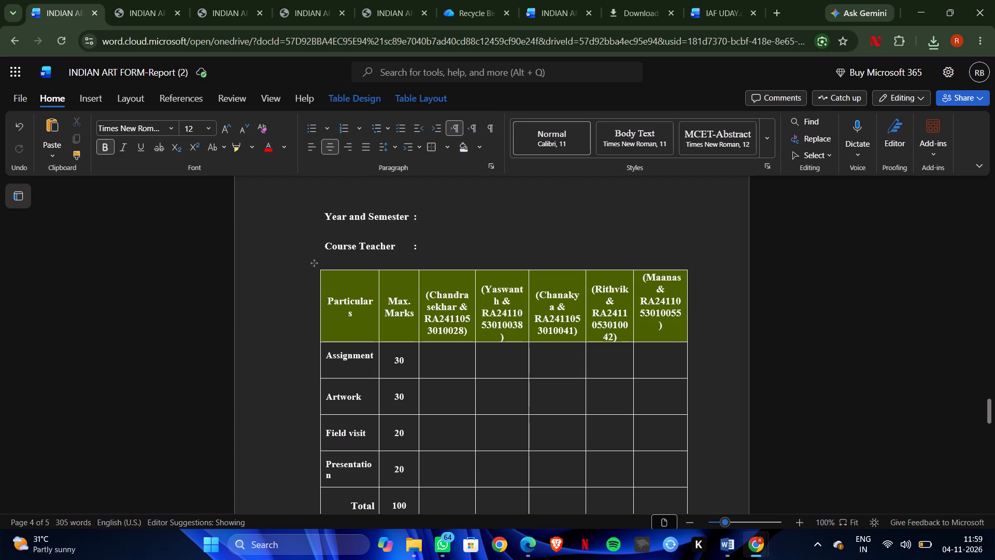
left_click(417, 399)
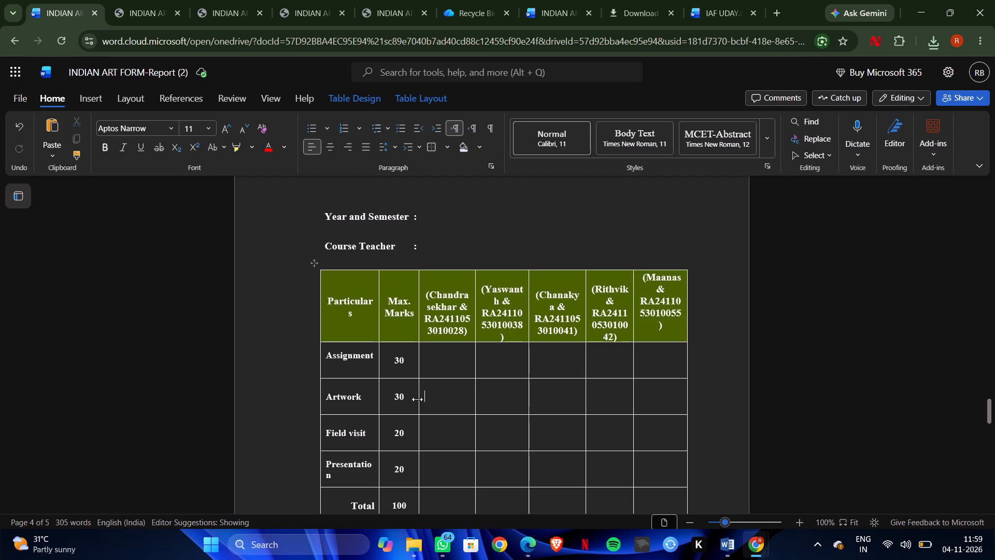
left_click(420, 399)
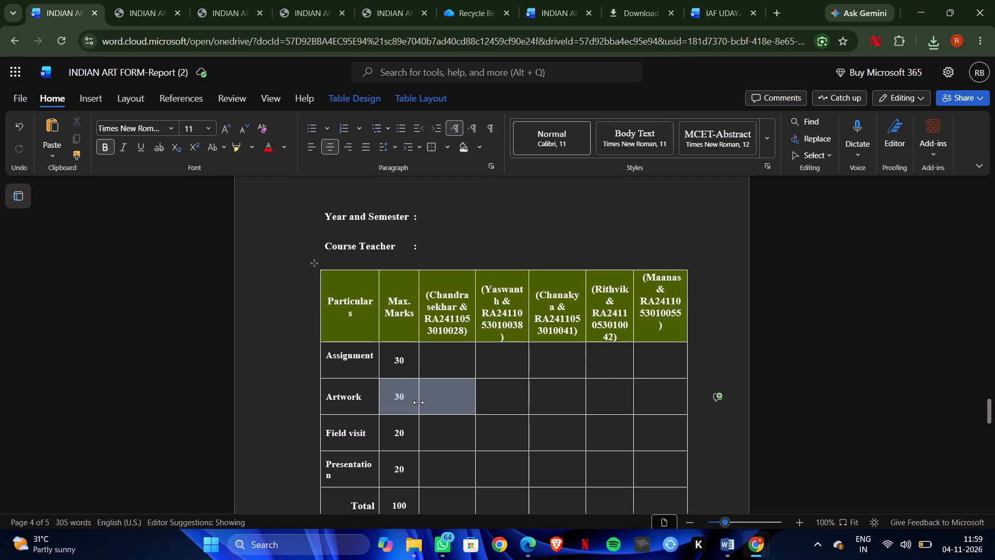
left_click(418, 402)
left_click(264, 411)
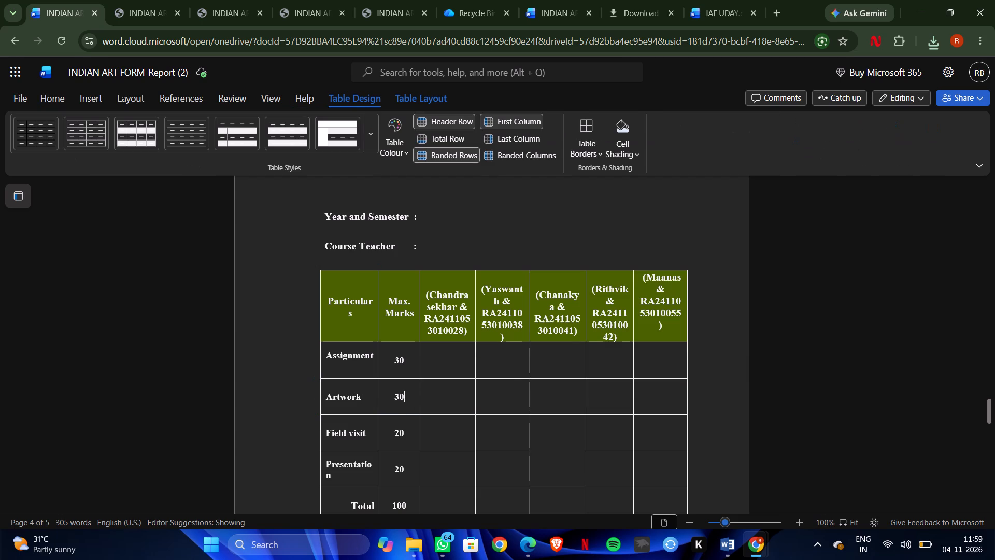
left_click(420, 405)
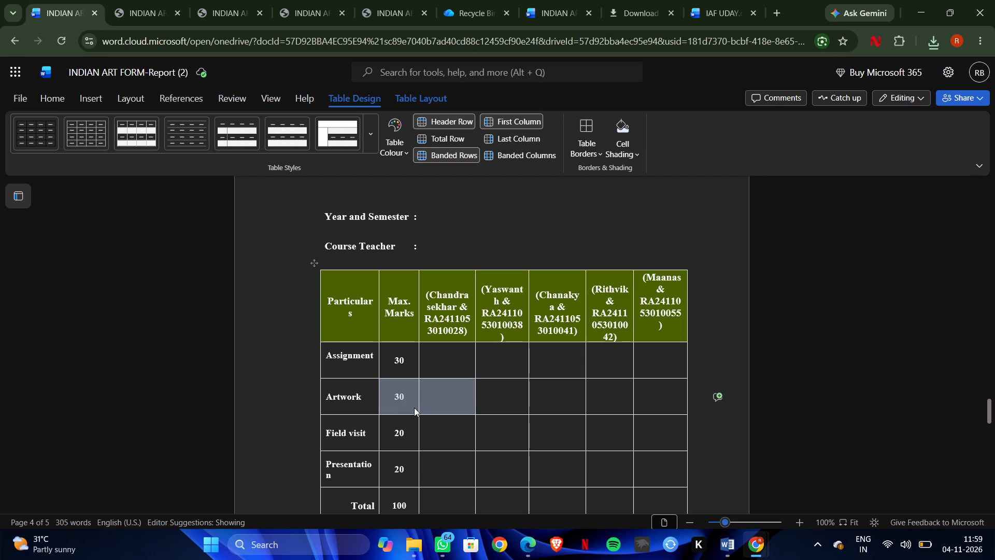
left_click(309, 435)
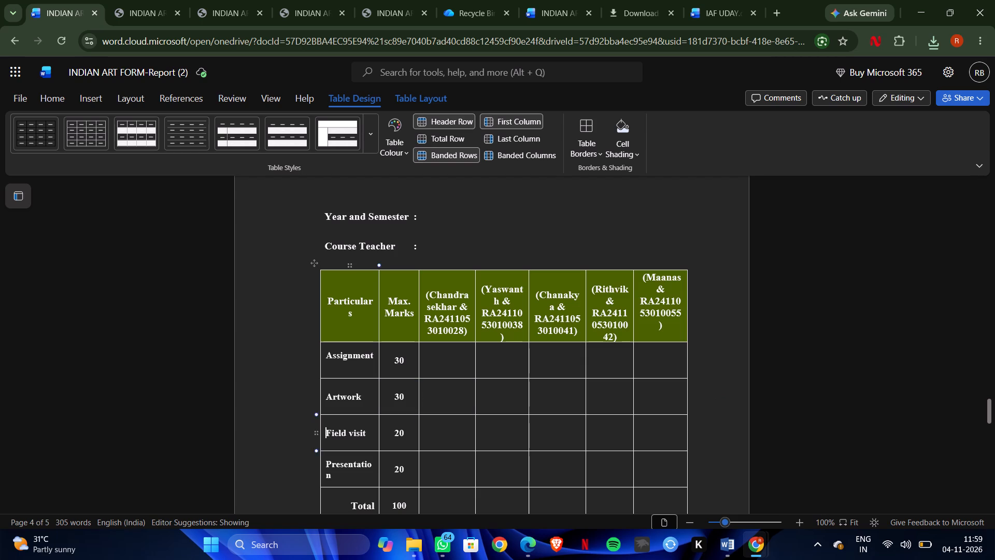
left_click_drag(418, 435, 420, 435)
left_click_drag(420, 435, 421, 424)
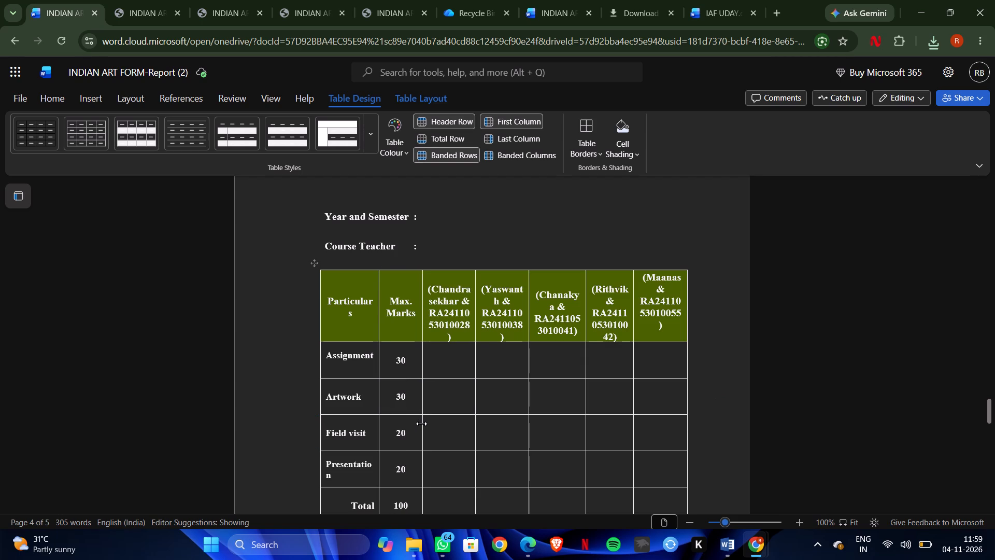
left_click_drag(421, 424, 421, 425)
left_click_drag(378, 432, 384, 431)
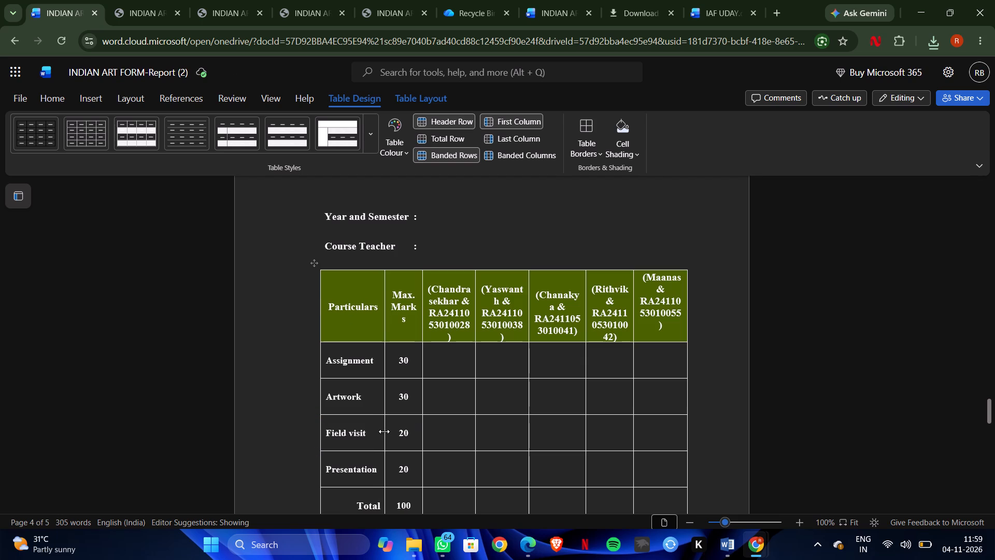
left_click_drag(384, 431, 383, 431)
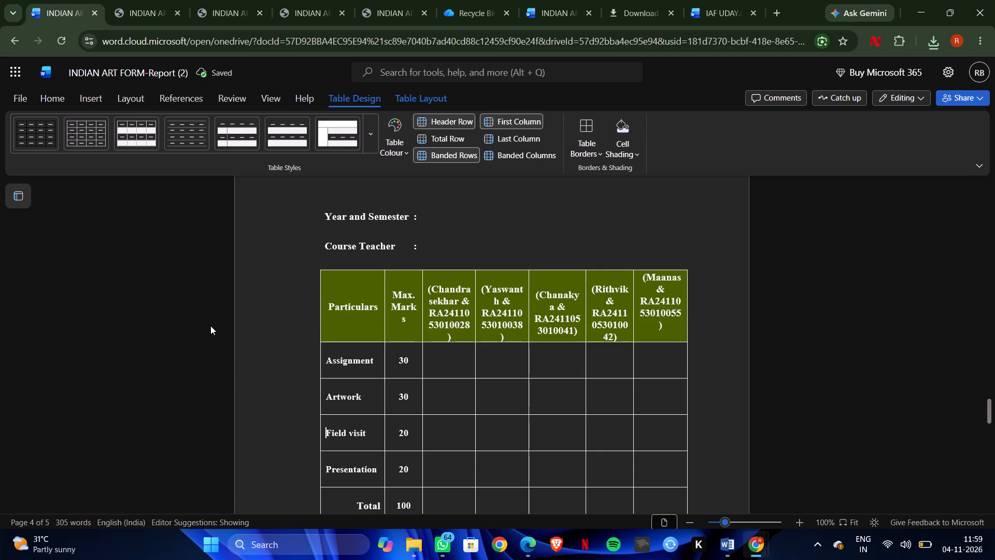
Export the report with the adjusted first two columns as a PDF and download it.
left_click(17, 103)
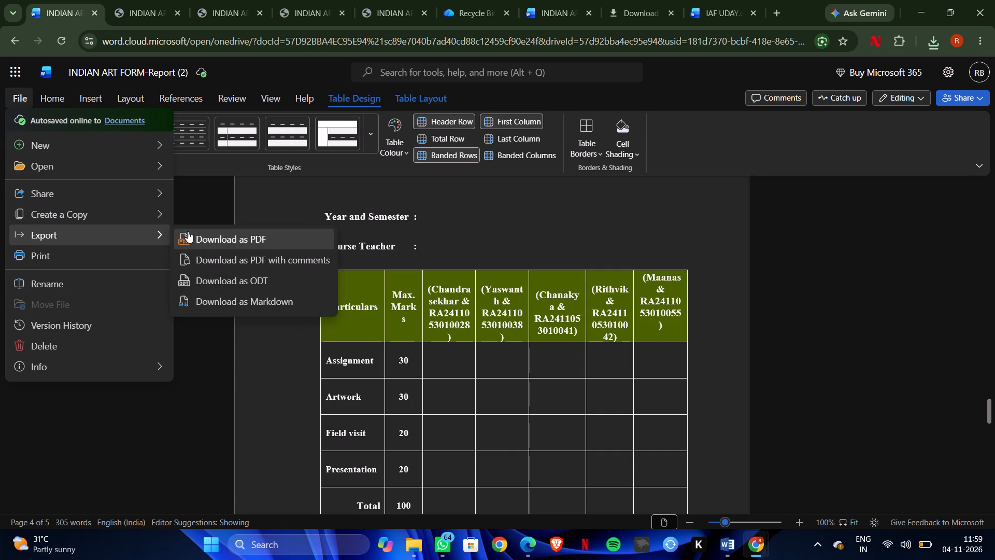
left_click(188, 231)
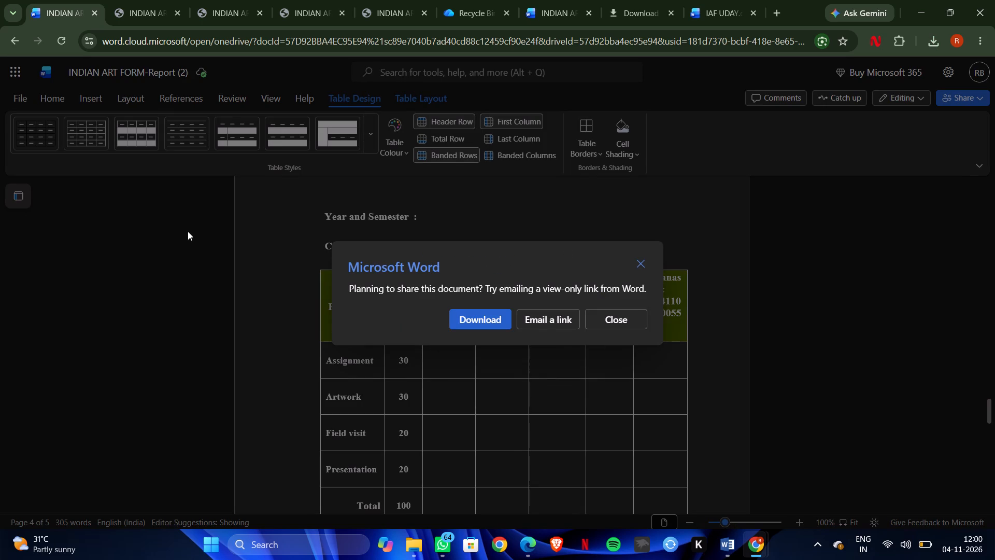
left_click(488, 317)
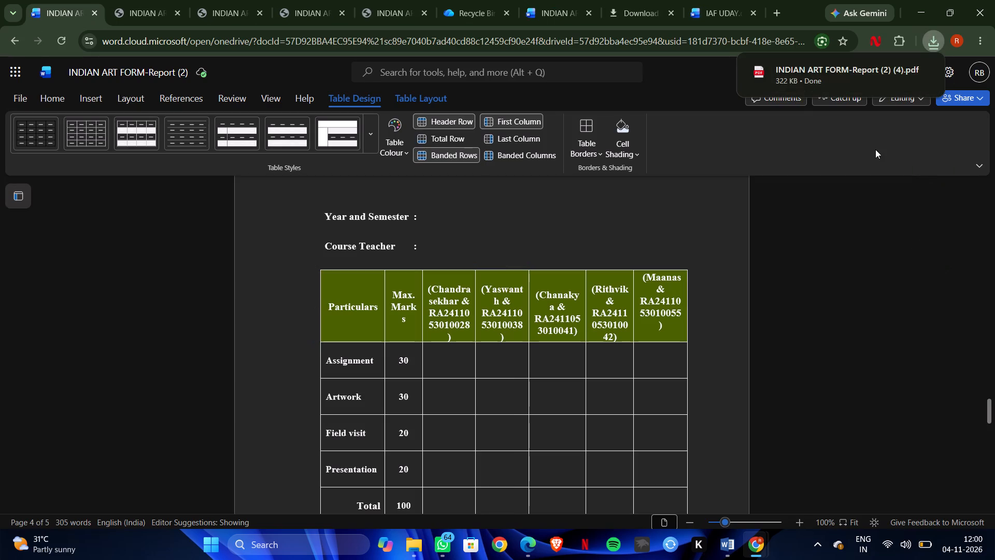
Open the newly downloaded PDF and check the marks table's column widths on page 4.
left_click(812, 68)
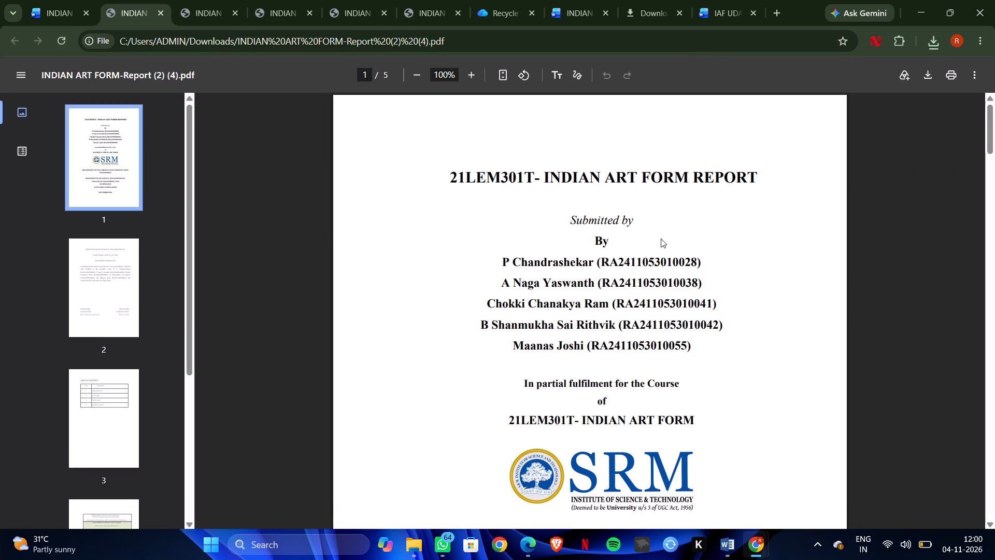
scroll(648, 275, "down", 10)
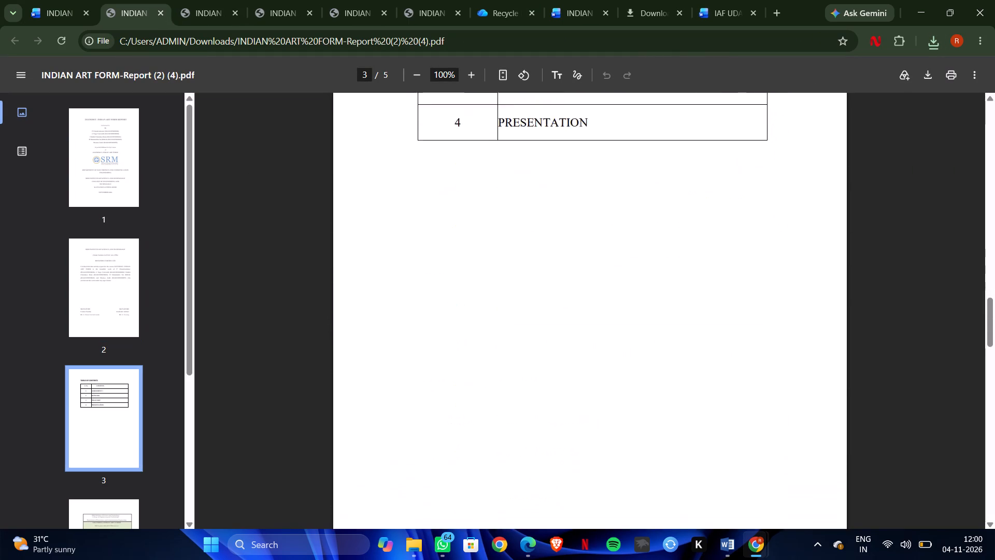
scroll(648, 275, "down", 2)
scroll(648, 275, "up", 4)
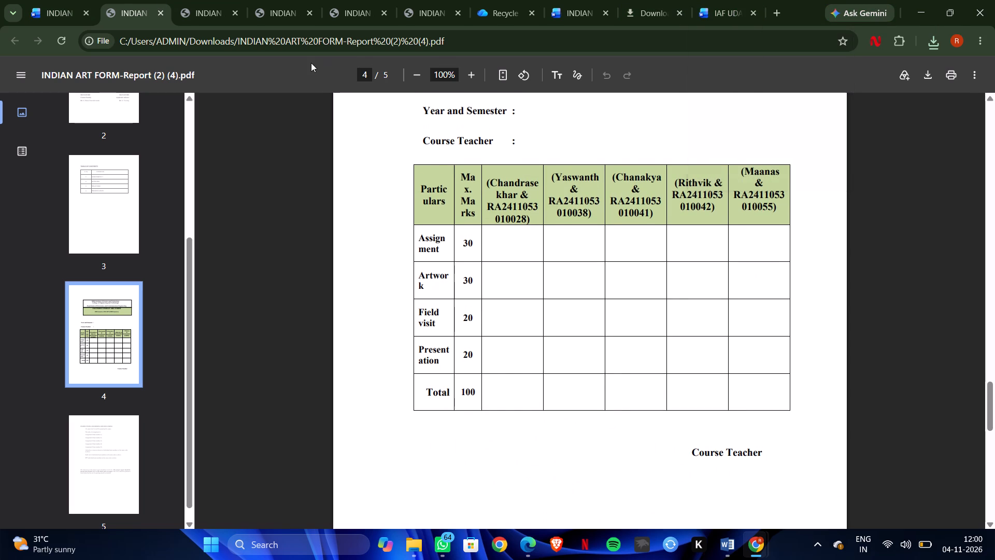
Back in the Word document, nudge the border between the third and fourth member columns and widen the Max. Marks column so "Marks" fits on one line.
left_click(65, 7)
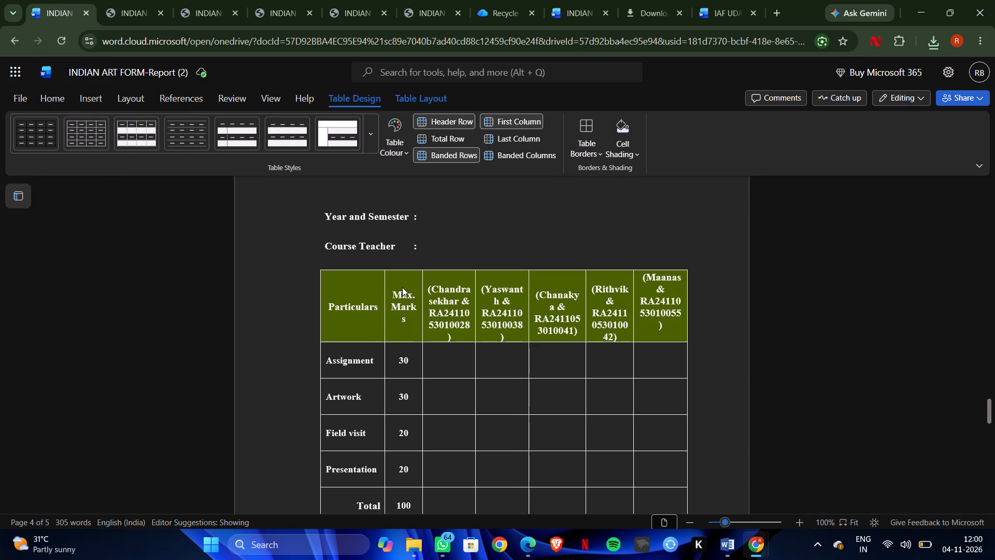
scroll(573, 323, "up", 1)
scroll(573, 323, "down", 2)
left_click(576, 417)
left_click(576, 417)
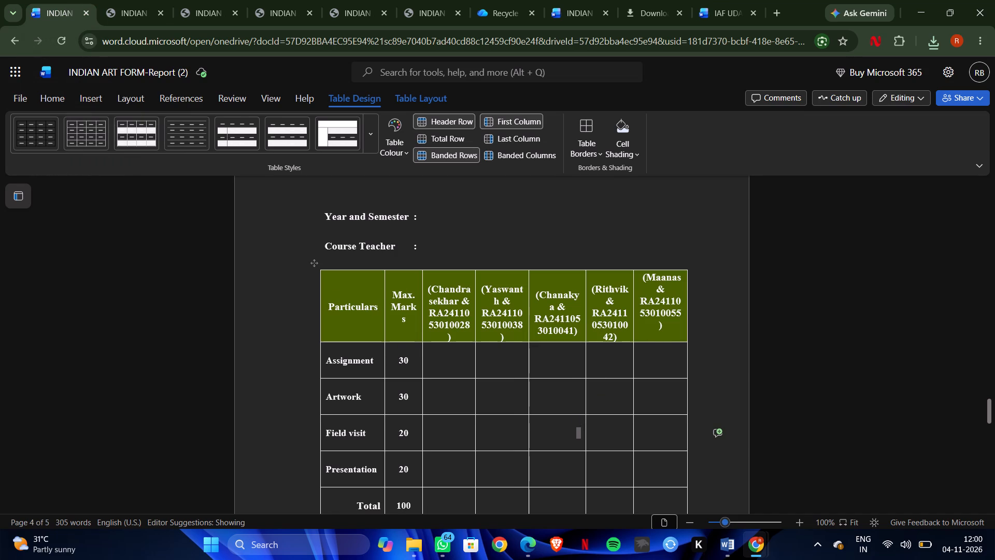
left_click(586, 357)
left_click_drag(589, 361, 584, 363)
left_click_drag(584, 363, 584, 365)
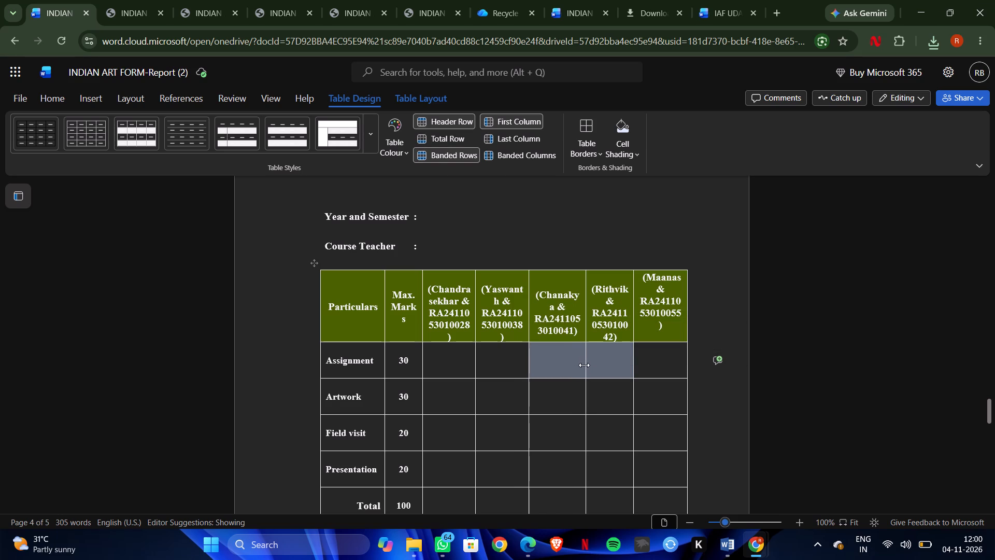
left_click_drag(584, 365, 584, 369)
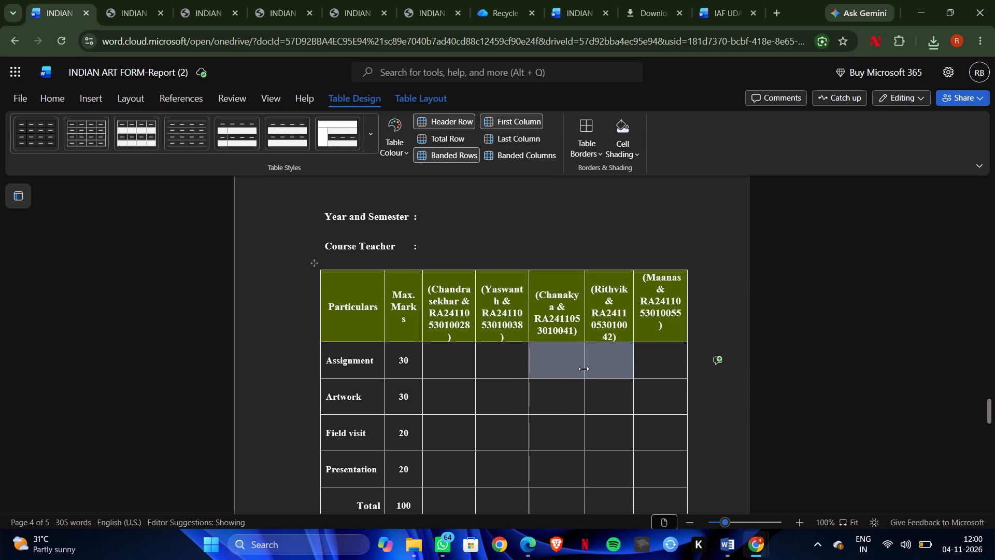
left_click_drag(584, 369, 584, 369)
left_click(775, 312)
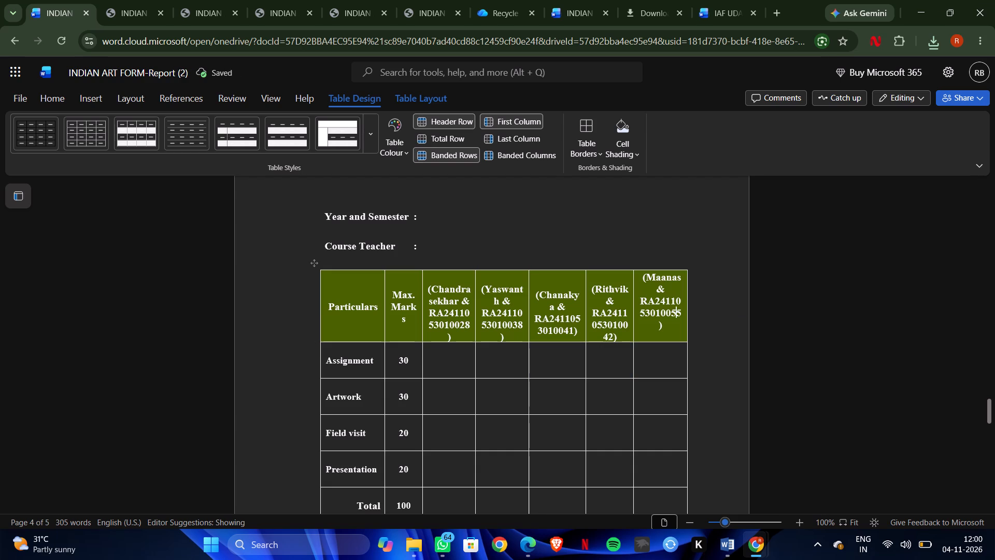
left_click_drag(421, 363, 427, 363)
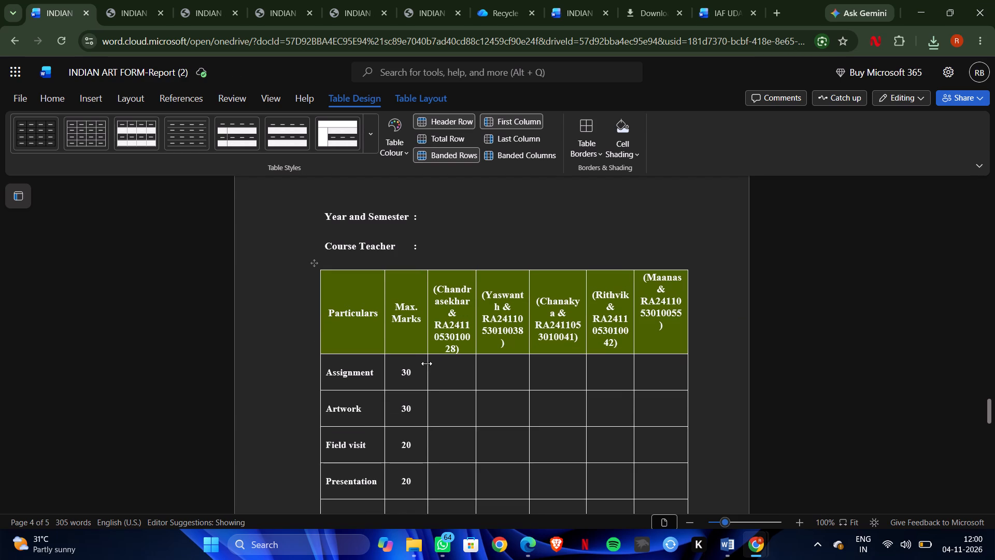
left_click_drag(427, 363, 426, 363)
Export the report as a PDF again with the widened Max. Marks column and download it.
left_click(12, 89)
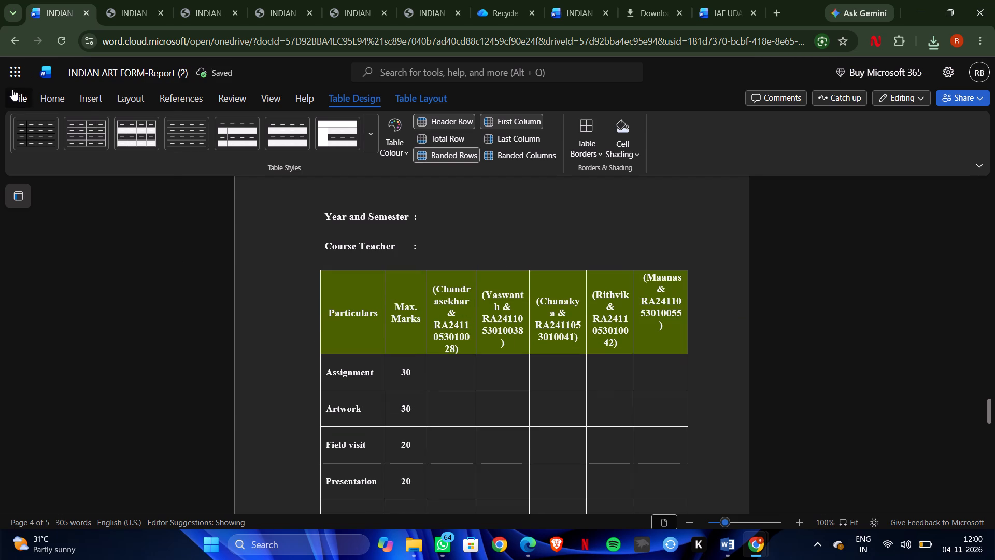
left_click(236, 235)
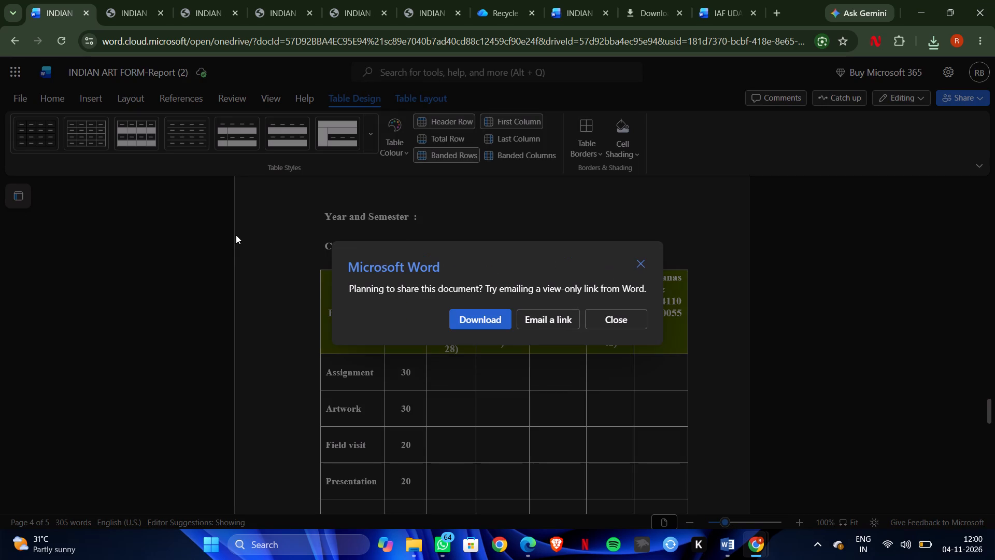
left_click(476, 312)
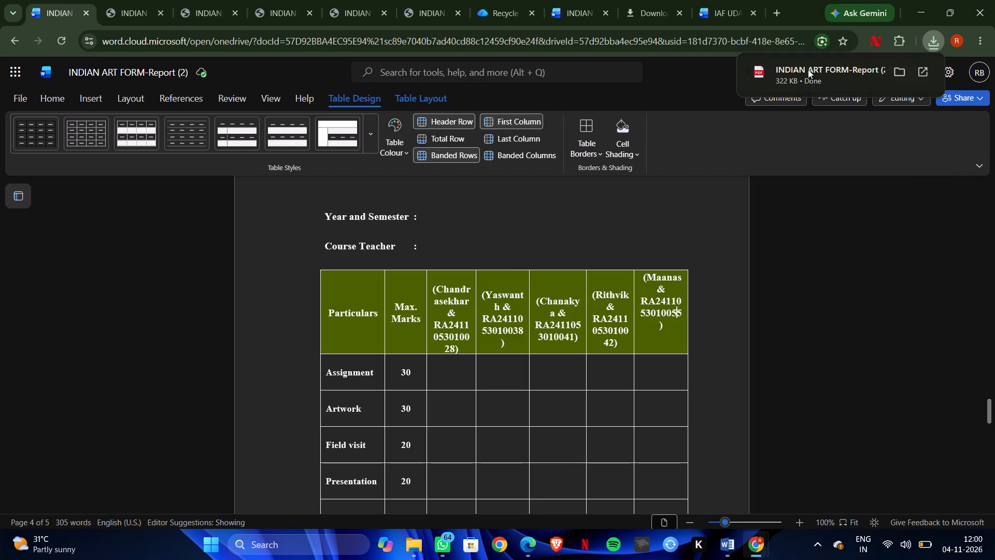
Open the latest downloaded PDF and check how the marks table's headings and row labels wrap on page 4.
left_click(808, 69)
scroll(713, 263, "down", 4)
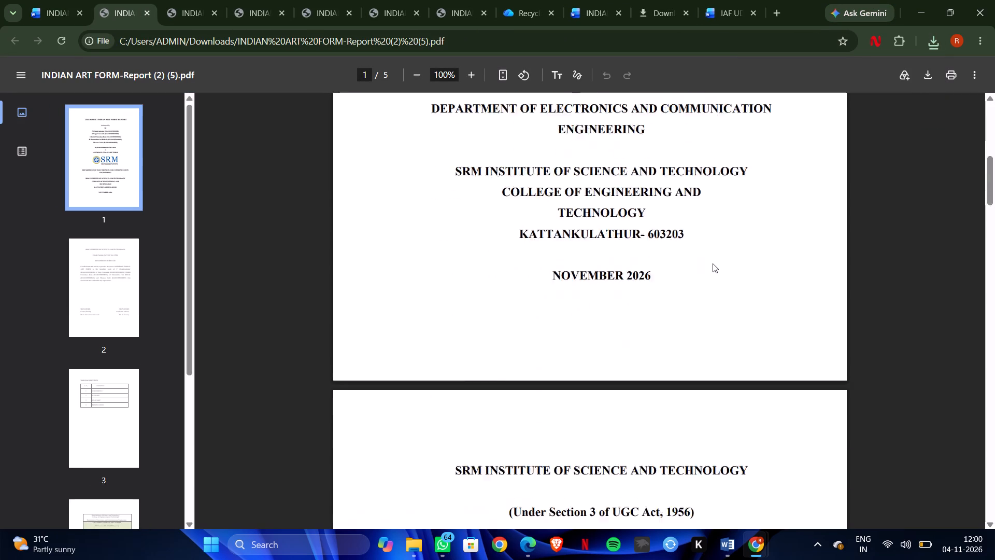
scroll(713, 263, "down", 5)
scroll(713, 263, "up", 3)
scroll(713, 263, "down", 5)
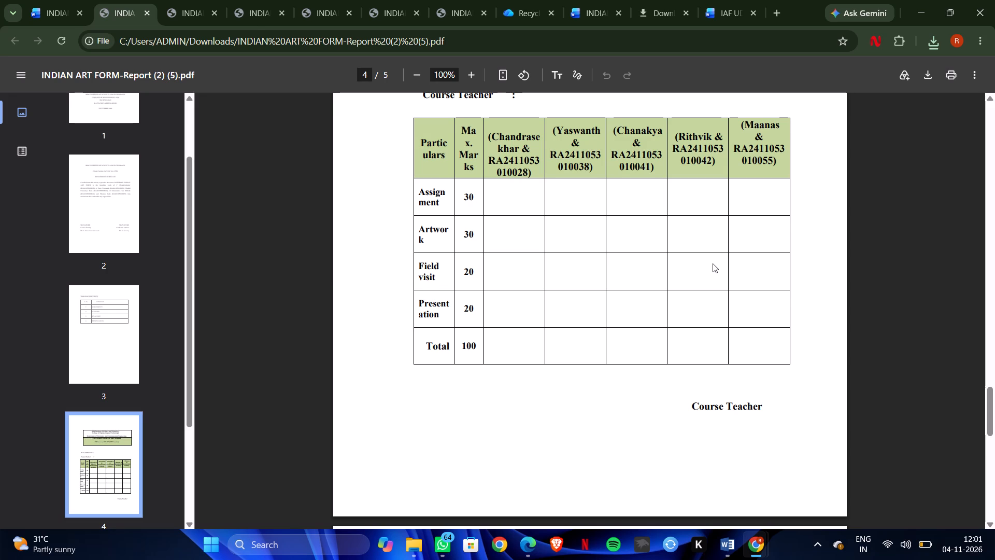
Back in the Word document, widen the marks table's Max. Marks column by shifting both its borders outward, slightly narrowing the Particulars column.
left_click(44, 3)
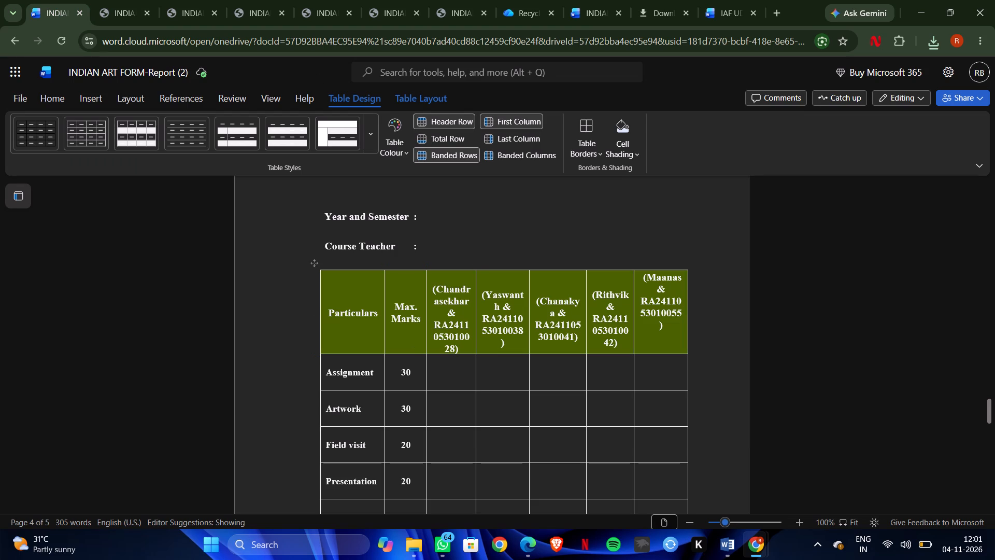
left_click(425, 381)
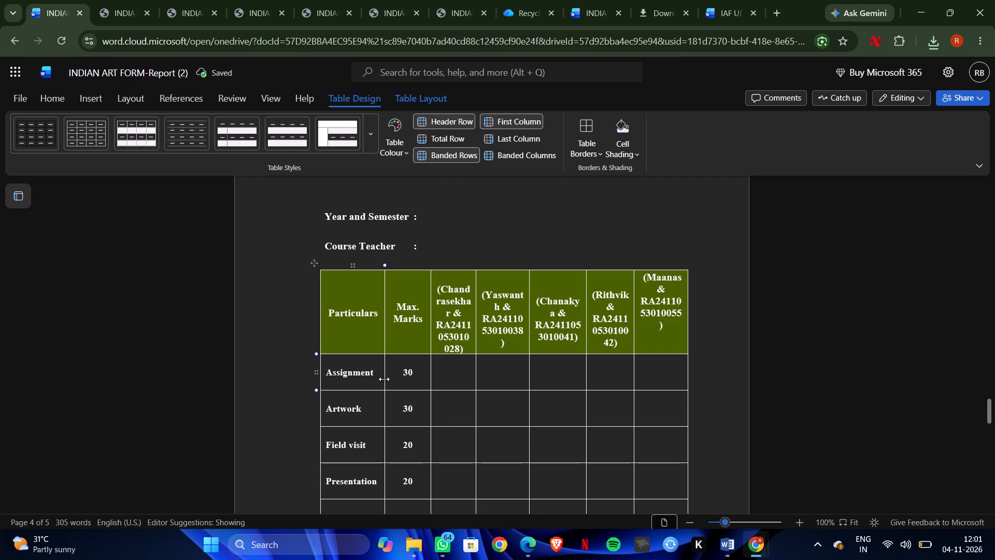
left_click_drag(384, 379, 331, 389)
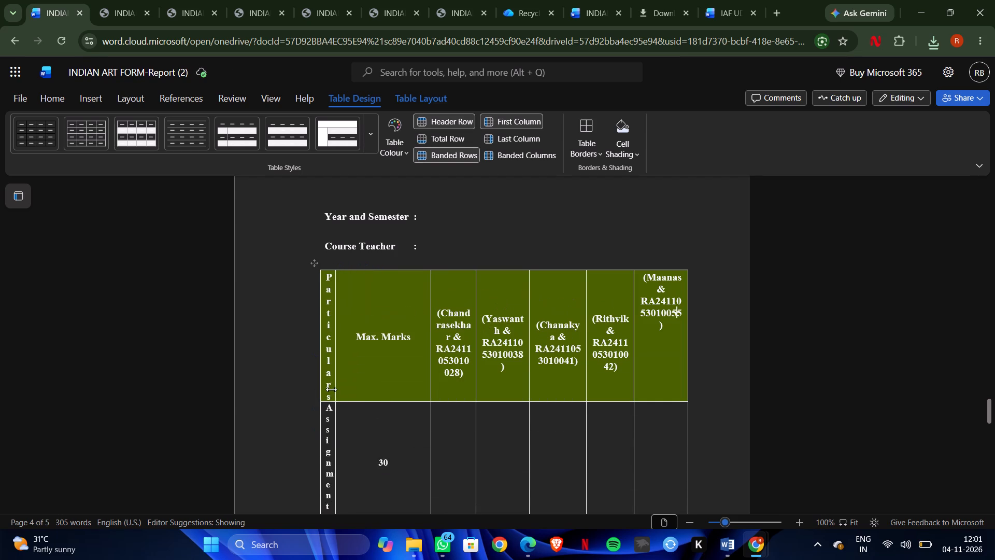
left_click_drag(331, 389, 370, 381)
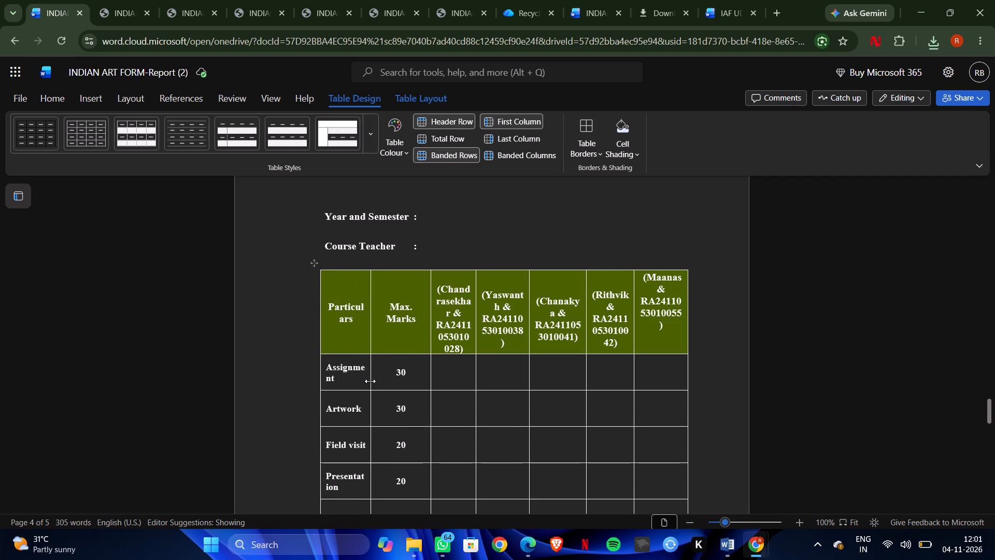
left_click_drag(370, 381, 379, 381)
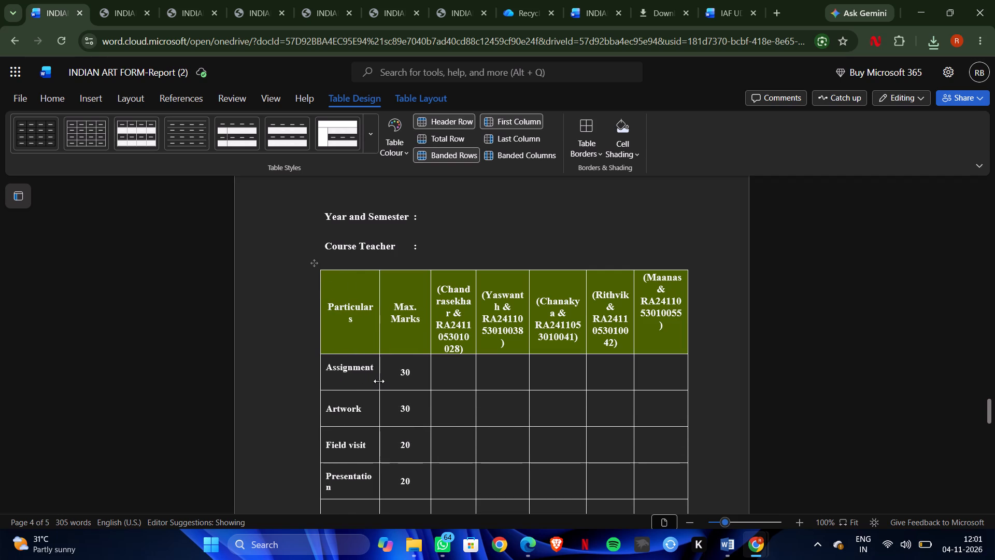
left_click_drag(379, 381, 378, 381)
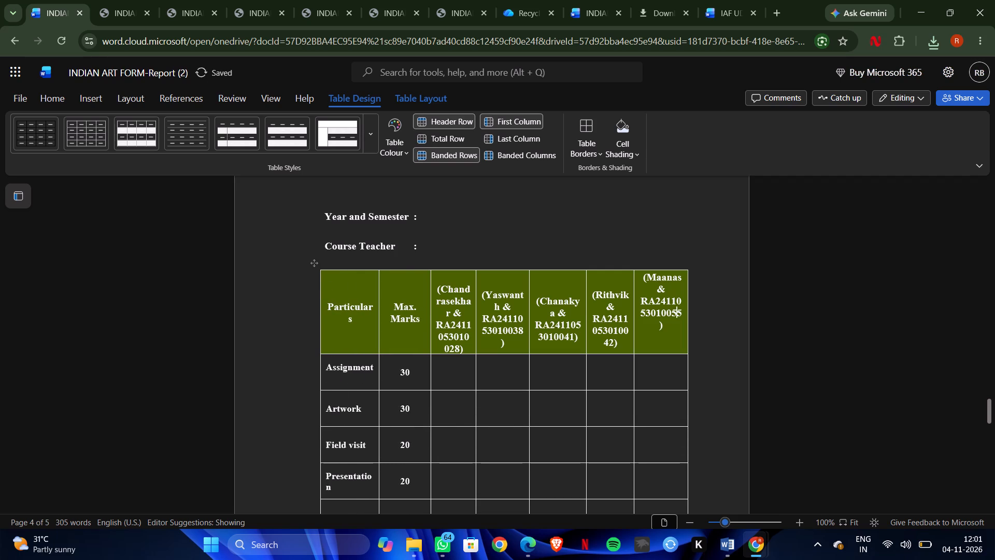
Open the report's print preview, check how the marks table's headings and row labels wrap on page 4, and cancel printing.
left_click(11, 86)
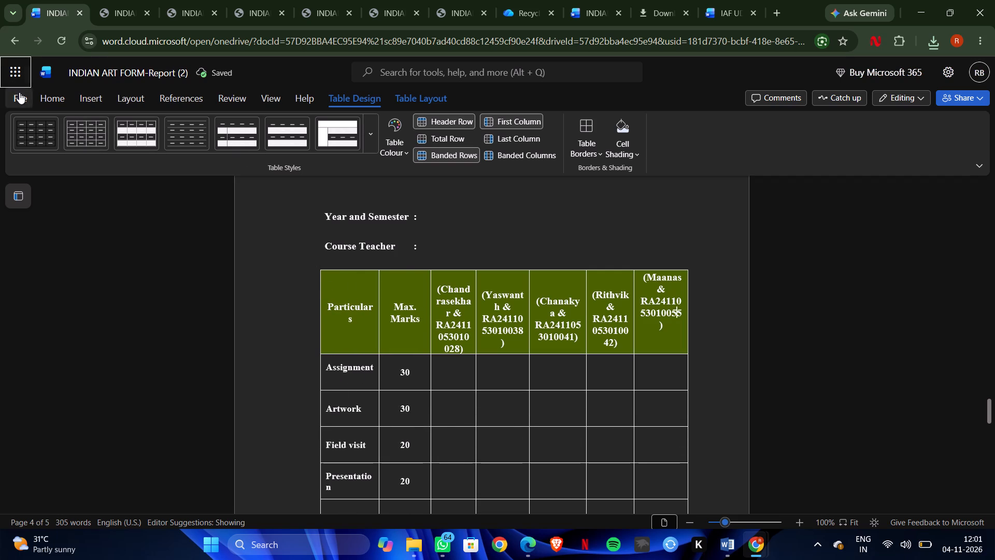
left_click(19, 92)
left_click(21, 70)
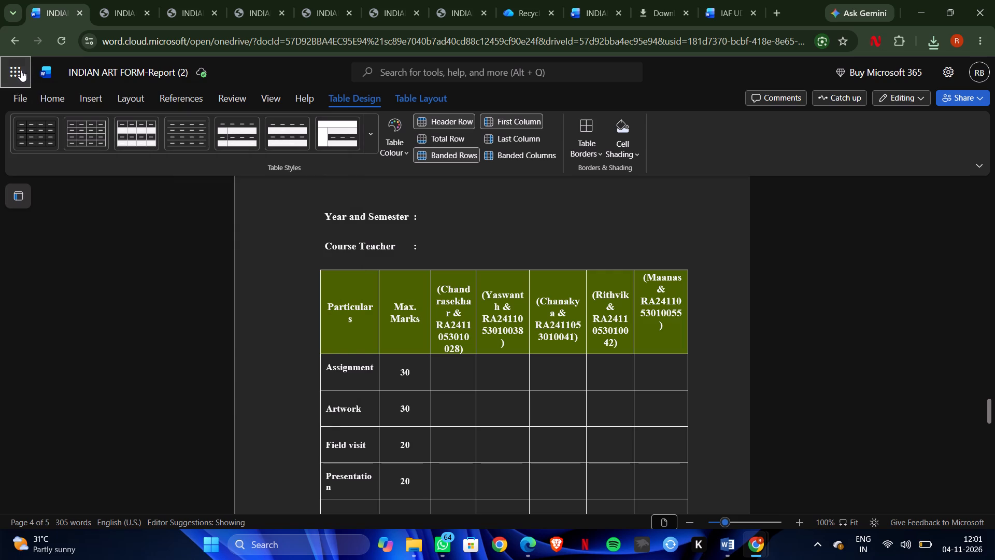
left_click(17, 92)
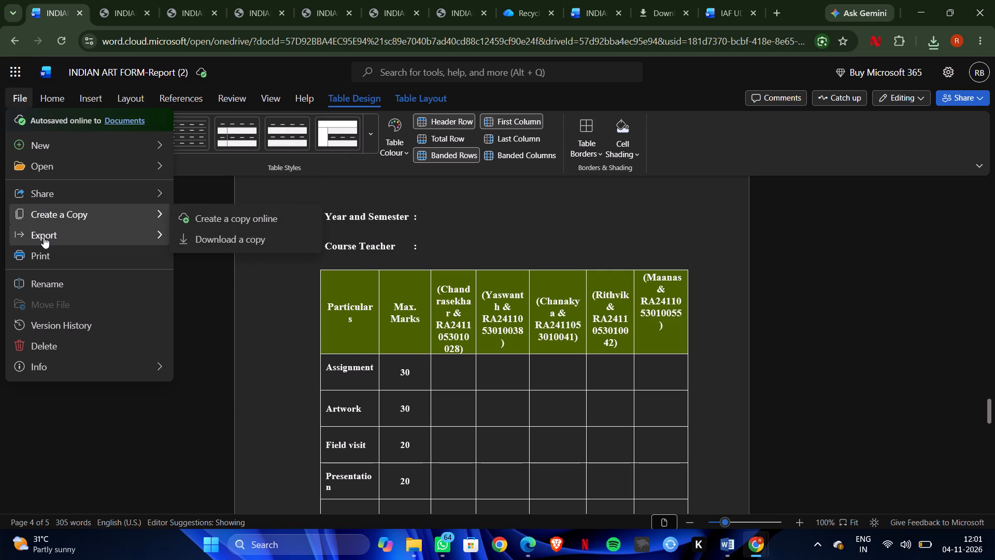
left_click(41, 253)
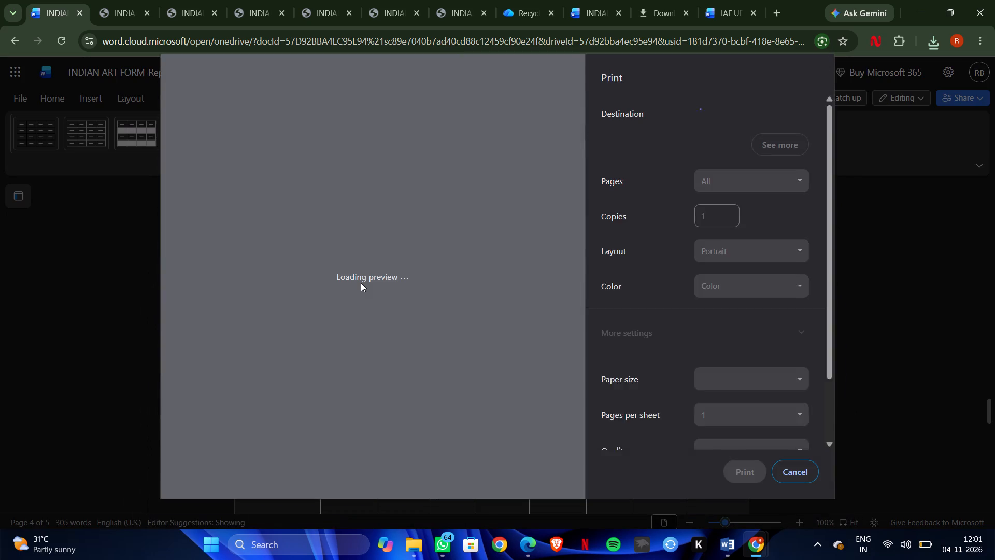
scroll(388, 314, "down", 6)
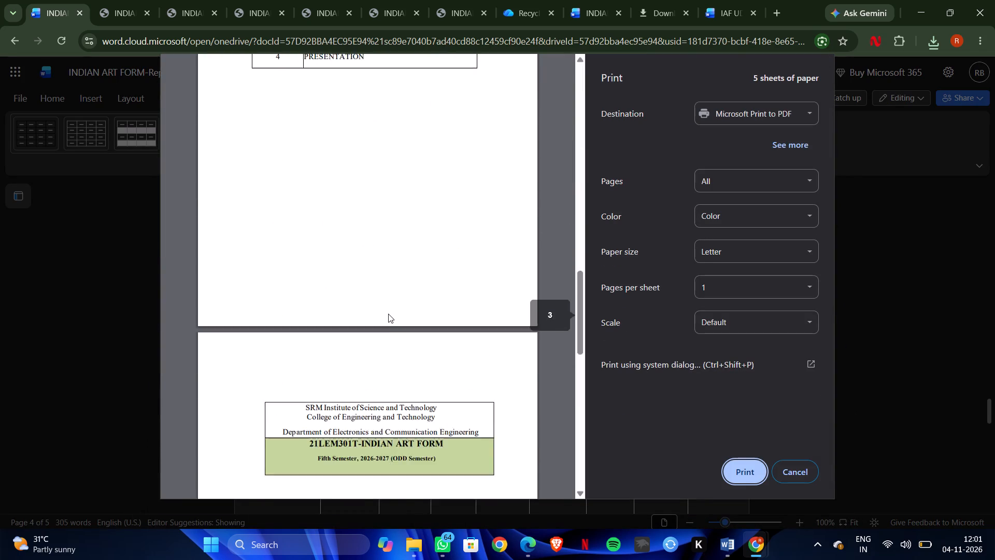
scroll(388, 314, "down", 3)
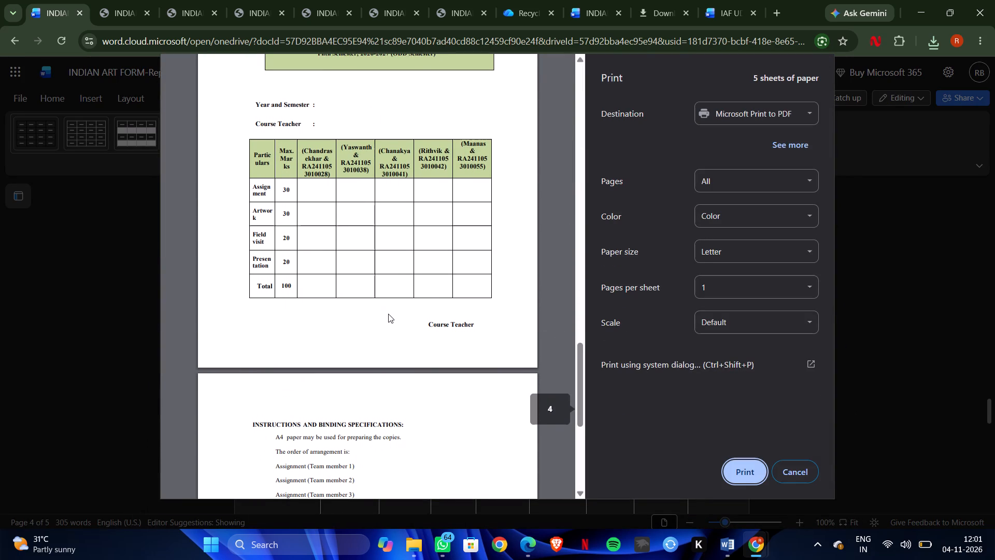
left_click(388, 314)
scroll(388, 314, "down", 1)
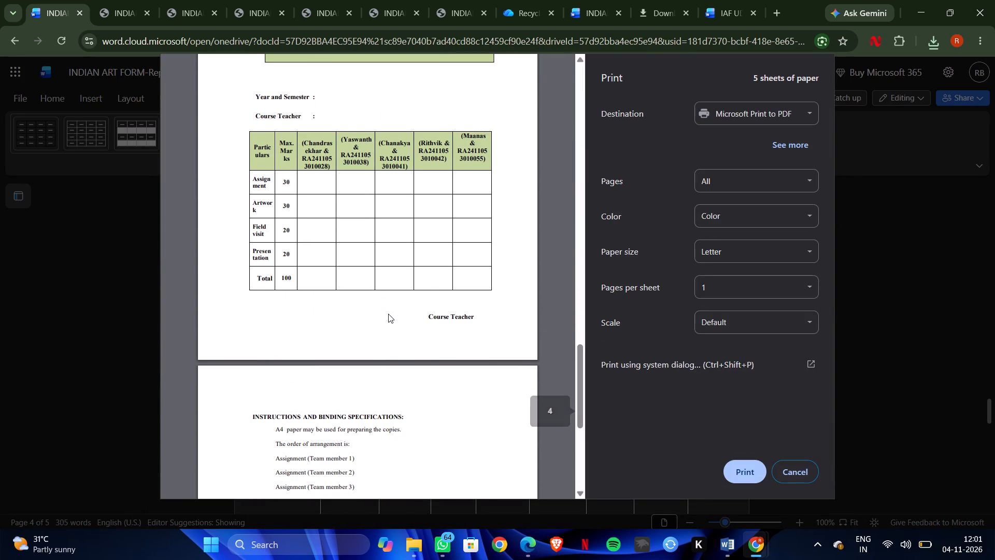
scroll(388, 314, "up", 1)
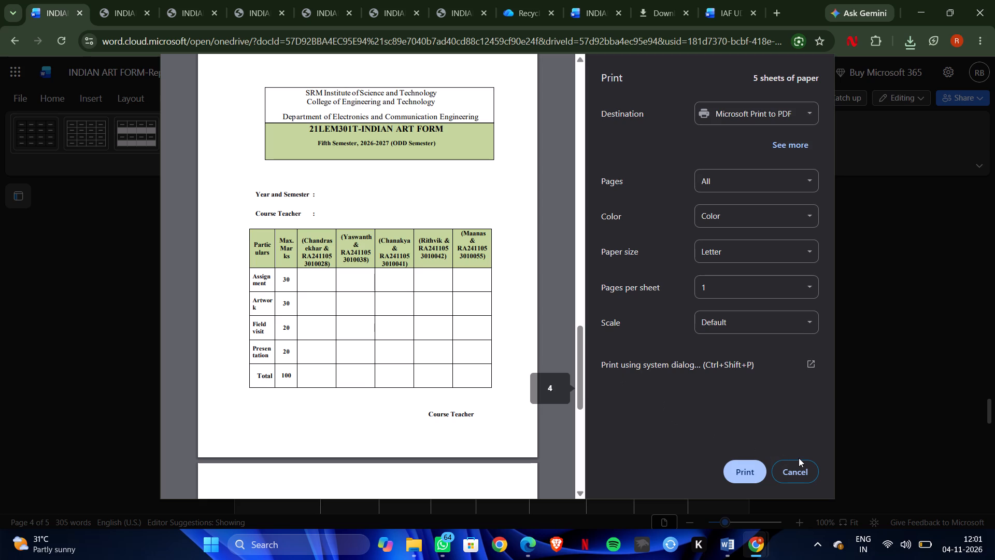
left_click(799, 458)
left_click(795, 464)
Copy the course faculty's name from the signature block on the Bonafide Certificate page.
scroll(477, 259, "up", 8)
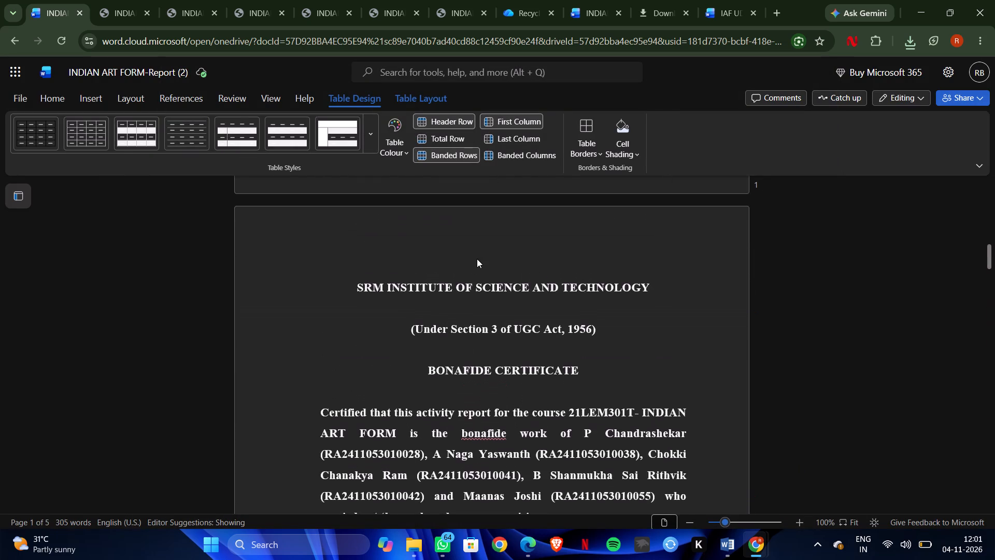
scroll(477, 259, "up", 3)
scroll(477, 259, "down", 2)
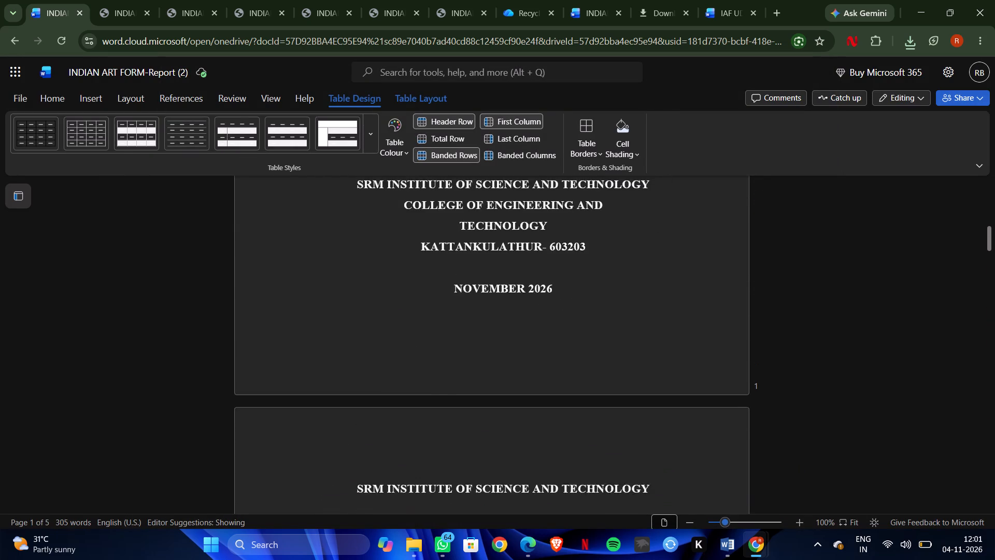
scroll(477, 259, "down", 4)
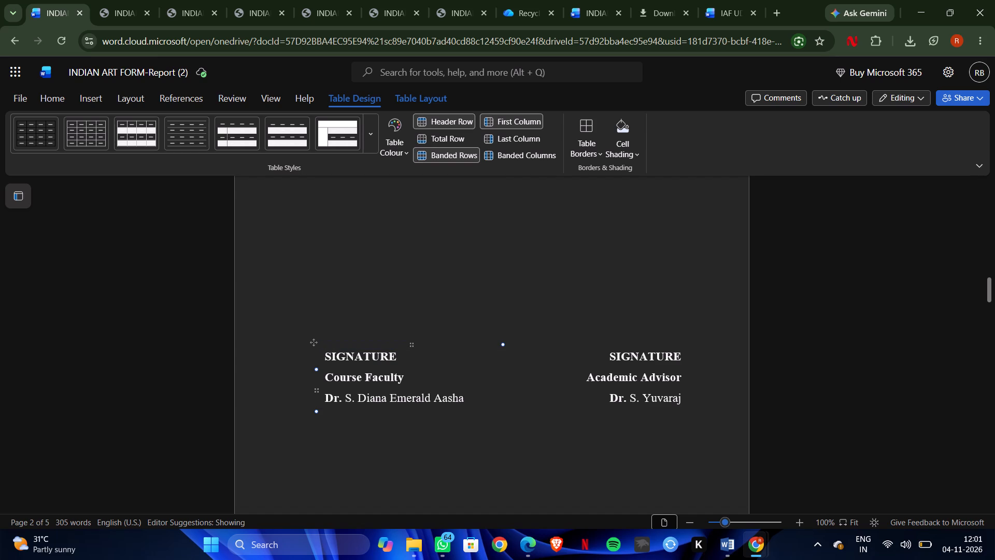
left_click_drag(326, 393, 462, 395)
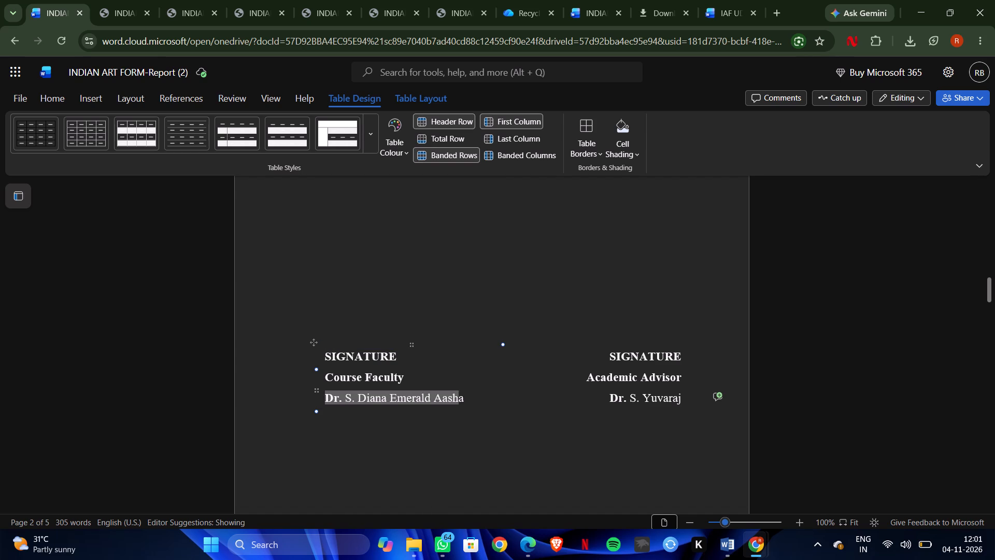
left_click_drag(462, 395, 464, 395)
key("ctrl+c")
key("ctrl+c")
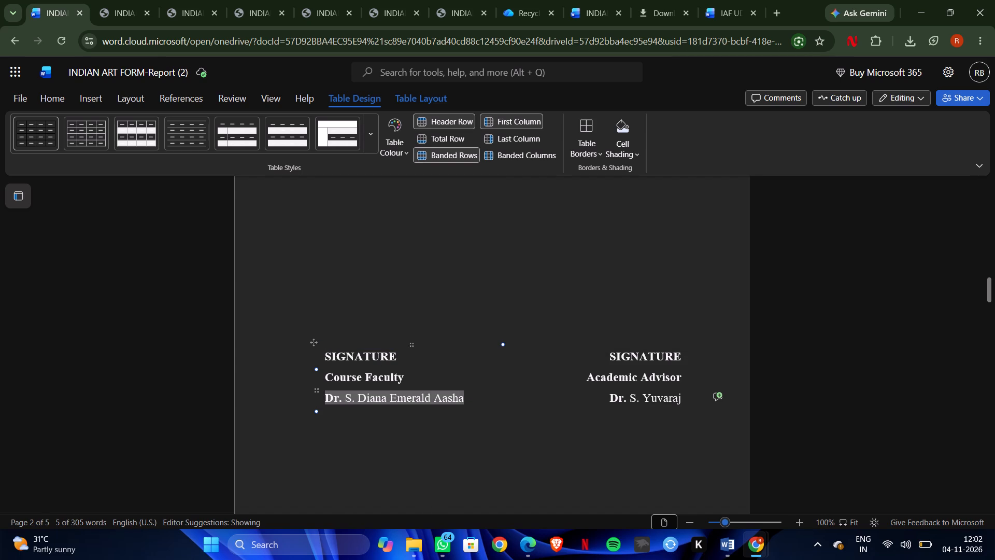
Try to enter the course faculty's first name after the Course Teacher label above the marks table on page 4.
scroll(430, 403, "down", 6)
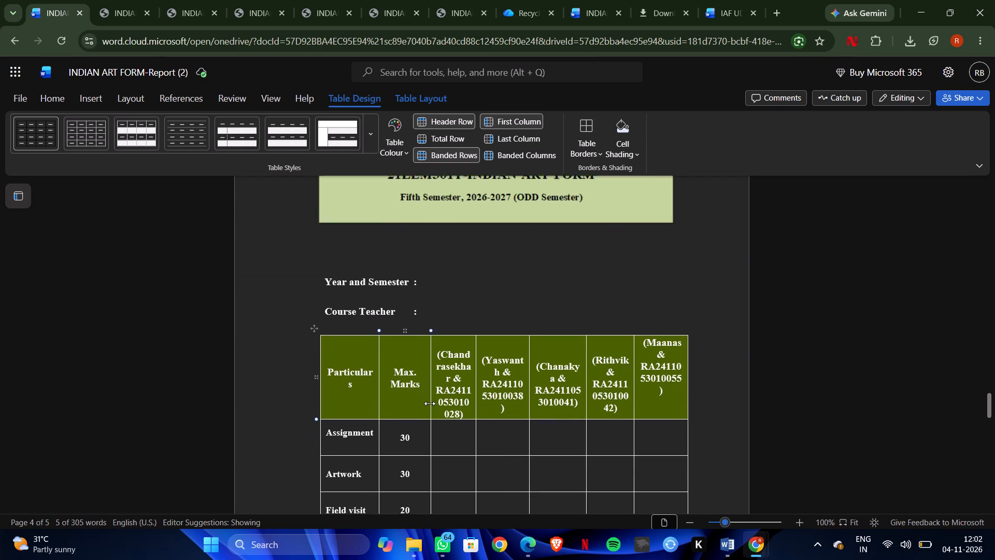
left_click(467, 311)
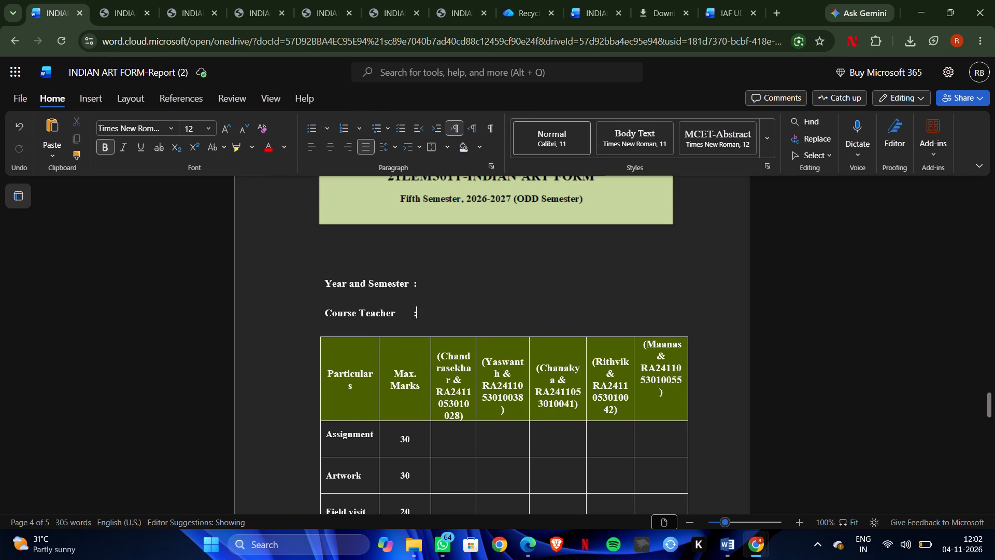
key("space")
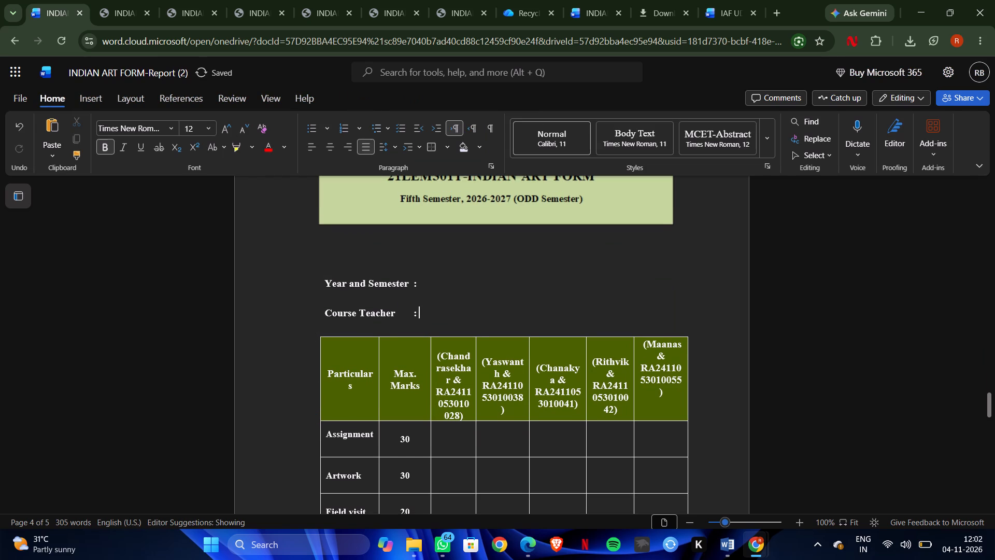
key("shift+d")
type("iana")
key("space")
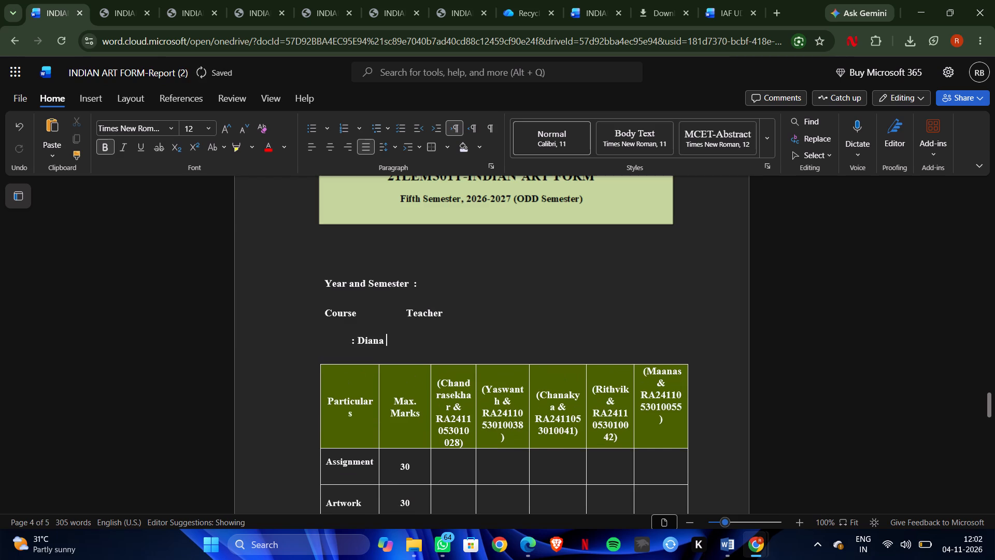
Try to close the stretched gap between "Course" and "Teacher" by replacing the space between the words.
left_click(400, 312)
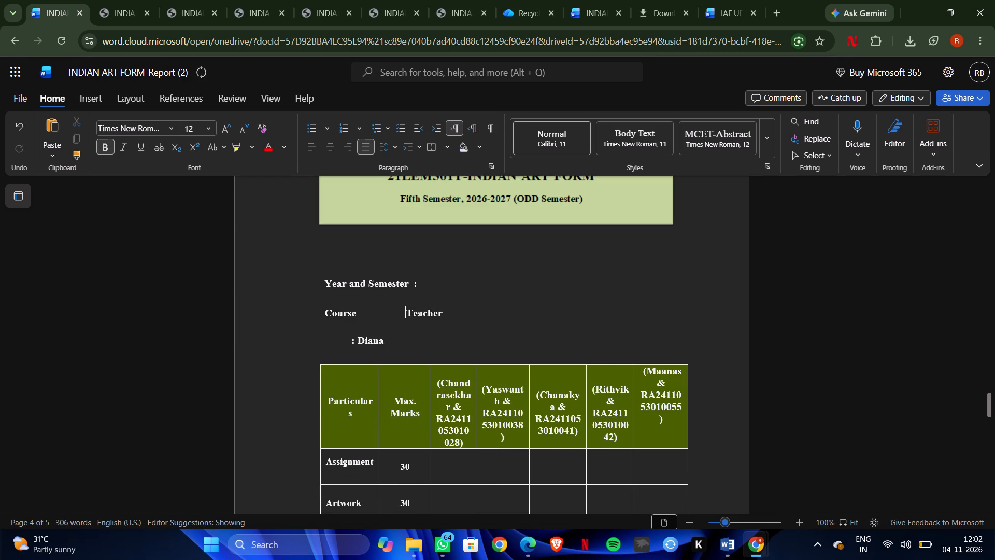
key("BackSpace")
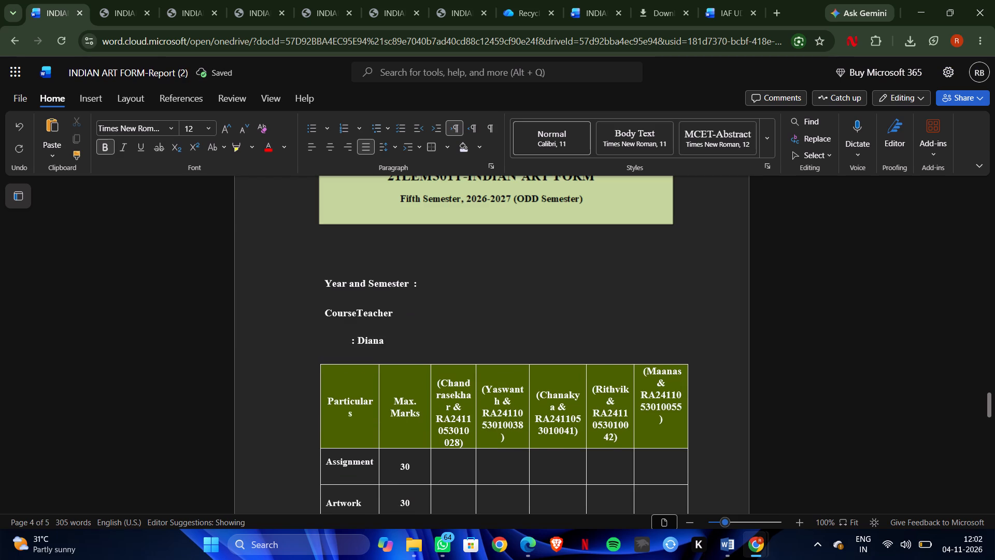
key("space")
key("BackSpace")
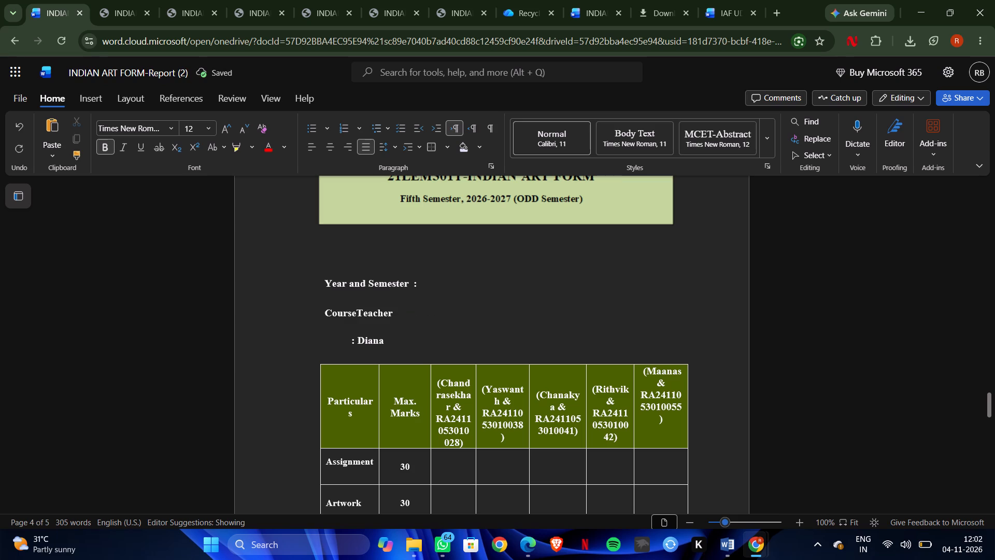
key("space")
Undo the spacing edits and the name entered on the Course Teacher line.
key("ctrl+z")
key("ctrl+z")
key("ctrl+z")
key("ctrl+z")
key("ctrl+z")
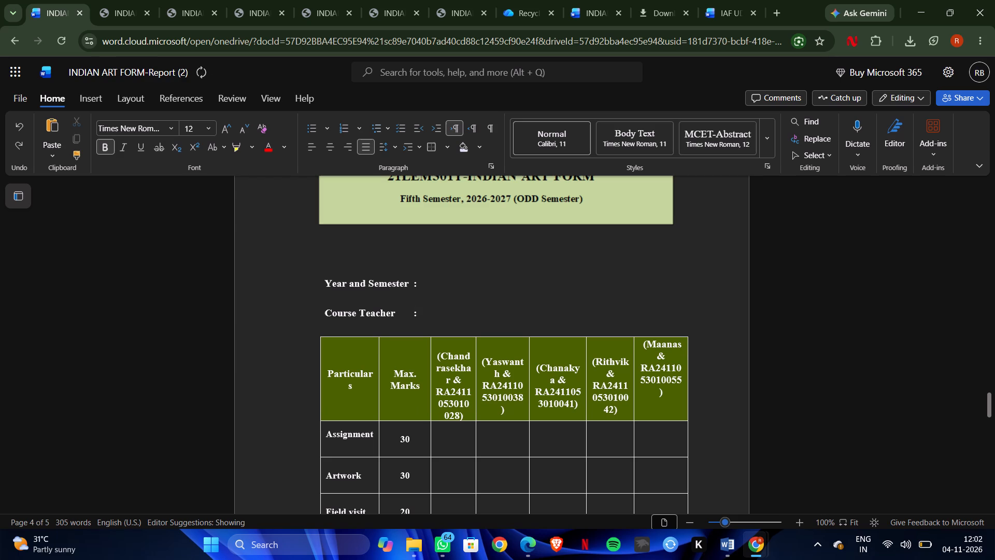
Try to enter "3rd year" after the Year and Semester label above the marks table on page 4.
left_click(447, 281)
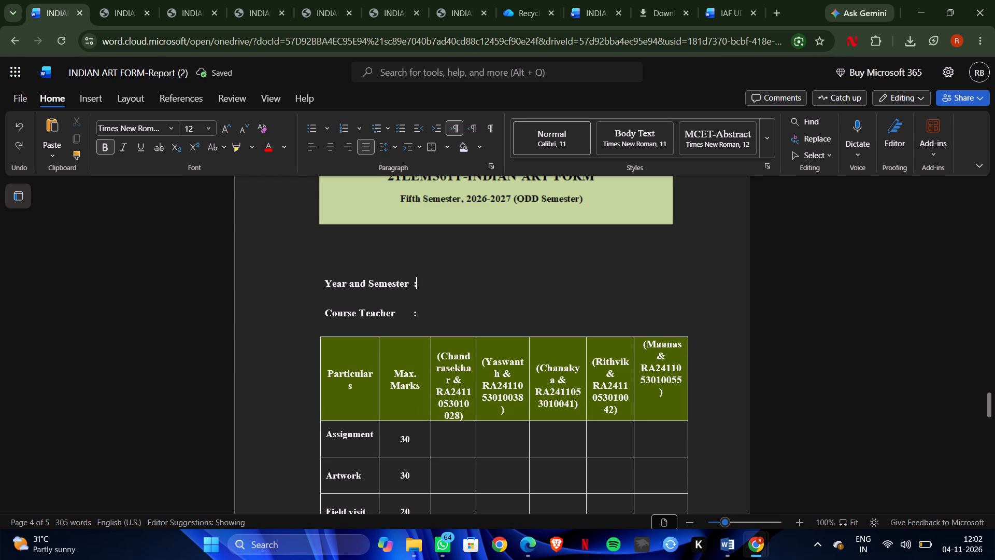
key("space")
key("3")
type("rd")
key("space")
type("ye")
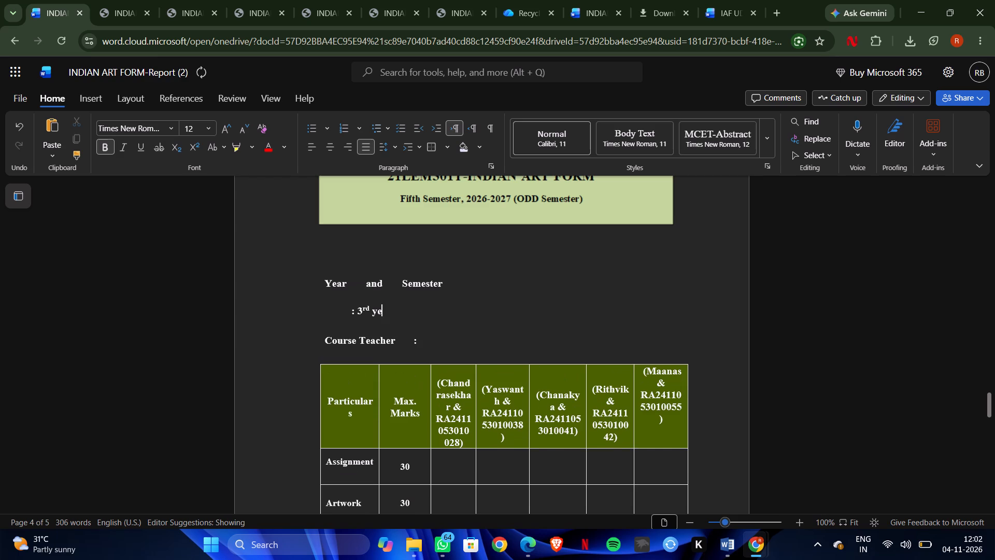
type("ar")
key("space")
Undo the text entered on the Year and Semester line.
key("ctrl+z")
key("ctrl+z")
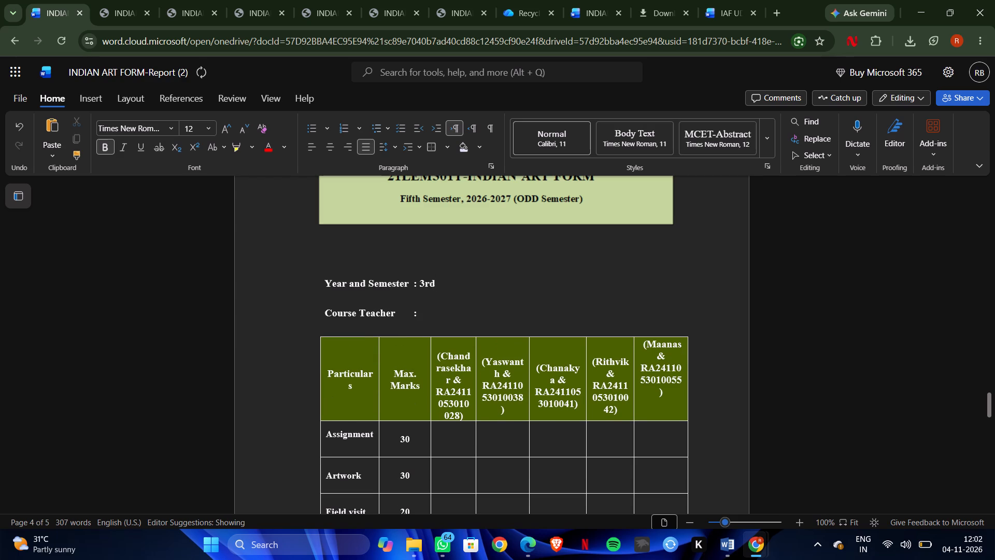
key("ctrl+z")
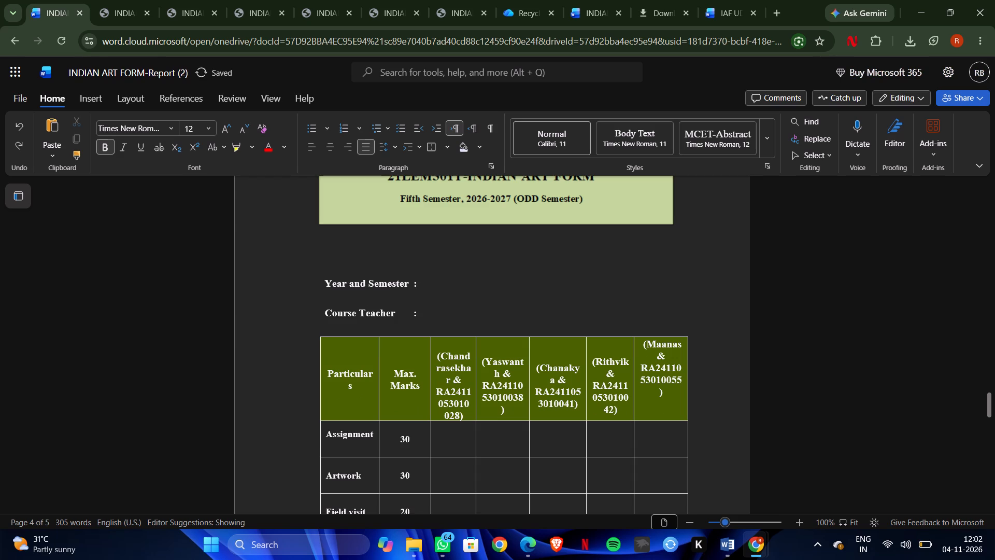
Show the most recently downloaded report PDF, "INDIAN ART FORM-Report (2) (5)", in the Downloads folder and copy the file.
left_click(911, 43)
left_click(875, 96)
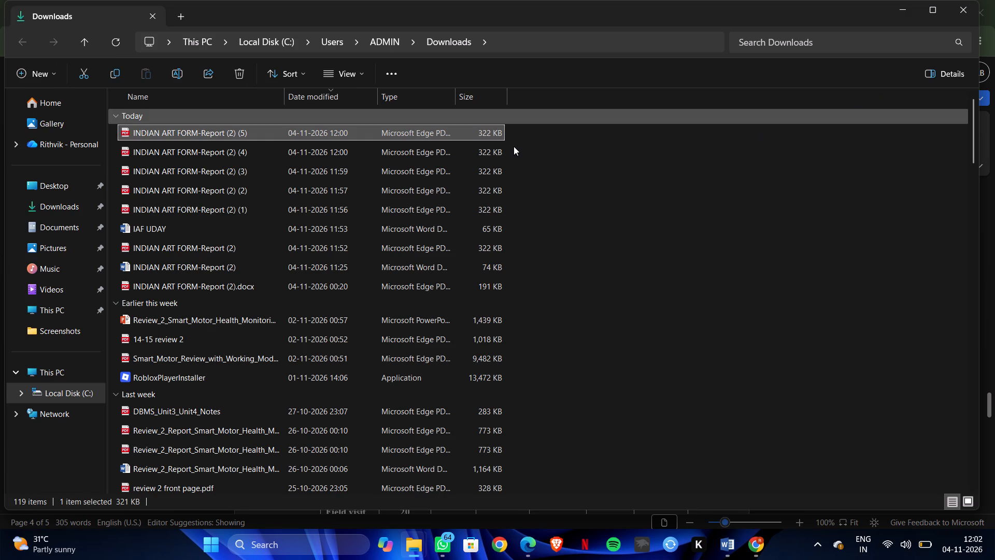
right_click(430, 132)
left_click(486, 137)
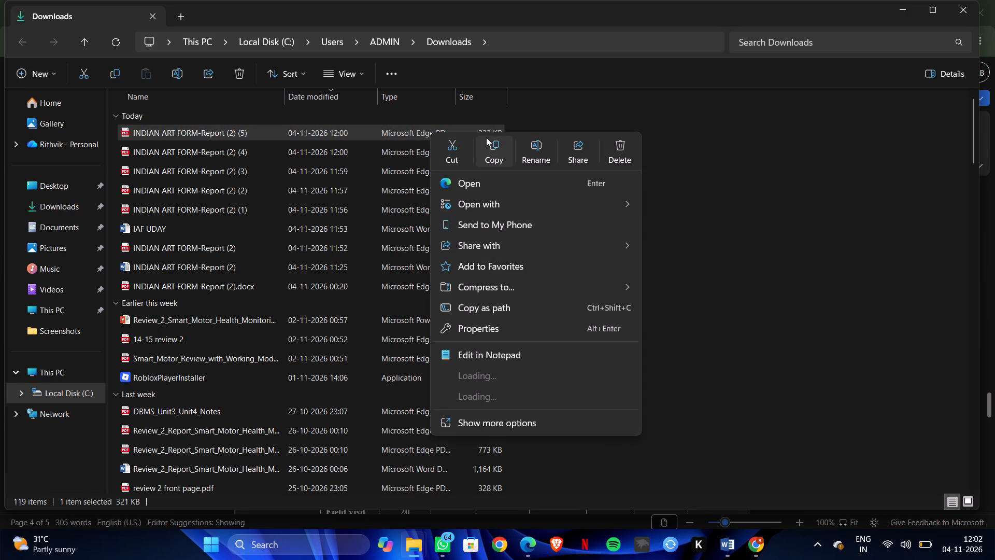
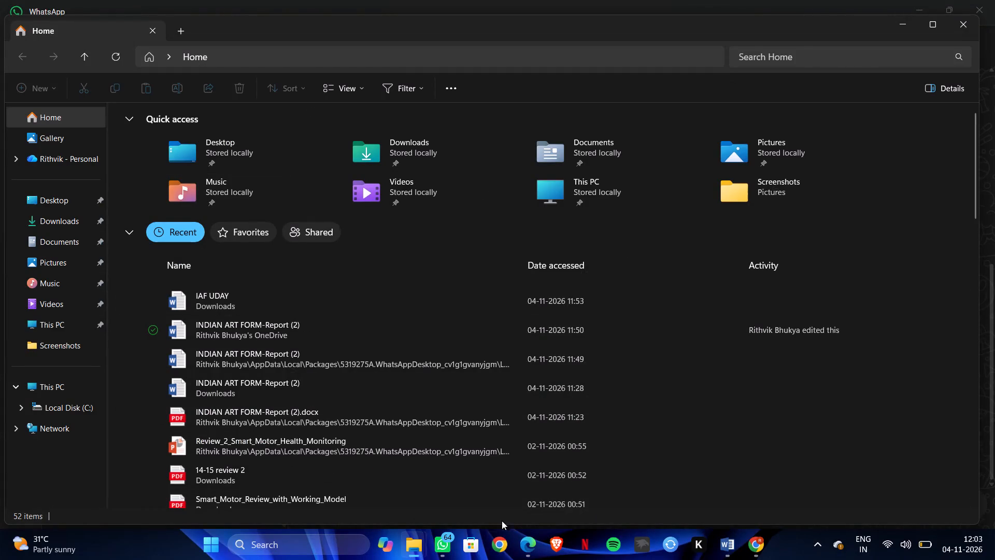
Switch to Chrome and open the most recently downloaded report PDF, "INDIAN ART FORM-Report (2) (5).pdf", from the recent downloads.
left_click(760, 544)
left_click(804, 521)
left_click(813, 491)
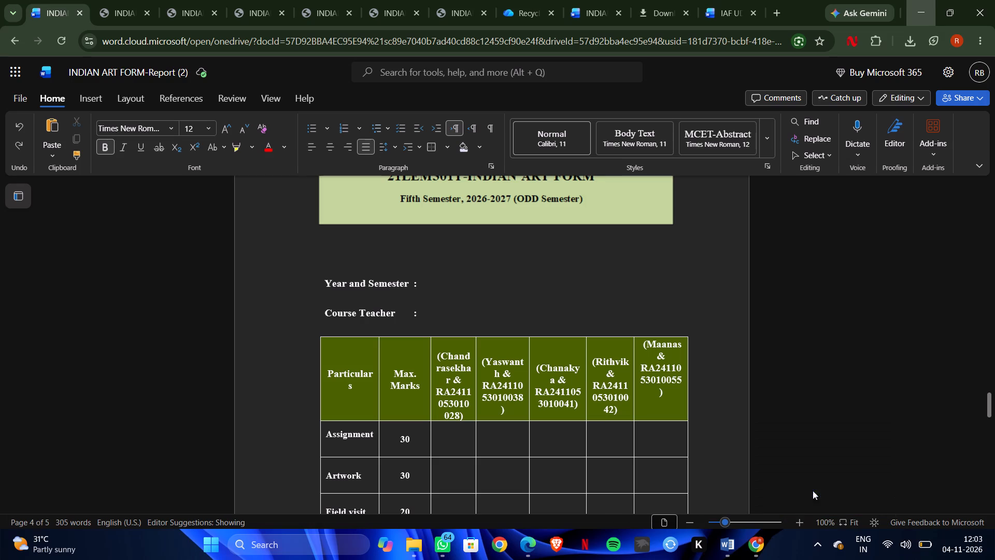
left_click(913, 43)
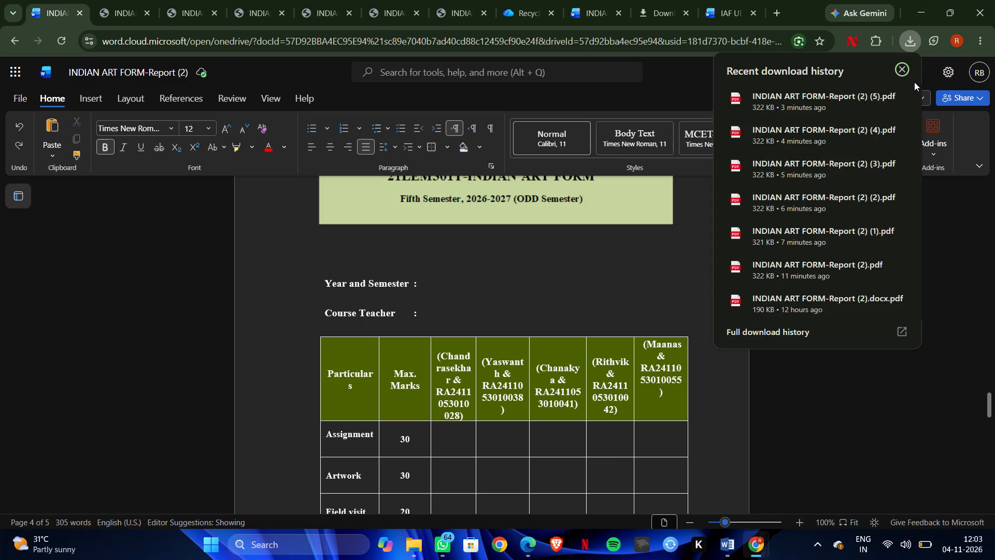
left_click(898, 96)
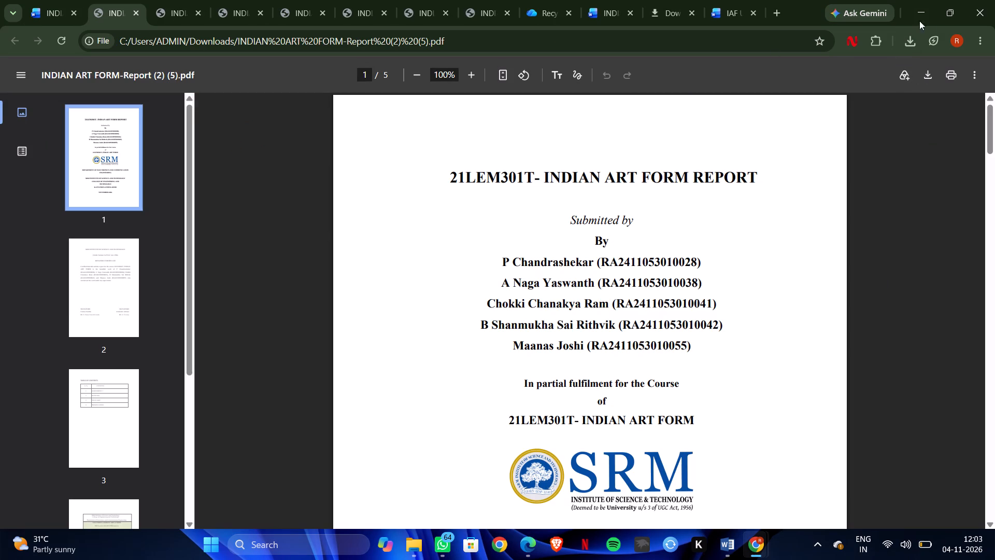
Show "INDIAN ART FORM-Report (2) (5)" in the Downloads folder and copy the PDF file.
left_click(914, 40)
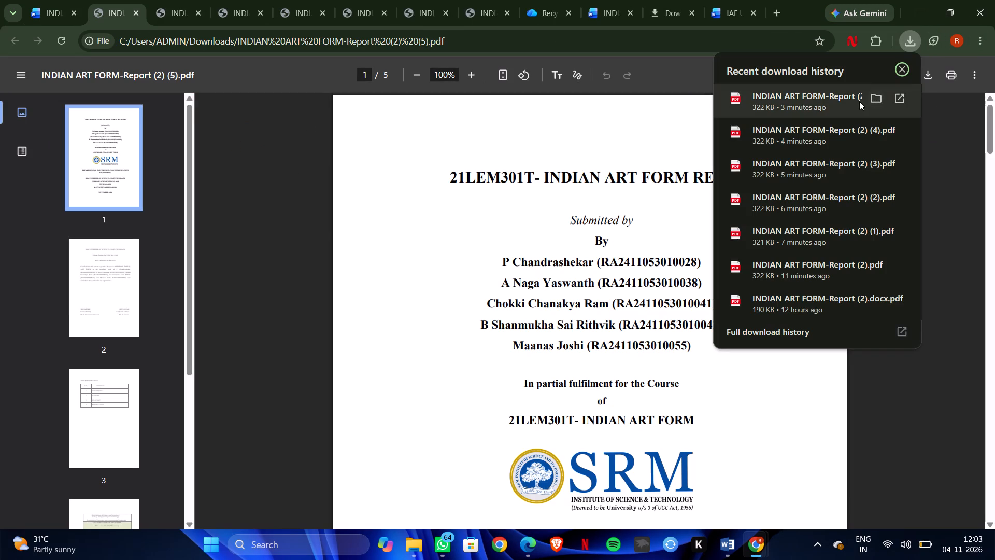
left_click(874, 97)
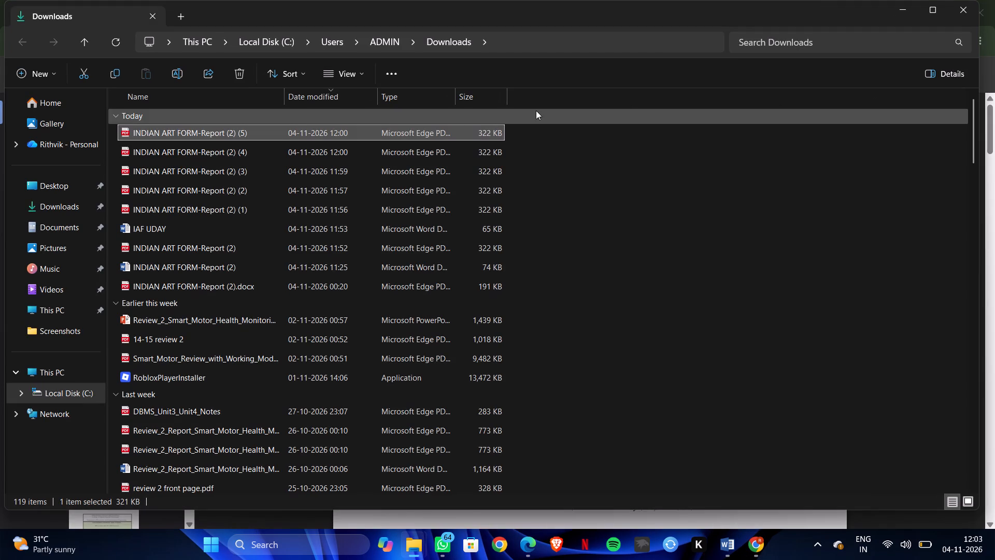
right_click(467, 129)
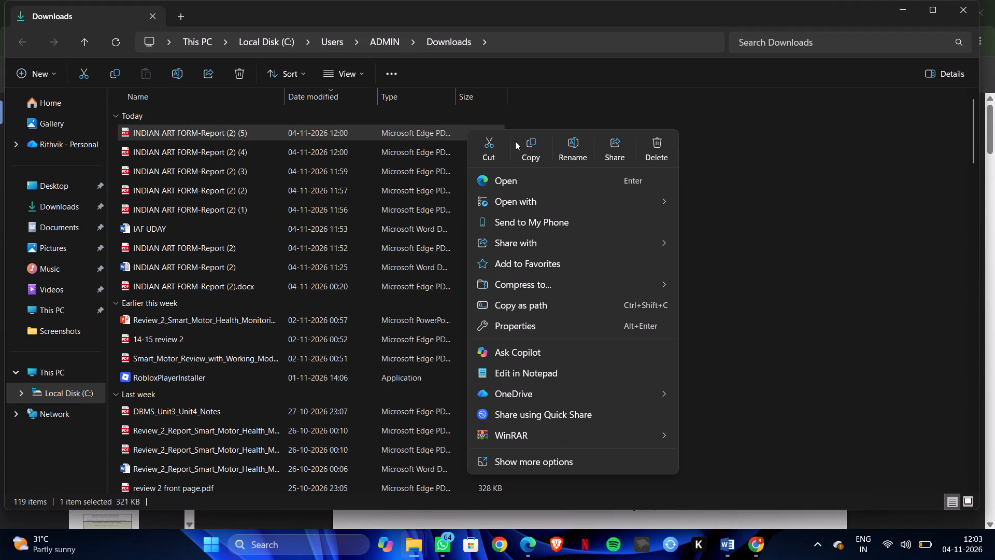
left_click(521, 143)
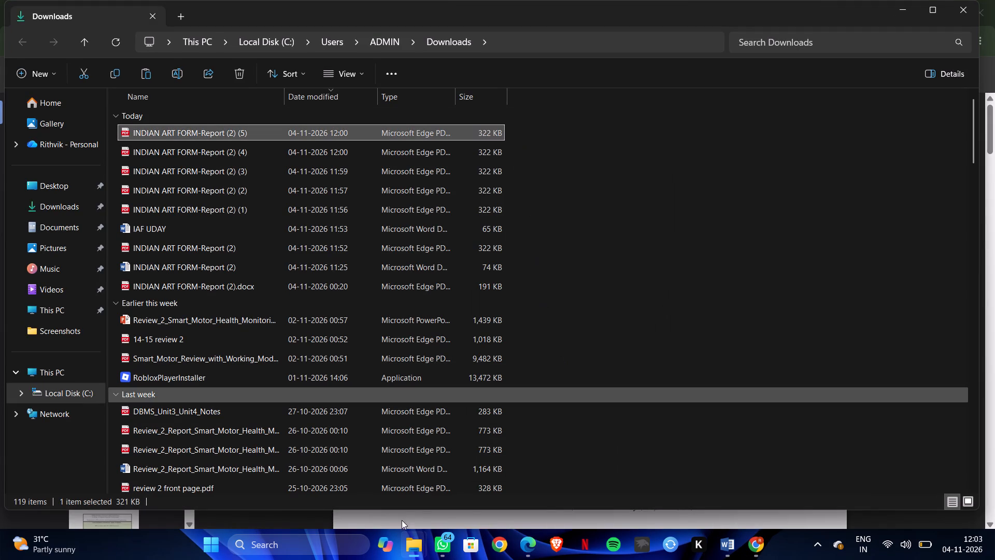
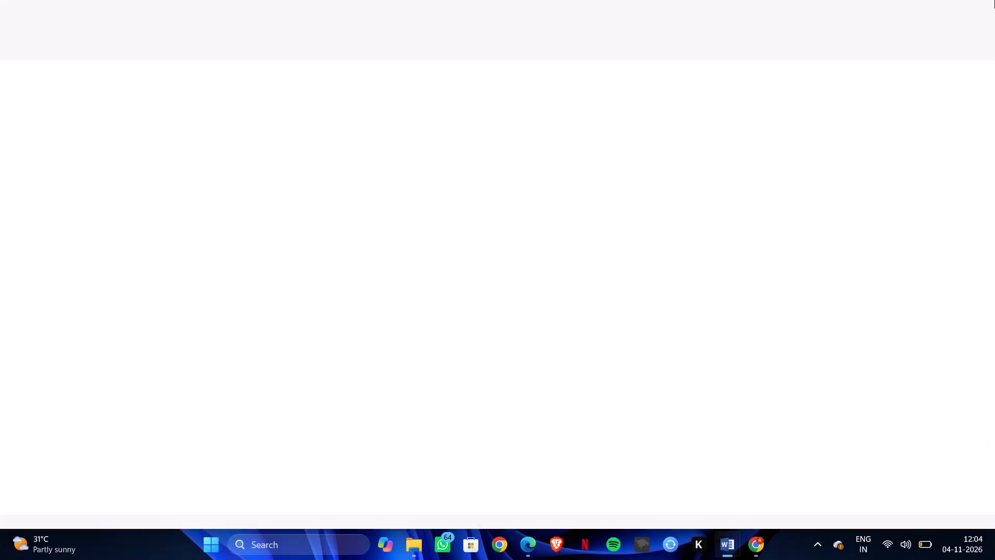
Close the Word report window and both open File Explorer windows, Downloads and Home, to clear the desktop.
triple_click(994, 0)
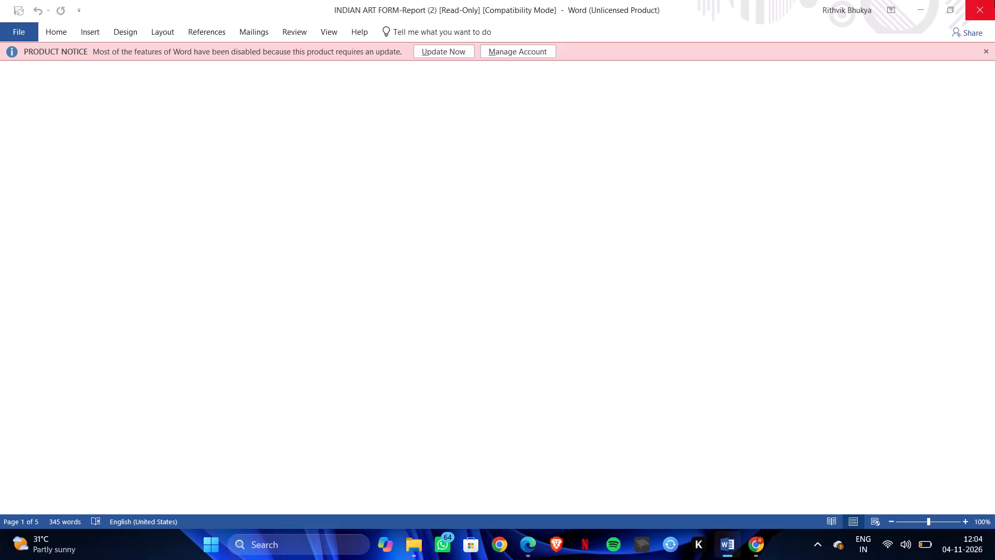
triple_click(994, 0)
double_click(994, 0)
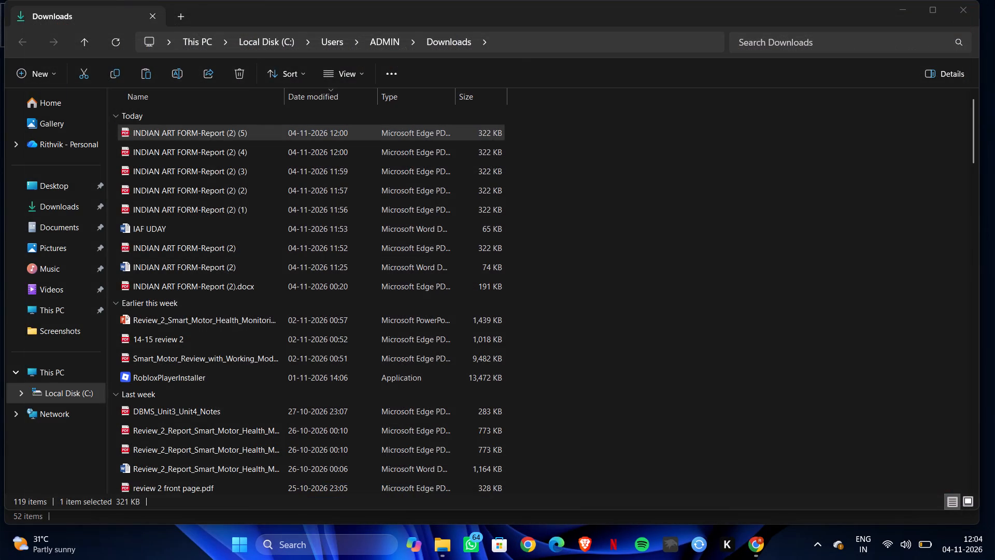
left_click(957, 10)
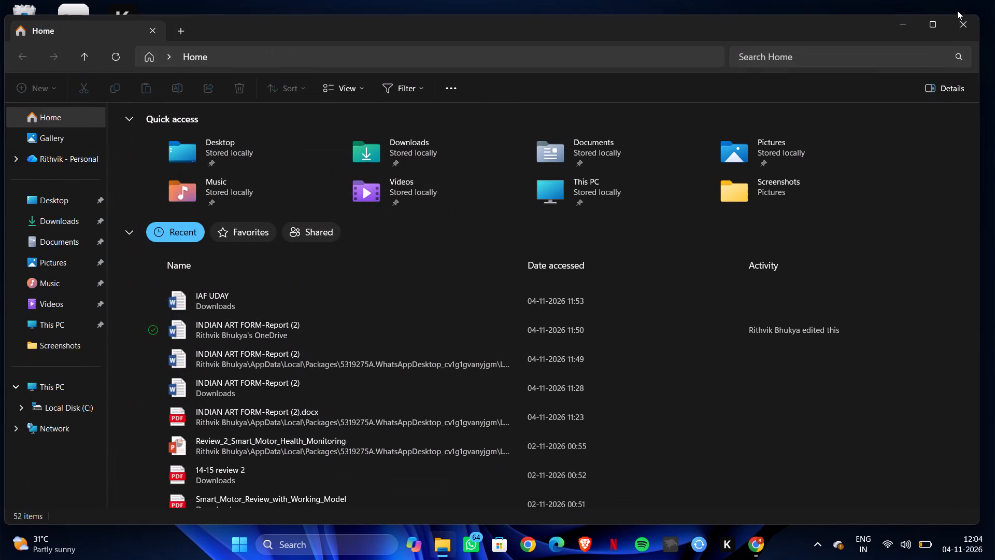
left_click_drag(957, 10, 963, 16)
left_click(963, 16)
left_click(964, 17)
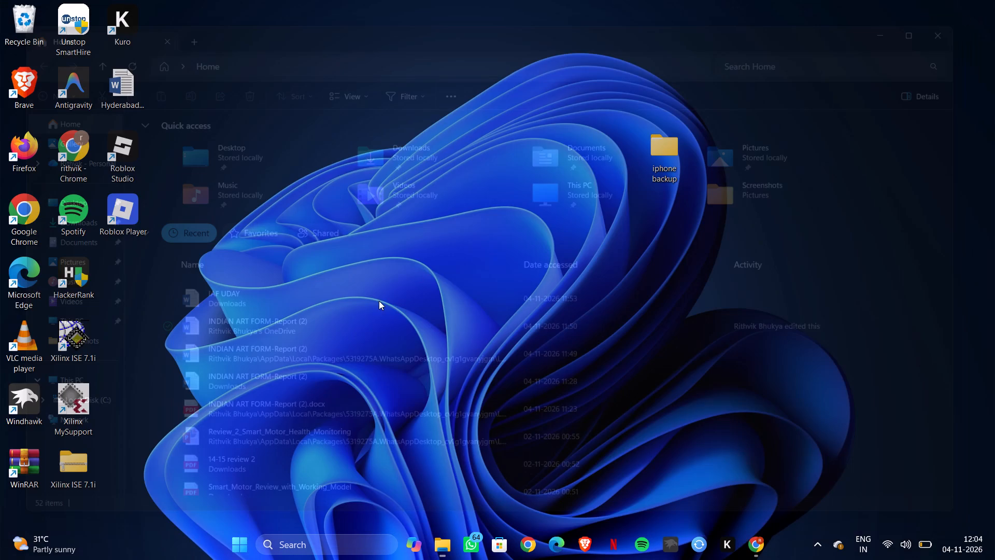
Put the computer to sleep.
left_click(233, 547)
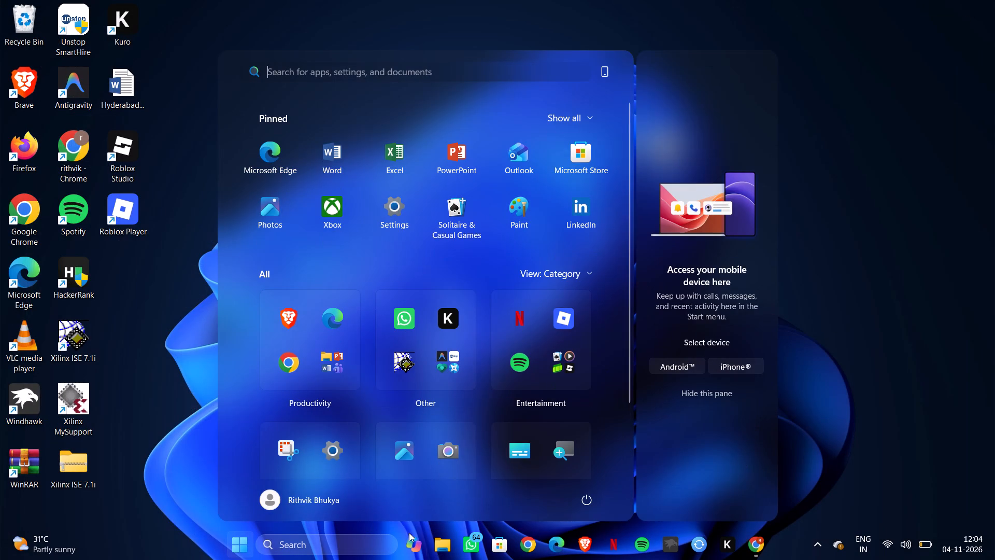
left_click(581, 502)
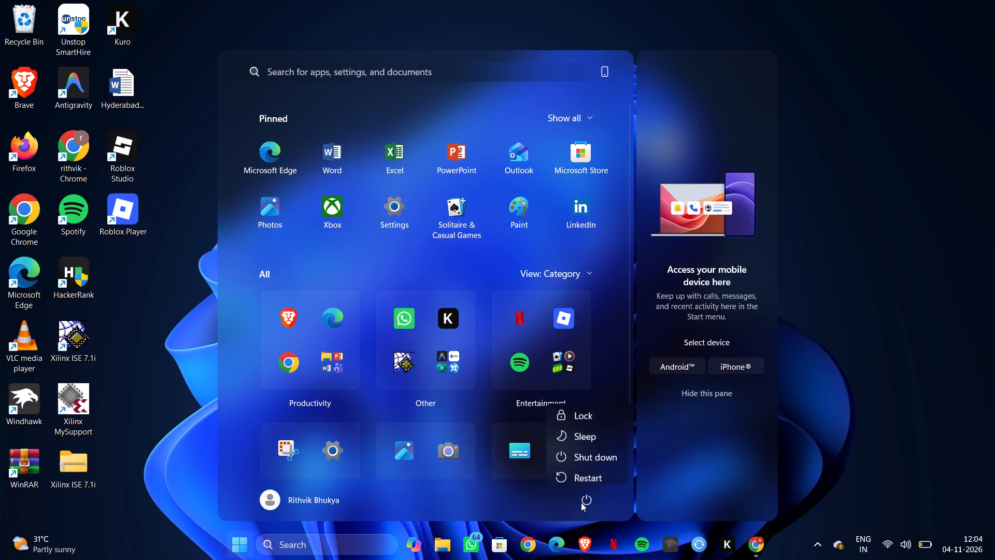
left_click(580, 435)
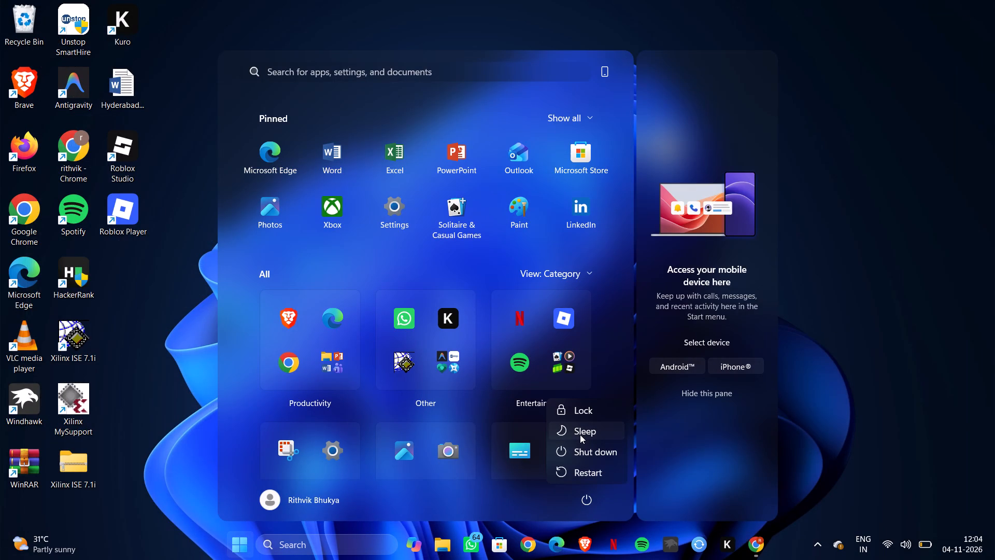